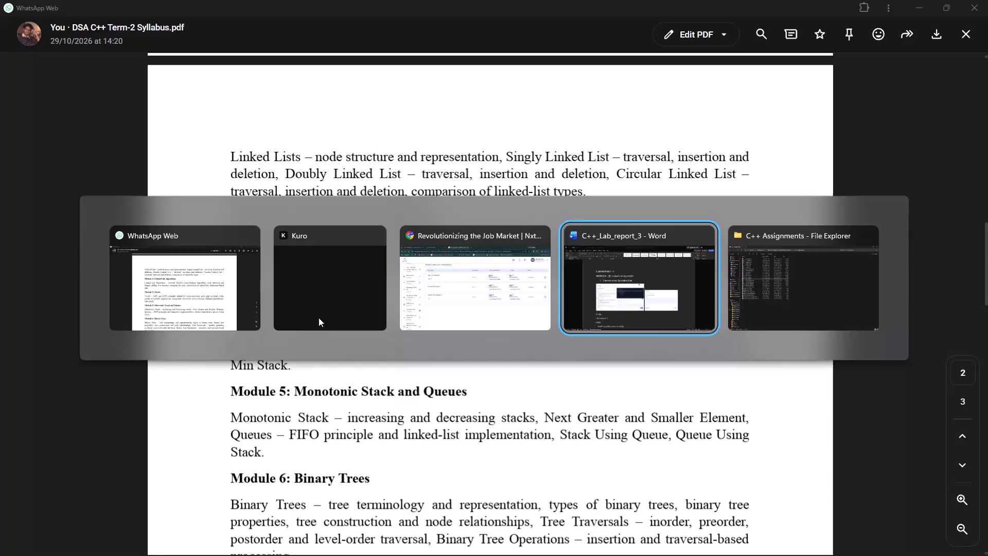
# Change the module number in the Linked List Algorithms heading to III.
pyautogui.click(303, 199)
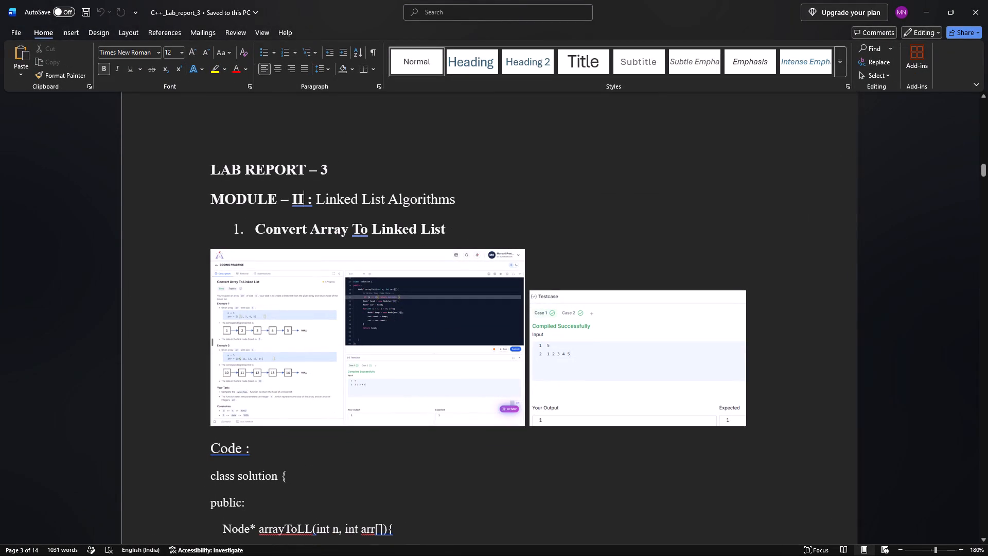
pyautogui.hotkey('shift', 'i')
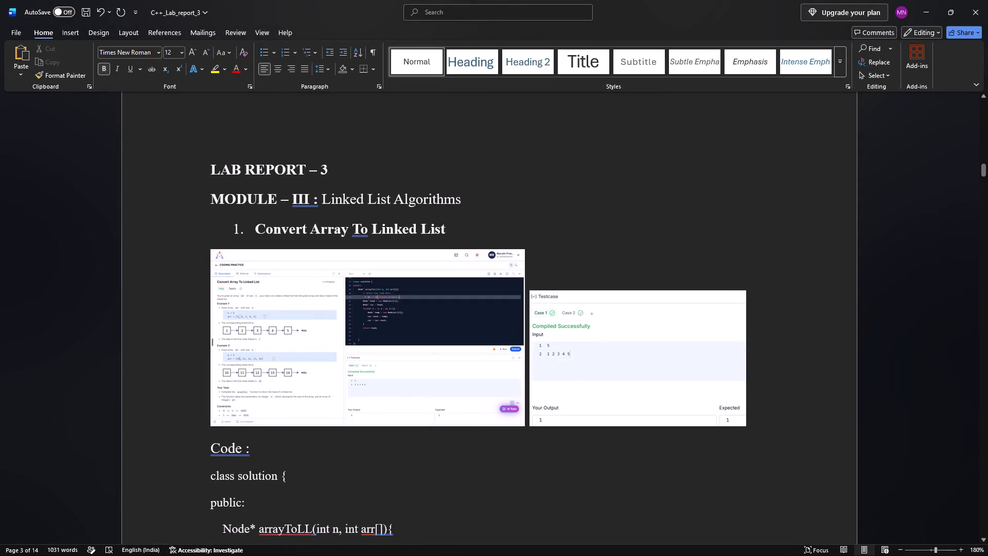
# Delete everything below the MODULE – III heading, from Convert Array To Linked List through Delete Kth Node – Doubly Linked List.
pyautogui.keyDown('ctrl'); pyautogui.scroll(-8, 230, 227); pyautogui.keyUp('ctrl')
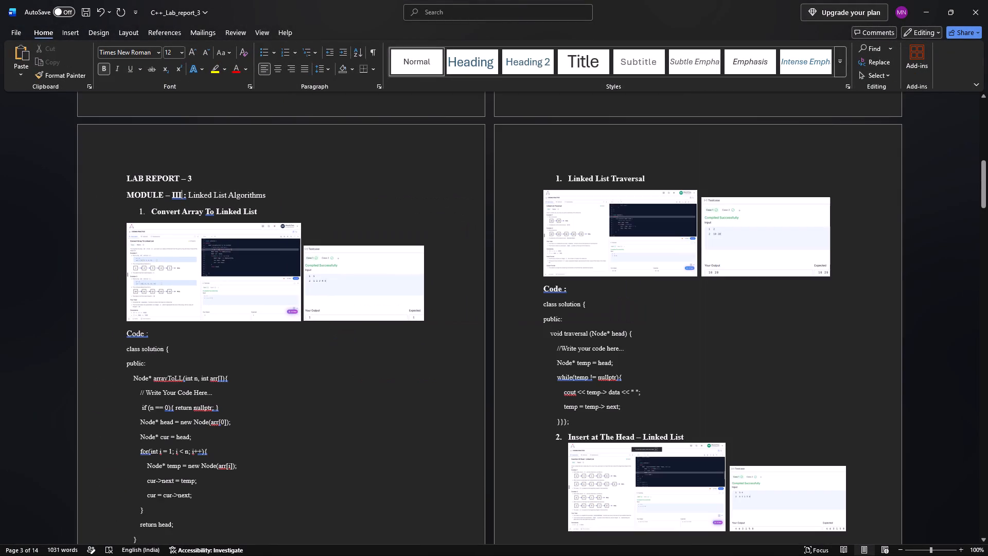
pyautogui.keyDown('ctrl'); pyautogui.scroll(-8, 230, 227); pyautogui.keyUp('ctrl')
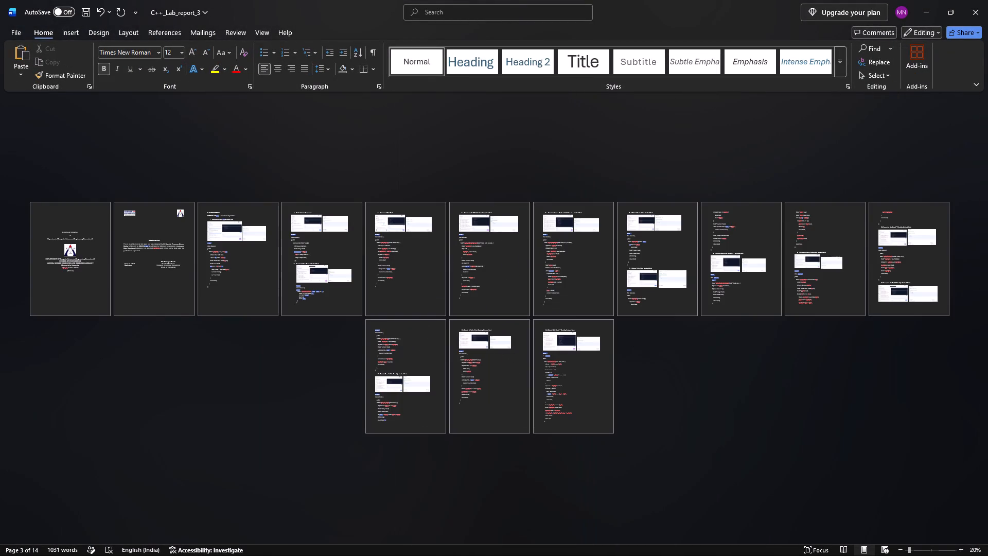
pyautogui.keyDown('ctrl'); pyautogui.scroll(5, 214, 219); pyautogui.keyUp('ctrl')
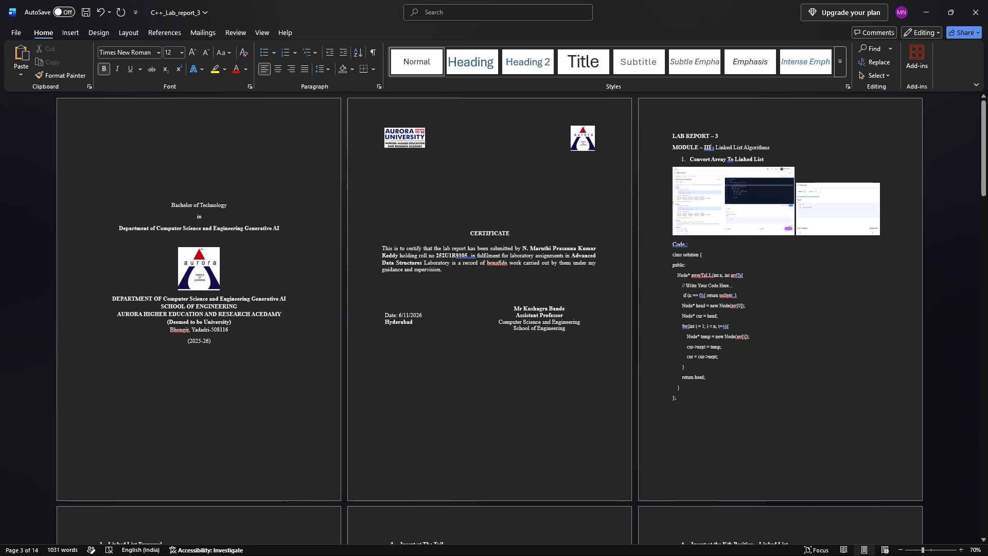
pyautogui.moveTo(679, 157); pyautogui.dragTo(702, 555)
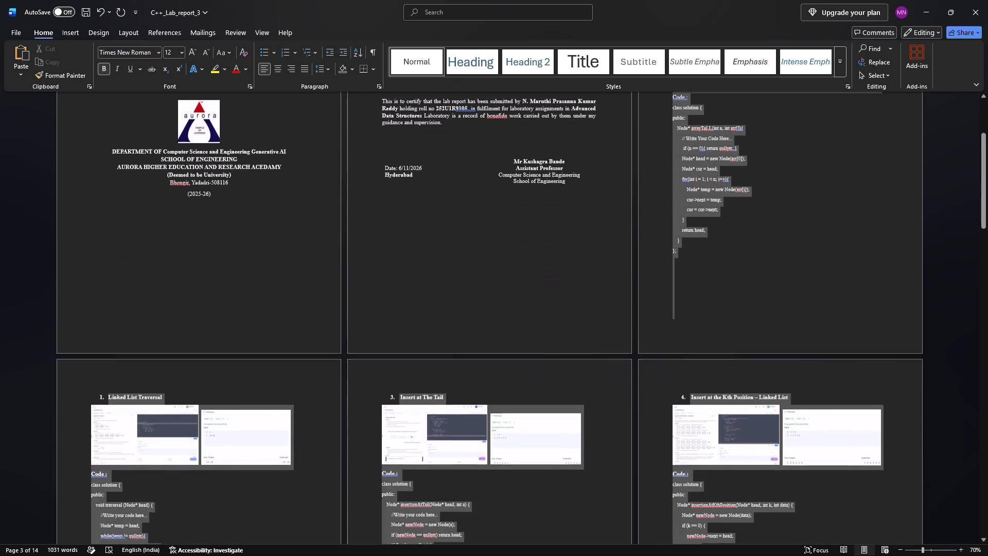
pyautogui.moveTo(702, 555); pyautogui.dragTo(701, 555)
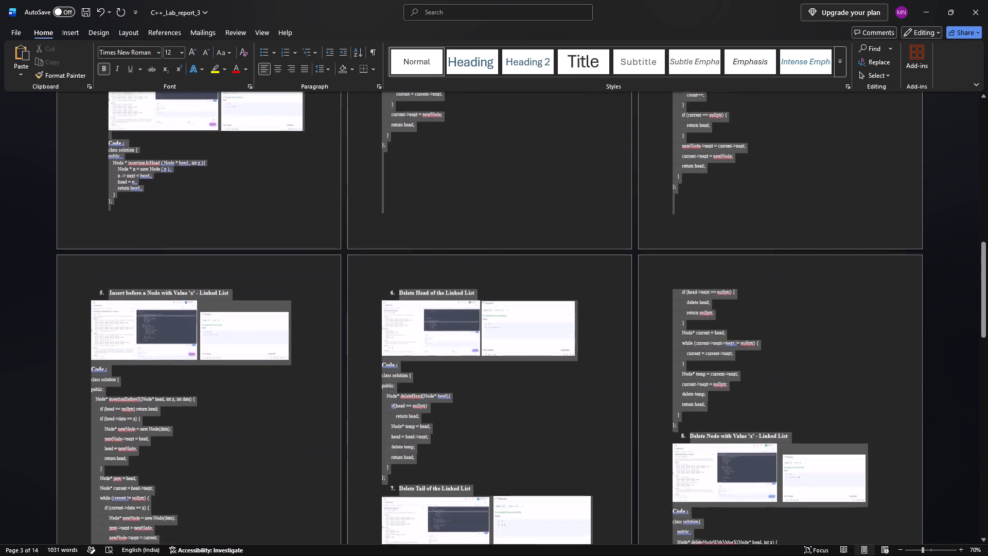
pyautogui.moveTo(701, 555); pyautogui.dragTo(702, 555)
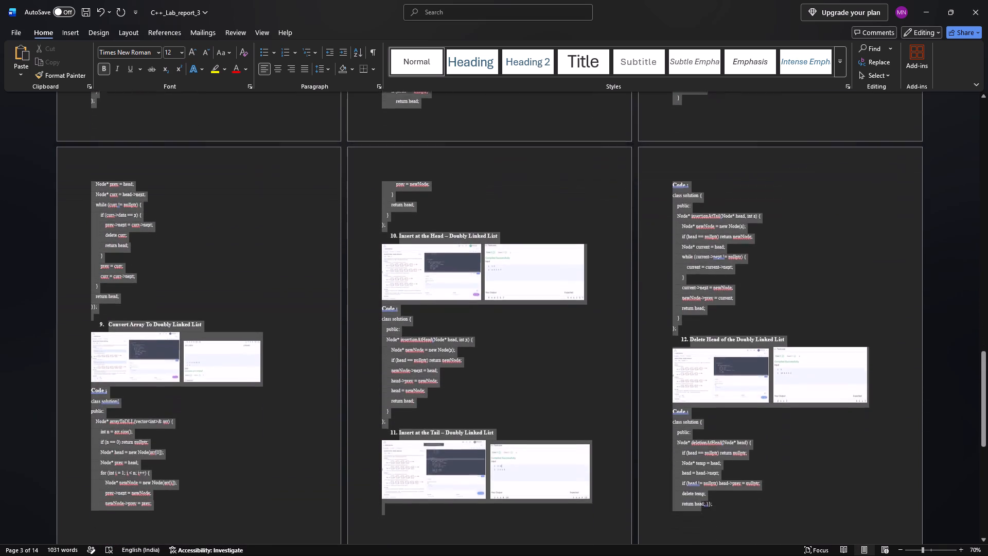
pyautogui.moveTo(702, 555); pyautogui.dragTo(702, 555)
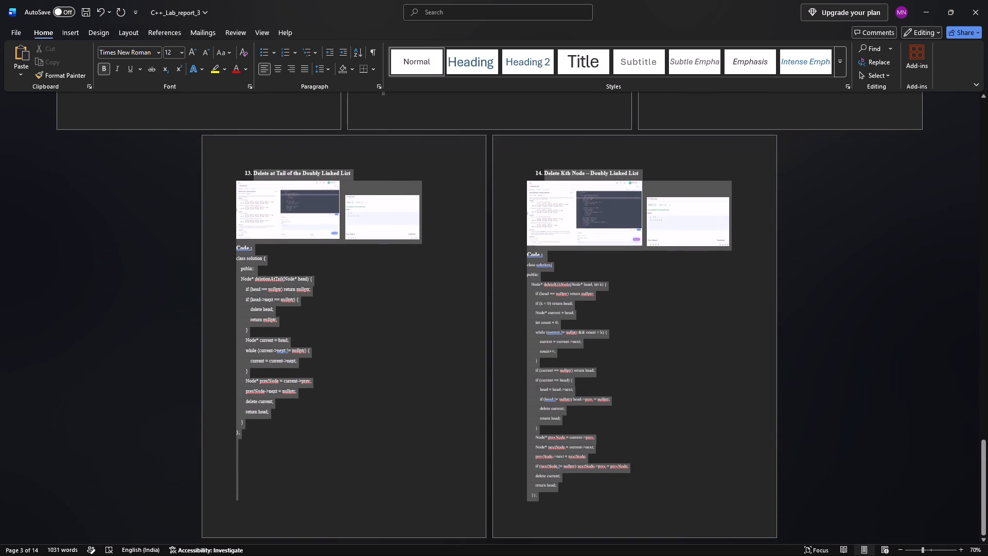
pyautogui.moveTo(702, 555); pyautogui.dragTo(669, 555)
pyautogui.moveTo(669, 555); pyautogui.dragTo(627, 544)
pyautogui.press('BackSpace')
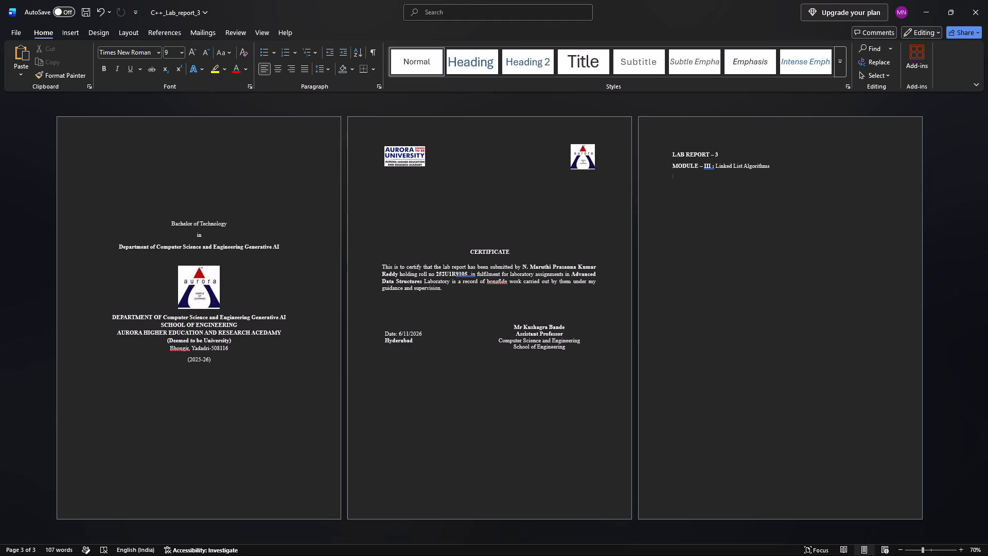
# Start a numbered list at 1 on the line below the module heading.
pyautogui.keyDown('ctrl'); pyautogui.scroll(5, 760, 213); pyautogui.keyUp('ctrl')
pyautogui.scroll(1, 593, 297)
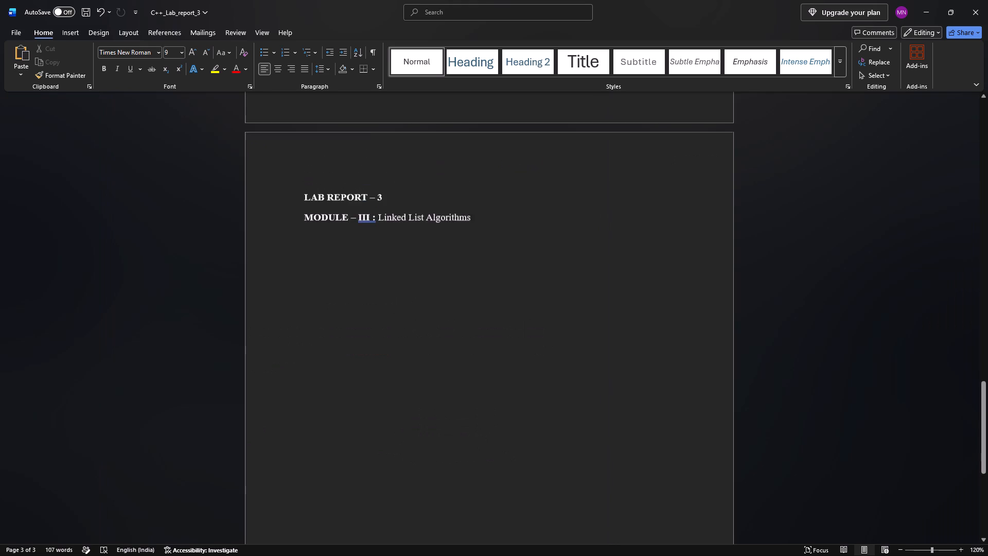
pyautogui.scroll(1, 593, 297)
pyautogui.write('1.')
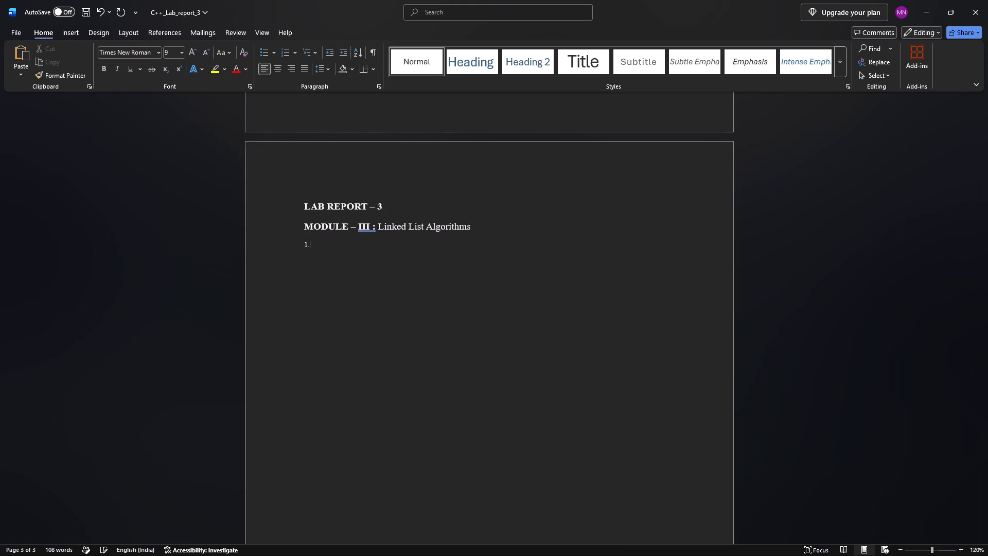
pyautogui.press('space')
# Switch to Chrome and open the Reverse a Linked List problem from the coding practice after the Reversing a Linked List lessons.
pyautogui.hotkey('alt', 'Tab')
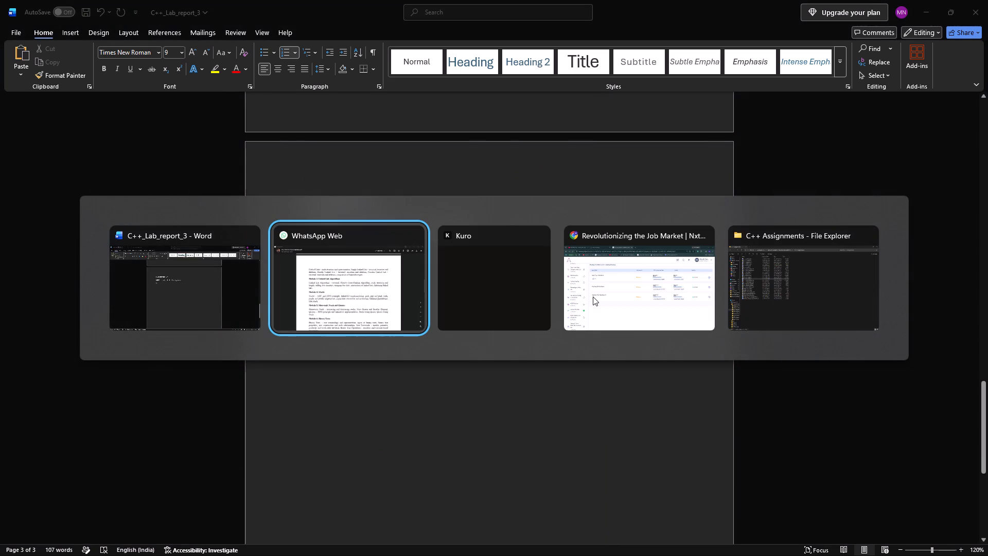
pyautogui.hotkey('alt', 'Tab')
pyautogui.hotkey('alt', 'Tab')
pyautogui.hscroll(-1, 218, 264)
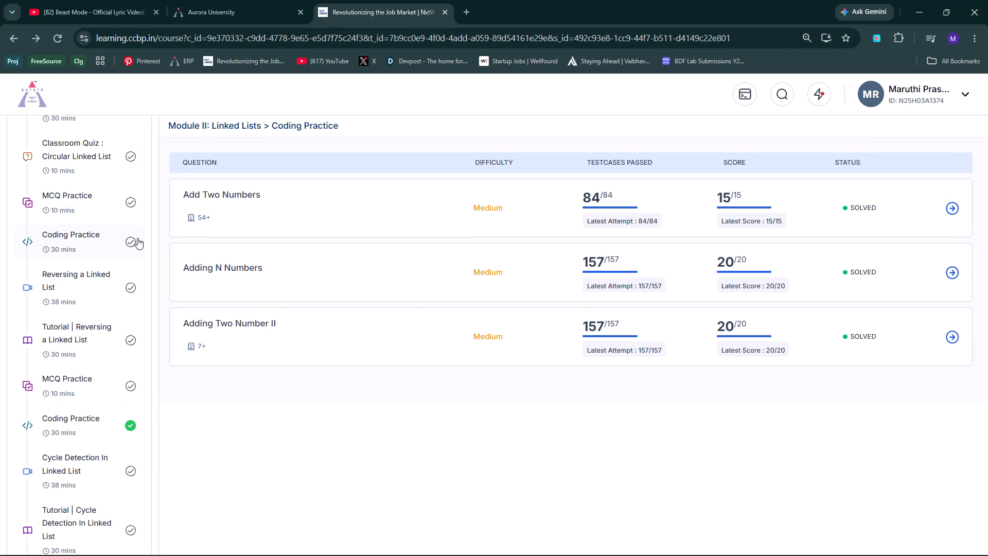
pyautogui.scroll(1, 58, 255)
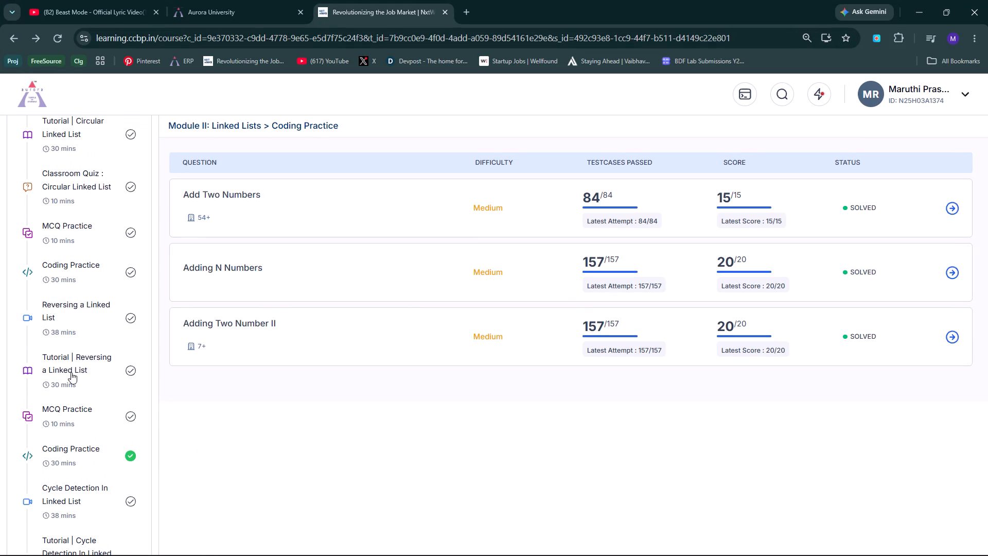
pyautogui.click(81, 449)
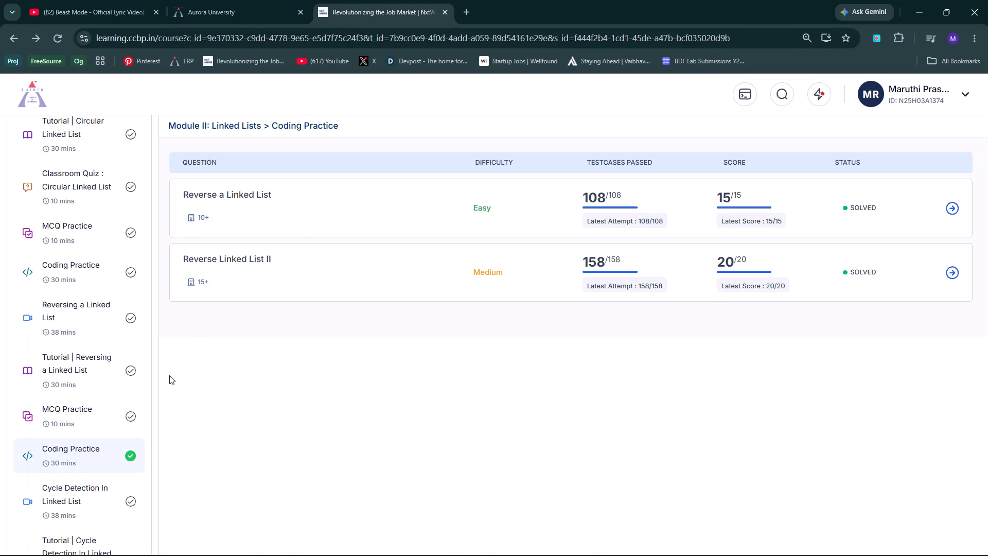
pyautogui.click(183, 192)
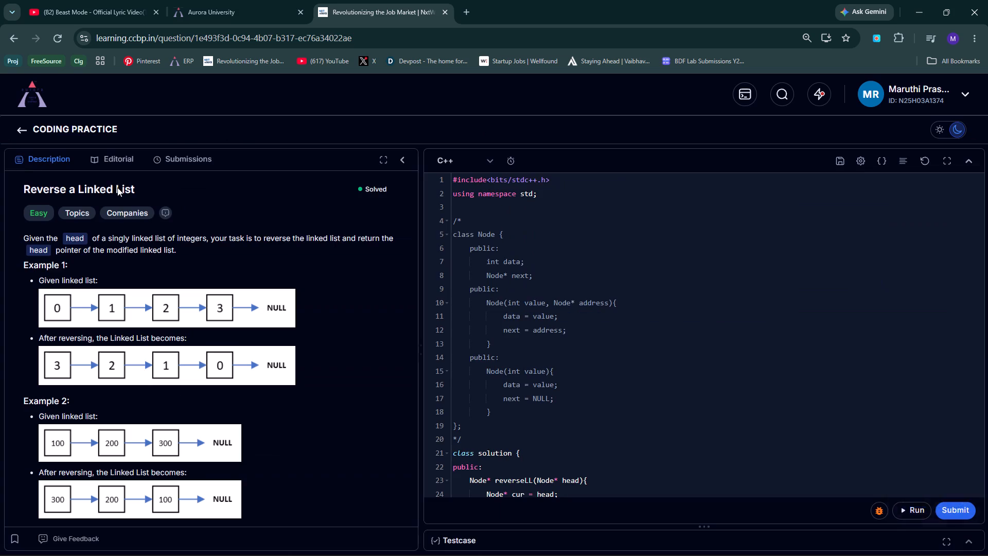
# Copy the problem title from its editorial into Word as list item 1, and begin an unnumbered, unindented line below it.
pyautogui.click(116, 161)
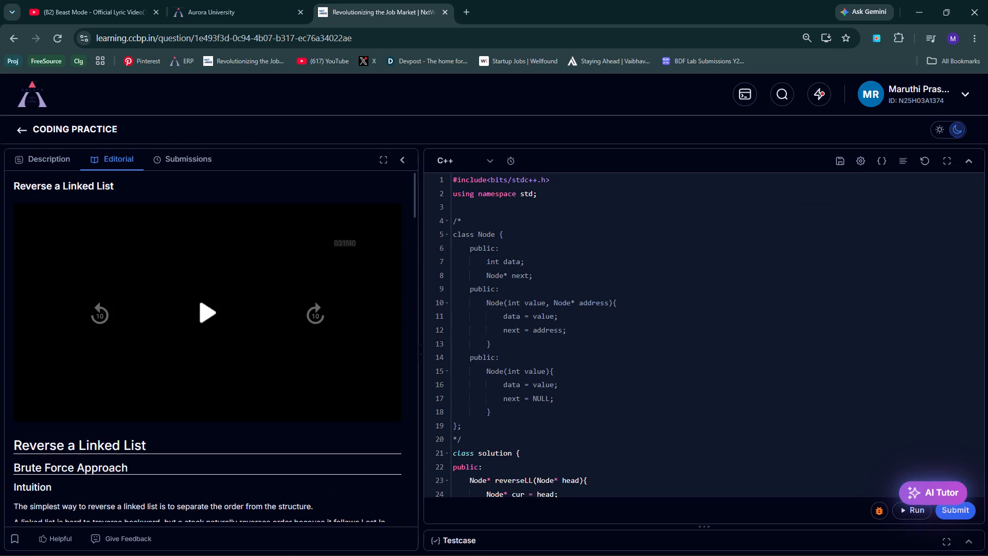
pyautogui.moveTo(13, 186); pyautogui.dragTo(172, 183)
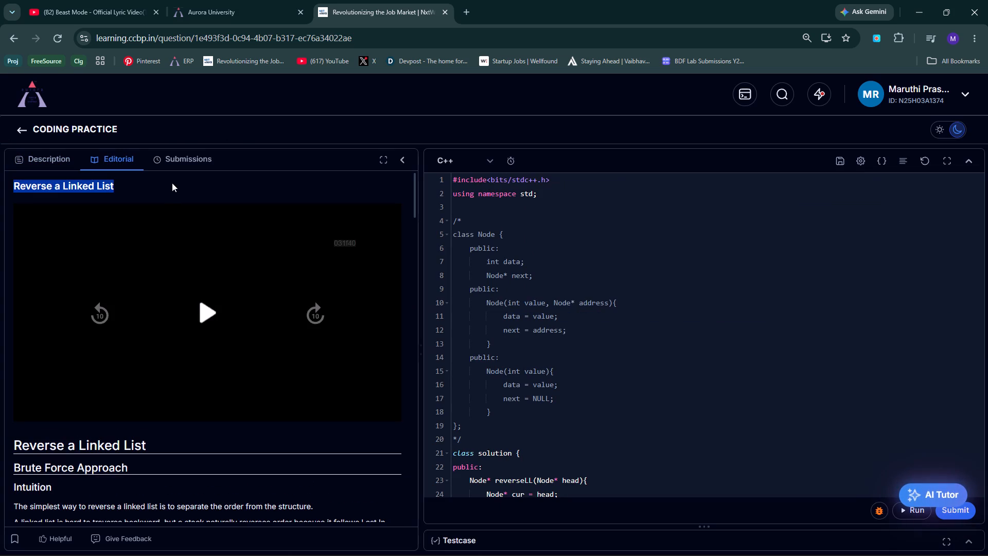
pyautogui.hotkey('ctrl', 'c')
pyautogui.hotkey('alt', 'Tab')
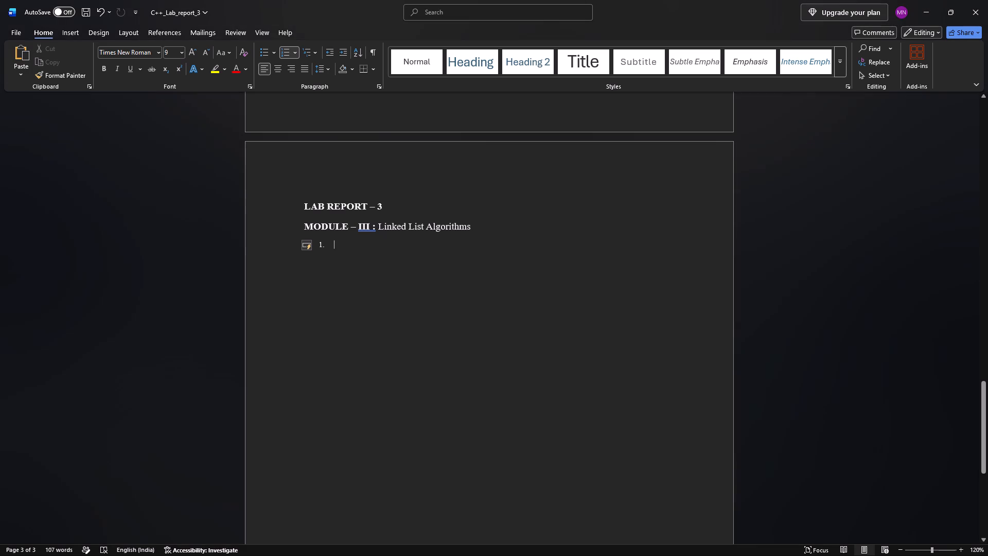
pyautogui.hotkey('ctrl', 'v')
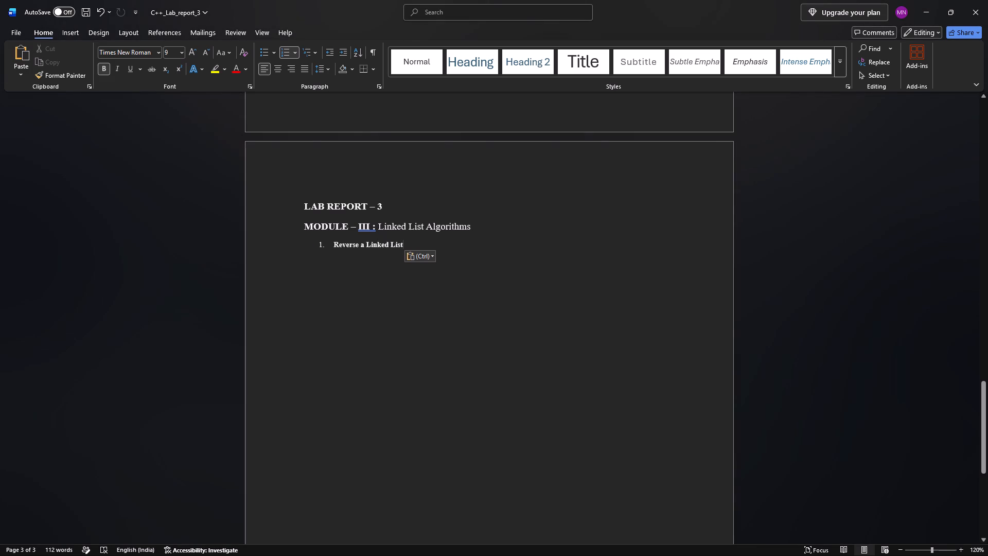
pyautogui.press('Return')
pyautogui.press('BackSpace')
pyautogui.press('BackSpace')
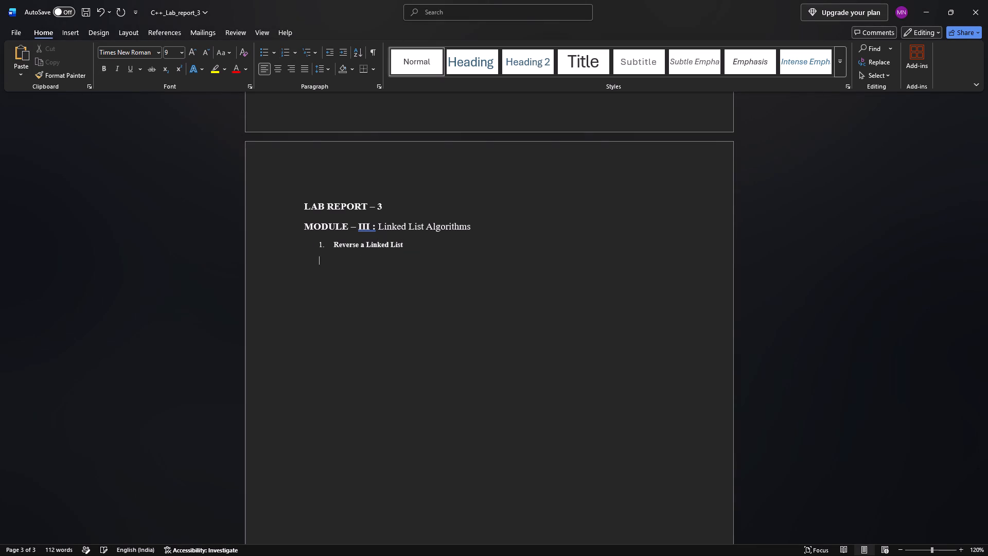
pyautogui.press('BackSpace')
# Switch back to Chrome and show the problem's description full screen in the light theme.
pyautogui.hotkey('alt', 'Tab')
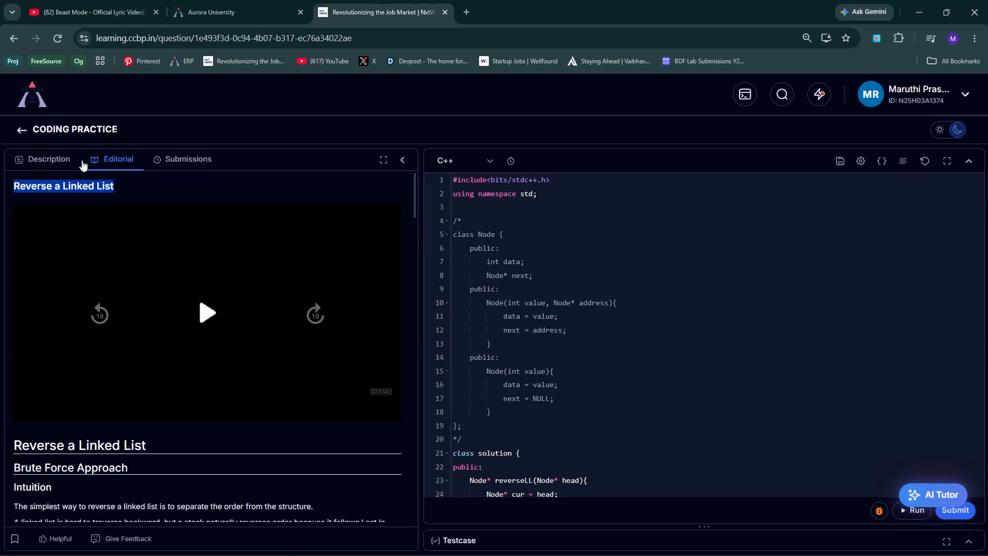
pyautogui.click(60, 159)
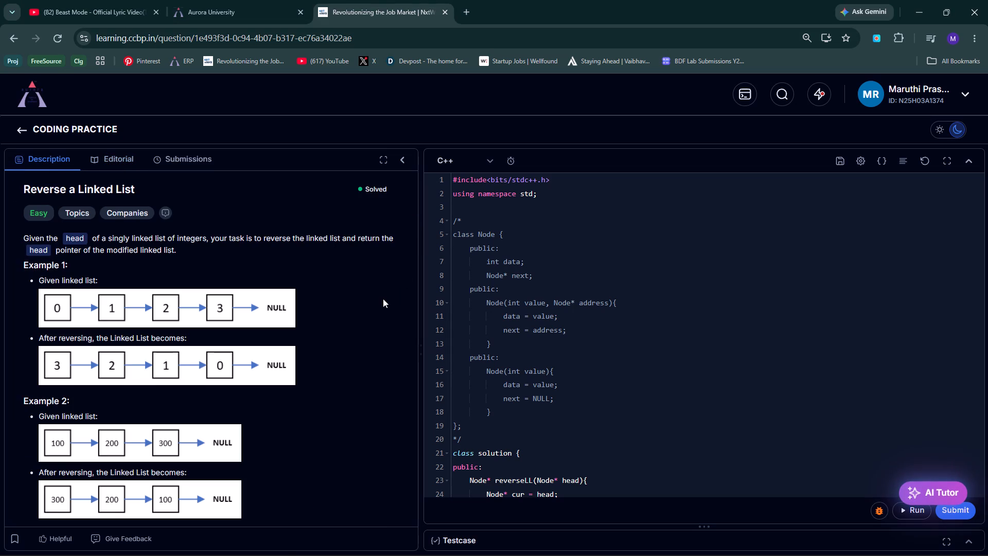
pyautogui.press('F11')
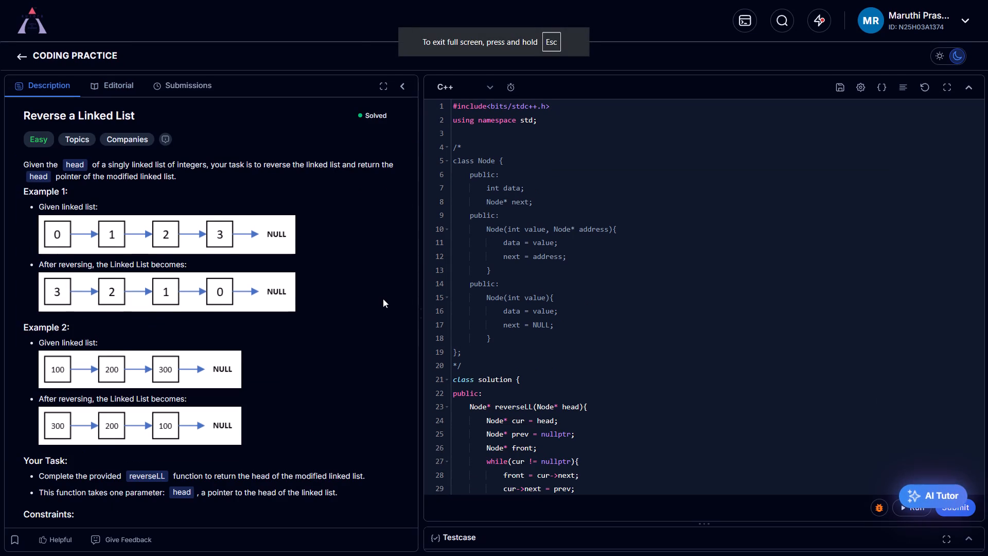
pyautogui.click(939, 55)
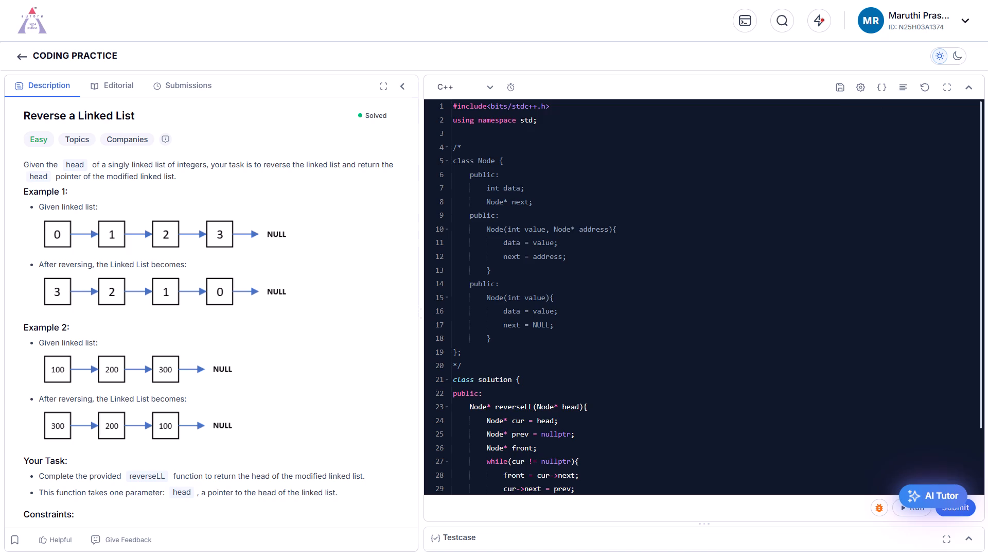
# Run the reverseLL solution against the test cases.
pyautogui.scroll(-7, 591, 346)
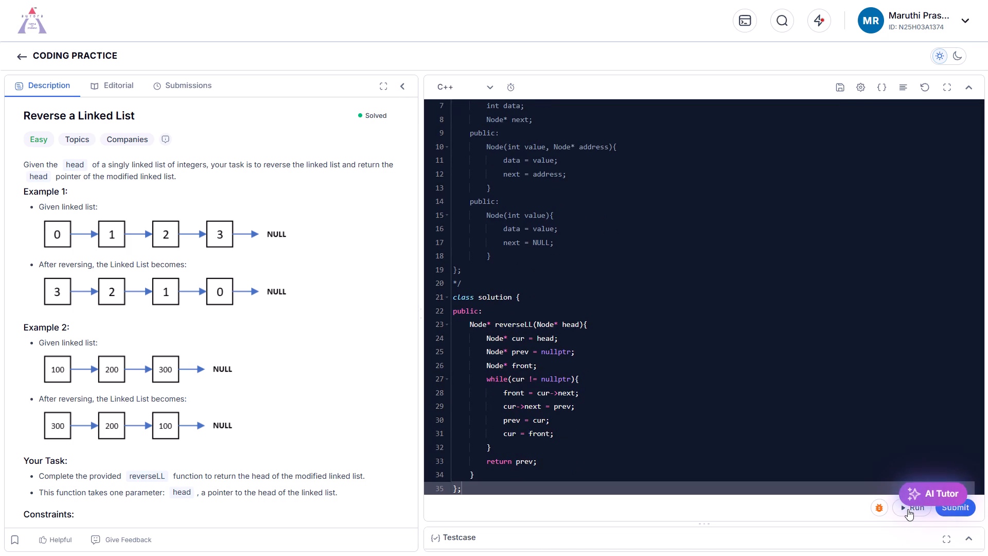
pyautogui.click(908, 510)
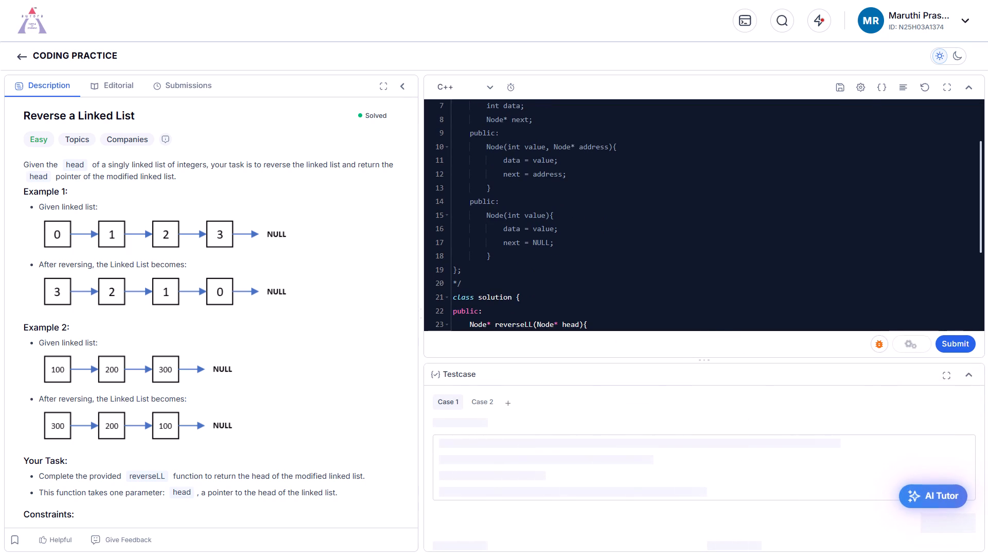
# Capture the full screen with the solution code and test results in view, and paste the screenshot under the Reverse a Linked List title in Word.
pyautogui.scroll(-10, 596, 255)
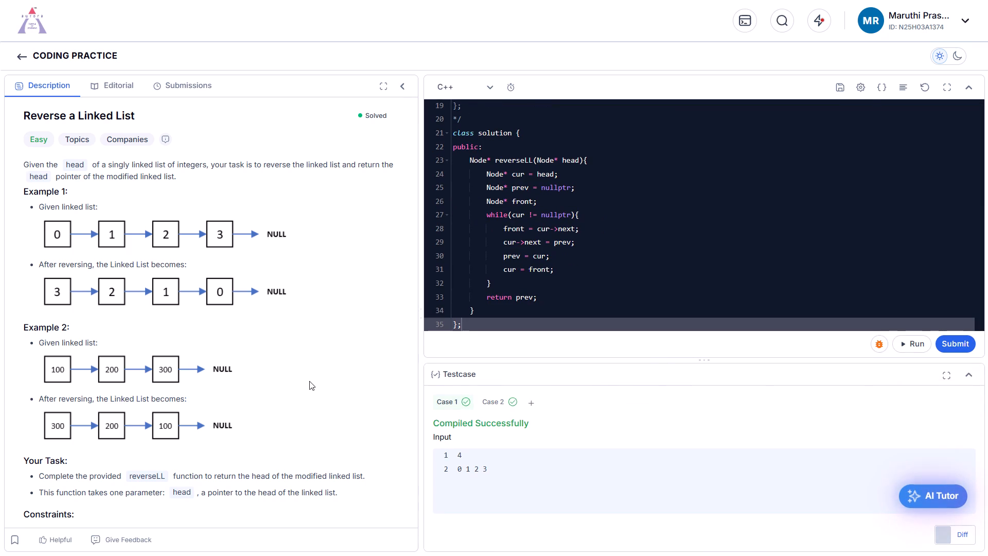
pyautogui.press('super+Print')
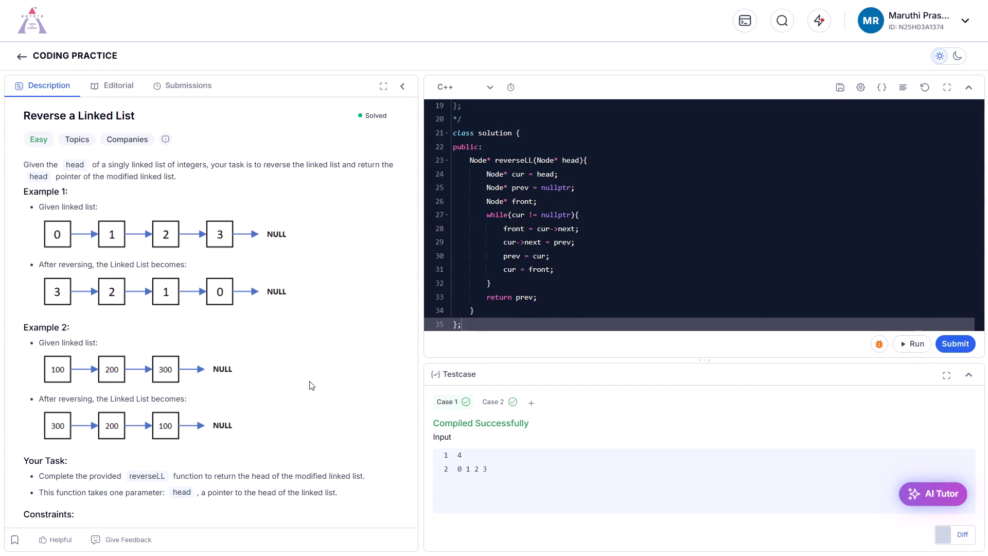
pyautogui.hotkey('alt', 'Tab')
pyautogui.hotkey('ctrl', 'v')
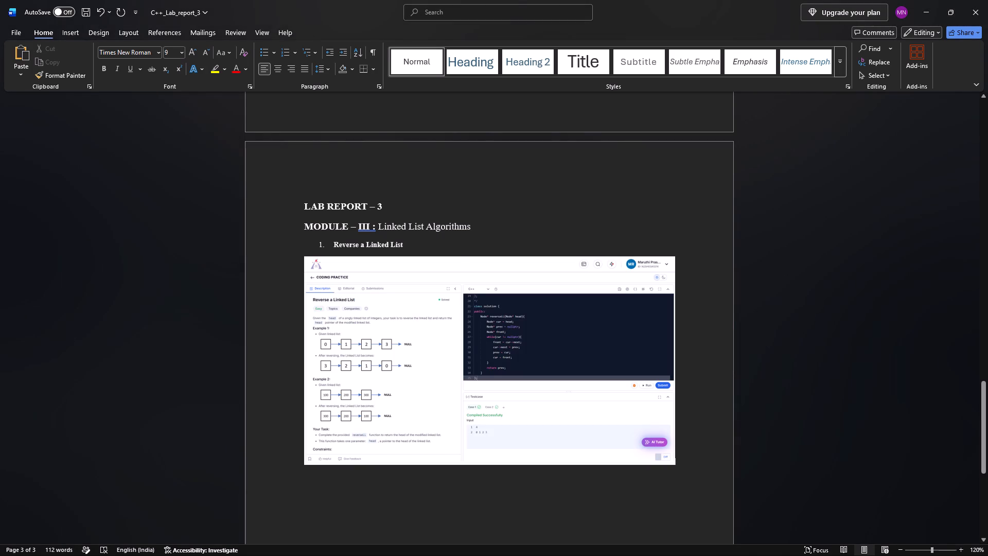
# Enlarge the test case results in Chrome, snip the Case 1 input and outputs, and paste the snip after the full-screen screenshot in Word.
pyautogui.hotkey('alt', 'Tab')
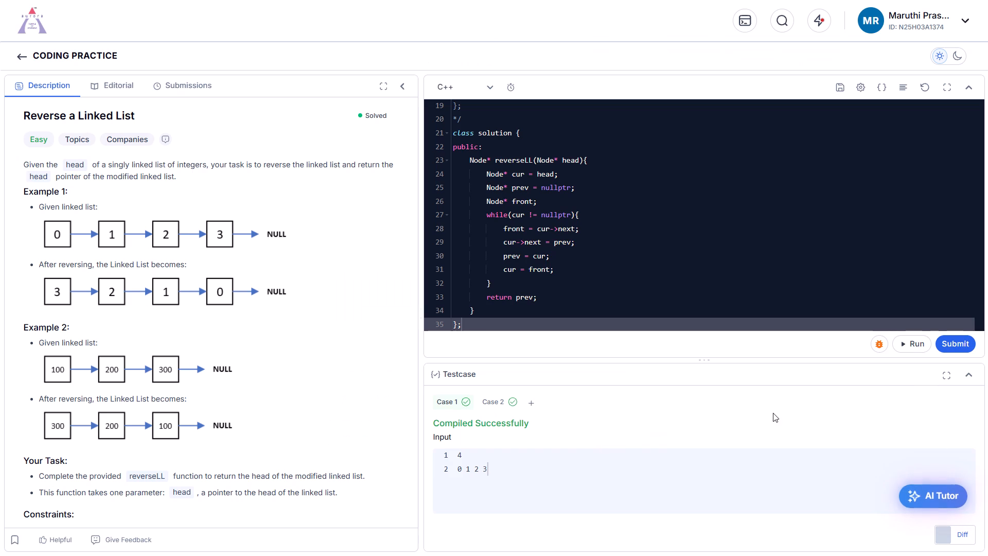
pyautogui.moveTo(725, 360); pyautogui.dragTo(721, 119)
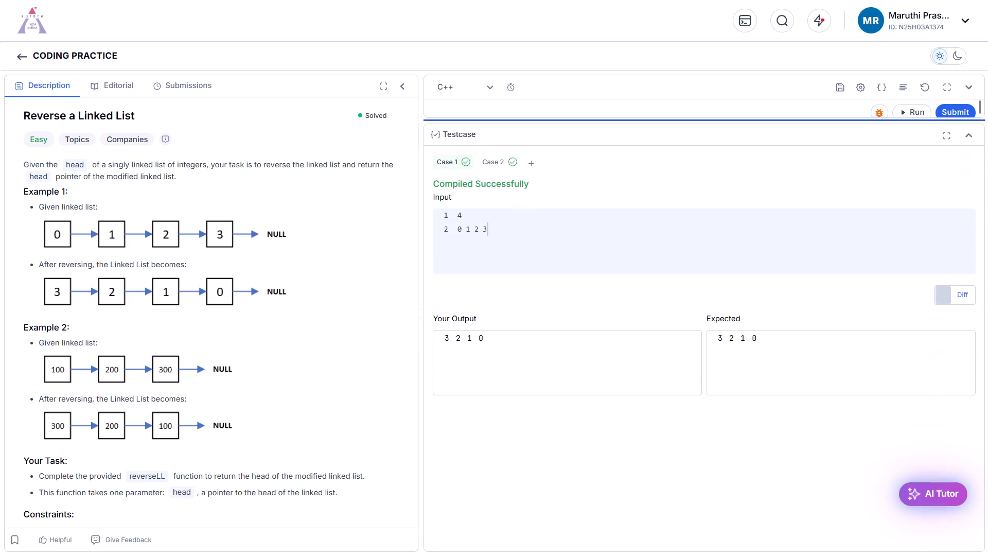
pyautogui.press('Print')
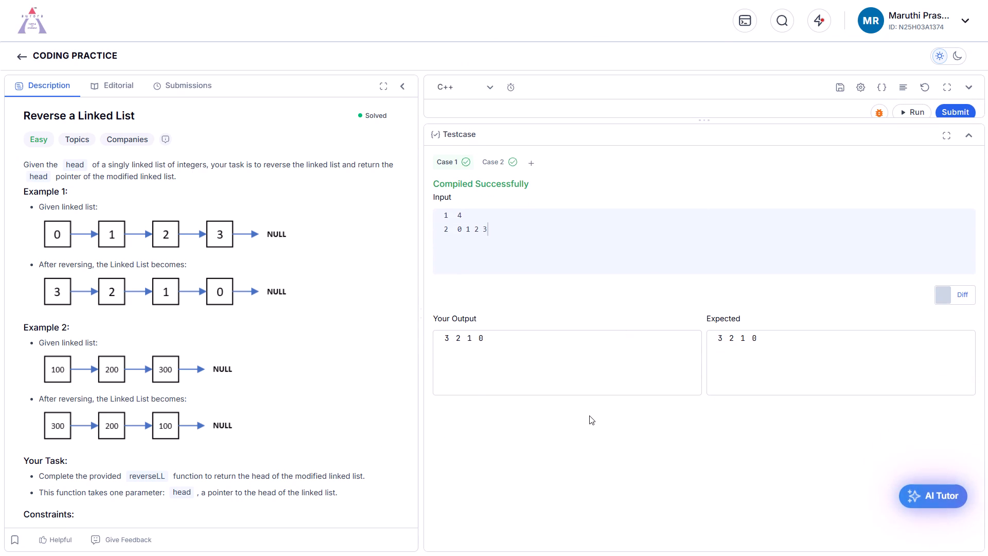
pyautogui.moveTo(424, 127); pyautogui.dragTo(765, 352)
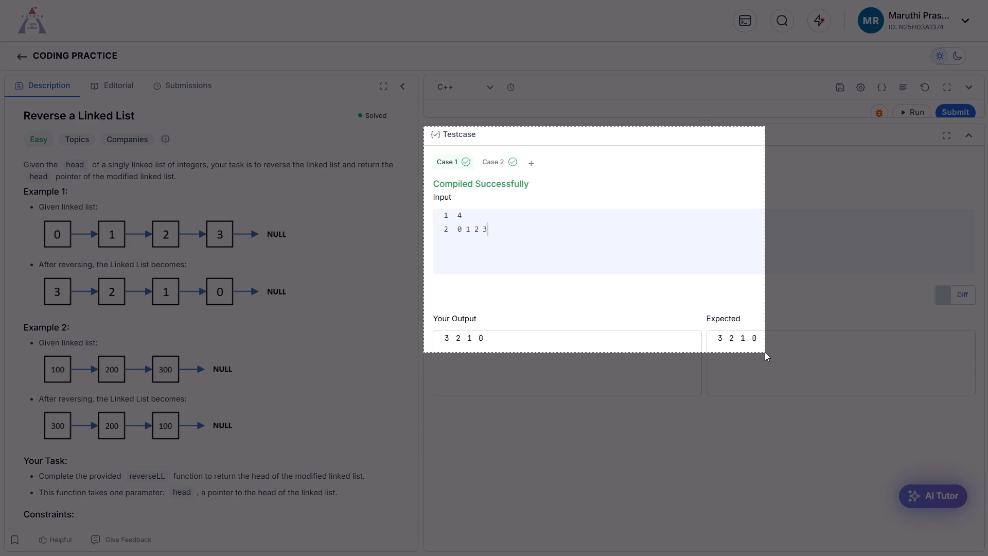
pyautogui.moveTo(765, 352); pyautogui.dragTo(764, 351)
pyautogui.hotkey('alt', 'Tab')
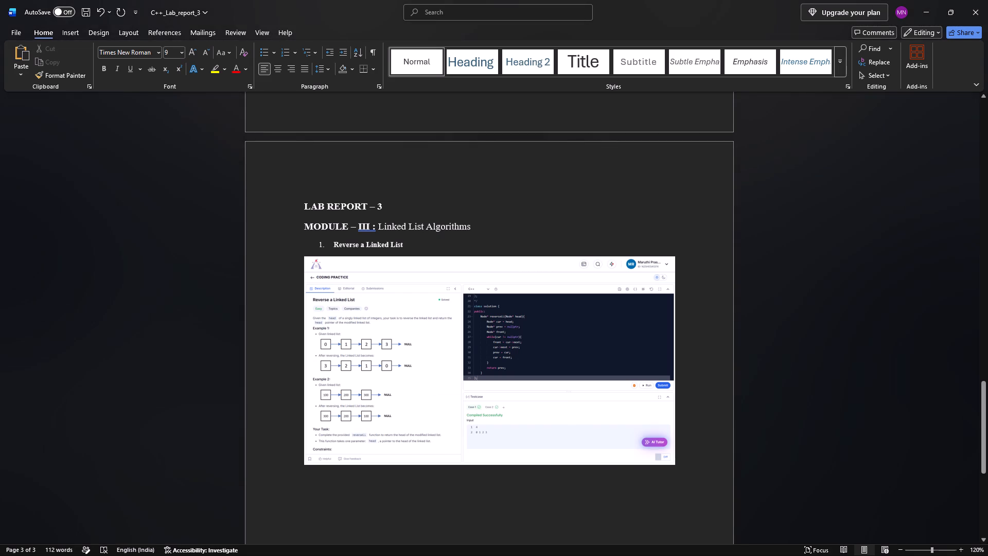
pyautogui.hotkey('ctrl', 'v')
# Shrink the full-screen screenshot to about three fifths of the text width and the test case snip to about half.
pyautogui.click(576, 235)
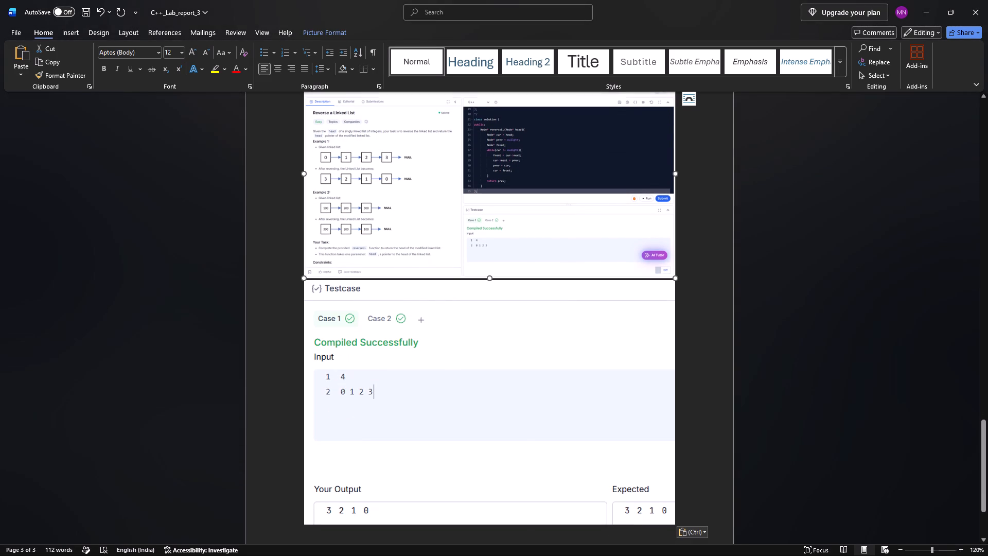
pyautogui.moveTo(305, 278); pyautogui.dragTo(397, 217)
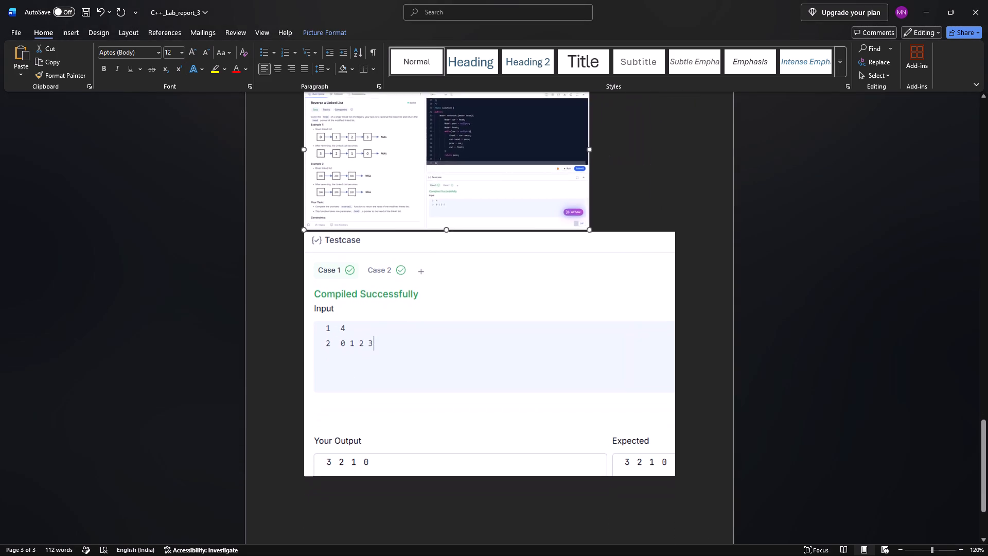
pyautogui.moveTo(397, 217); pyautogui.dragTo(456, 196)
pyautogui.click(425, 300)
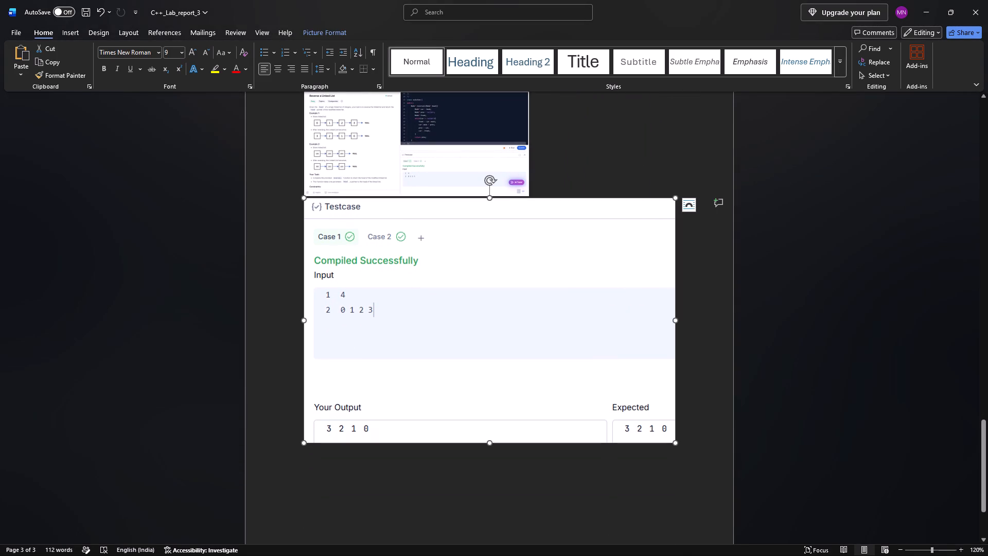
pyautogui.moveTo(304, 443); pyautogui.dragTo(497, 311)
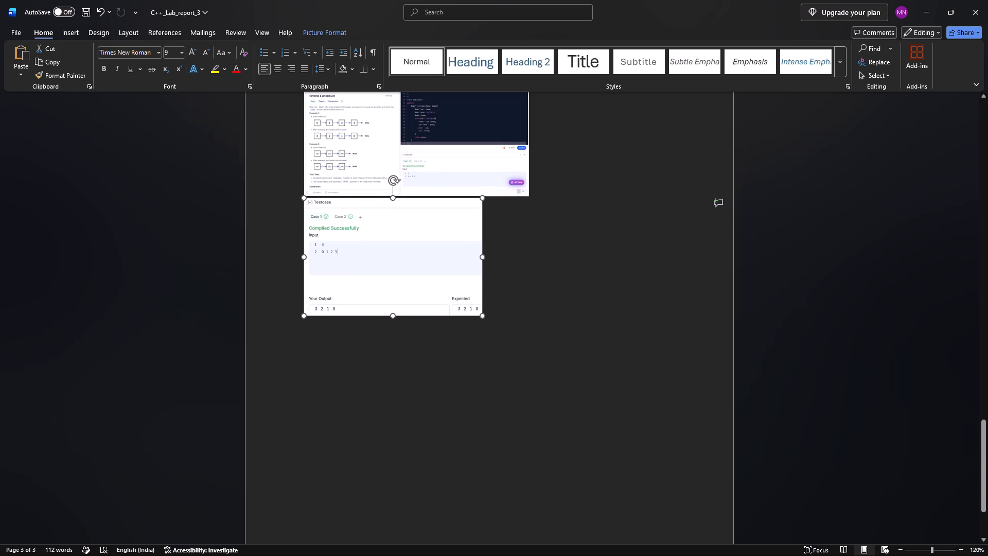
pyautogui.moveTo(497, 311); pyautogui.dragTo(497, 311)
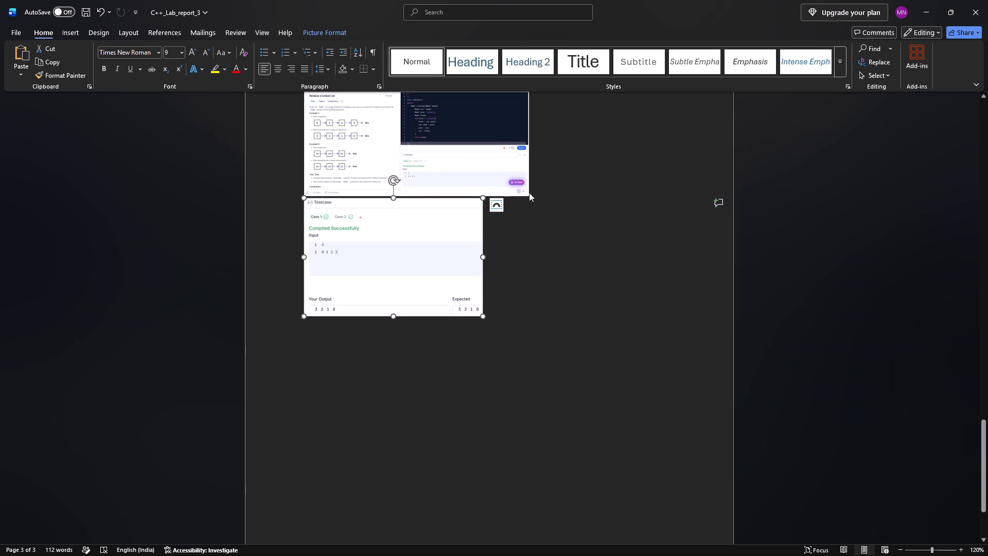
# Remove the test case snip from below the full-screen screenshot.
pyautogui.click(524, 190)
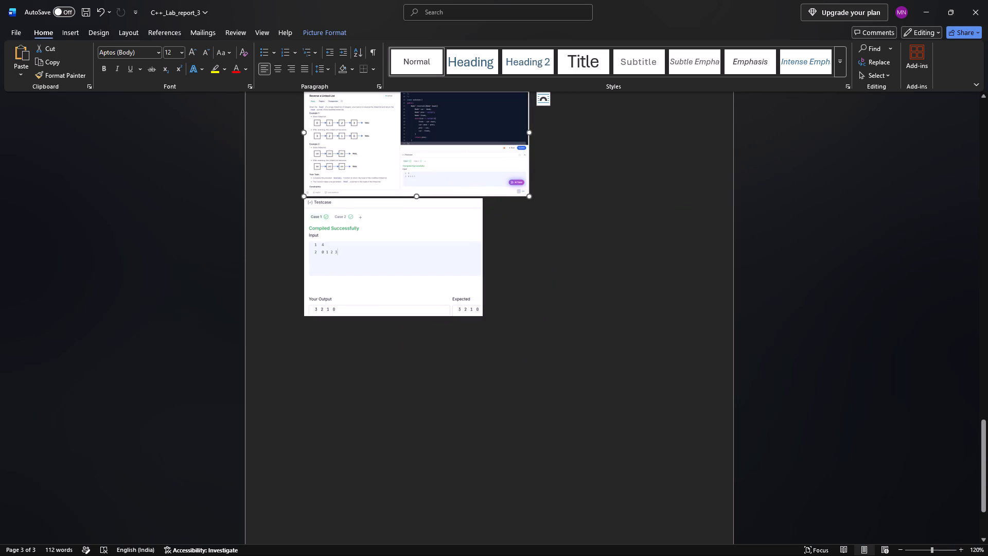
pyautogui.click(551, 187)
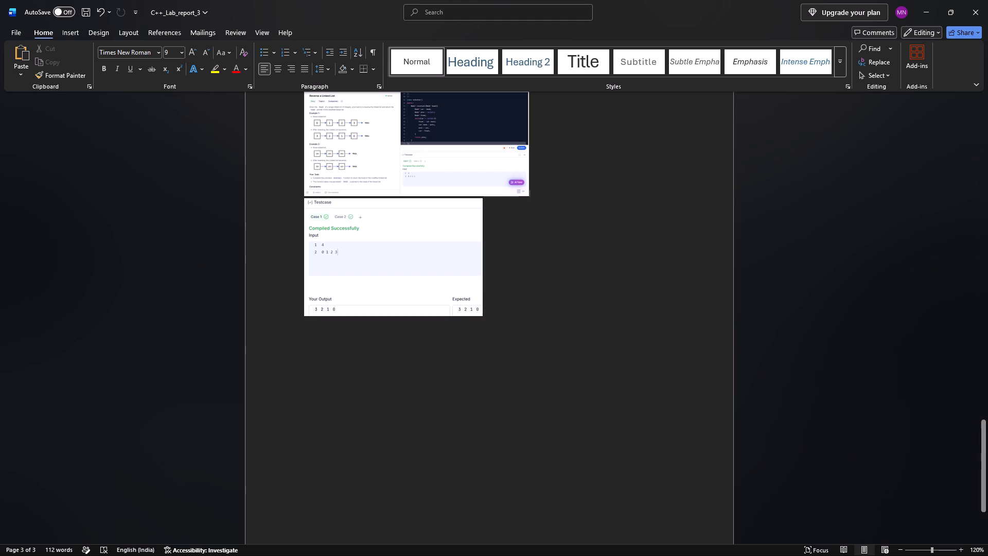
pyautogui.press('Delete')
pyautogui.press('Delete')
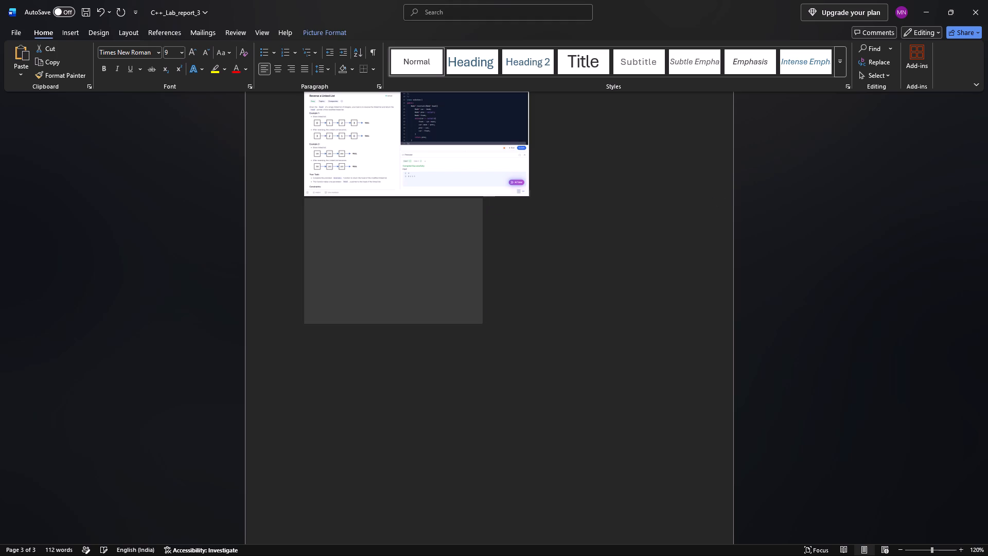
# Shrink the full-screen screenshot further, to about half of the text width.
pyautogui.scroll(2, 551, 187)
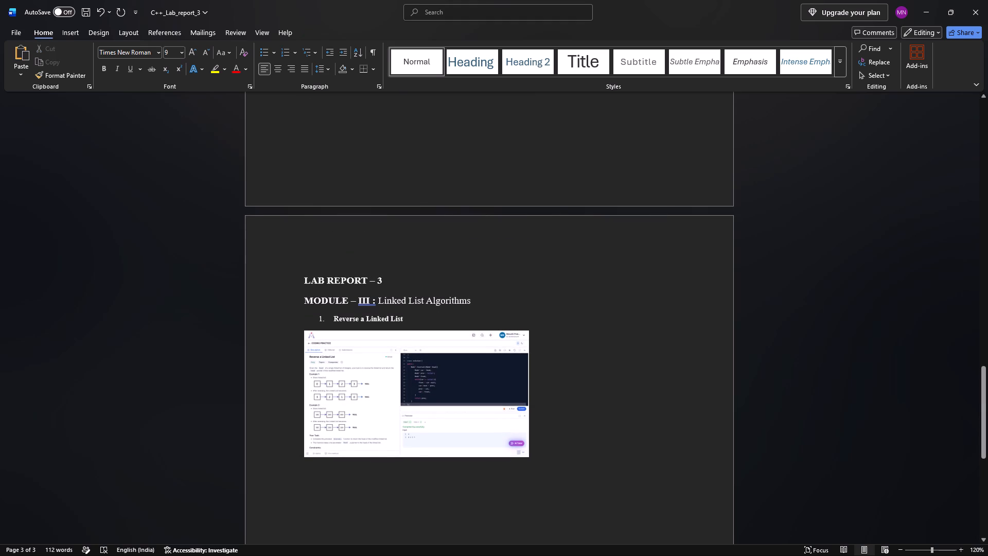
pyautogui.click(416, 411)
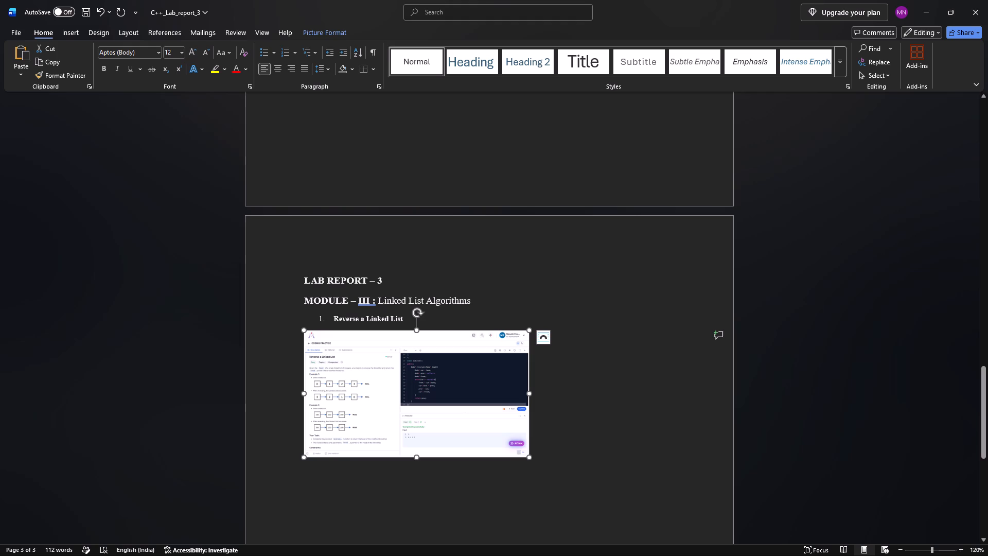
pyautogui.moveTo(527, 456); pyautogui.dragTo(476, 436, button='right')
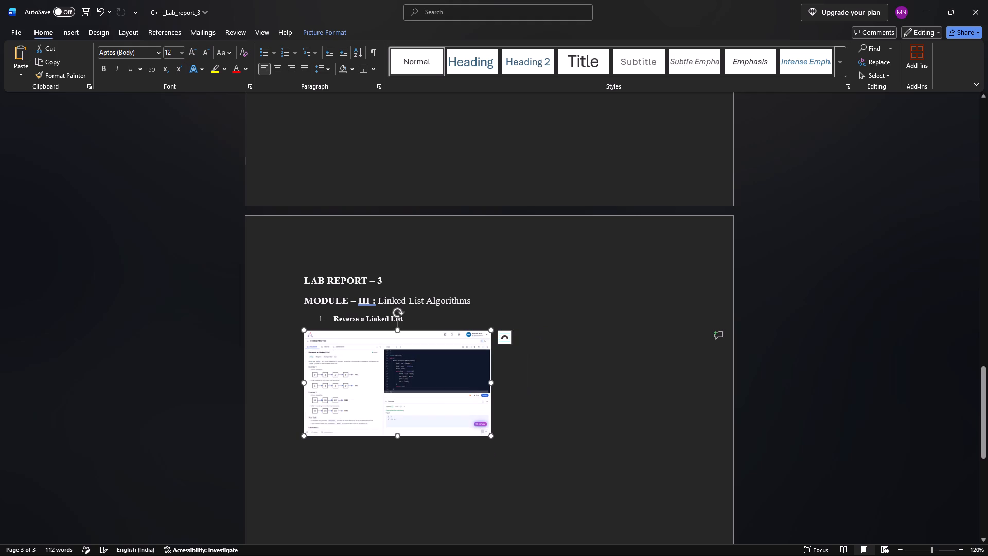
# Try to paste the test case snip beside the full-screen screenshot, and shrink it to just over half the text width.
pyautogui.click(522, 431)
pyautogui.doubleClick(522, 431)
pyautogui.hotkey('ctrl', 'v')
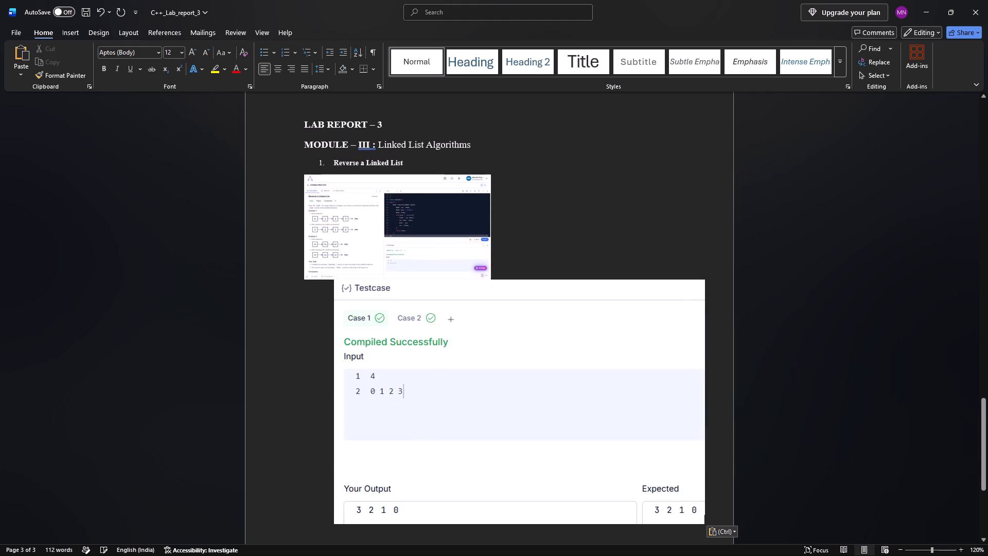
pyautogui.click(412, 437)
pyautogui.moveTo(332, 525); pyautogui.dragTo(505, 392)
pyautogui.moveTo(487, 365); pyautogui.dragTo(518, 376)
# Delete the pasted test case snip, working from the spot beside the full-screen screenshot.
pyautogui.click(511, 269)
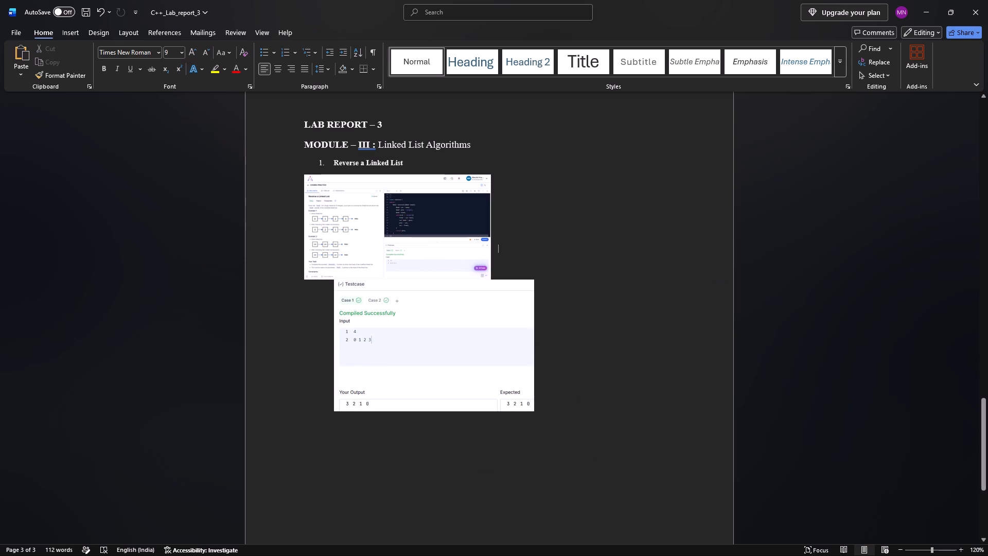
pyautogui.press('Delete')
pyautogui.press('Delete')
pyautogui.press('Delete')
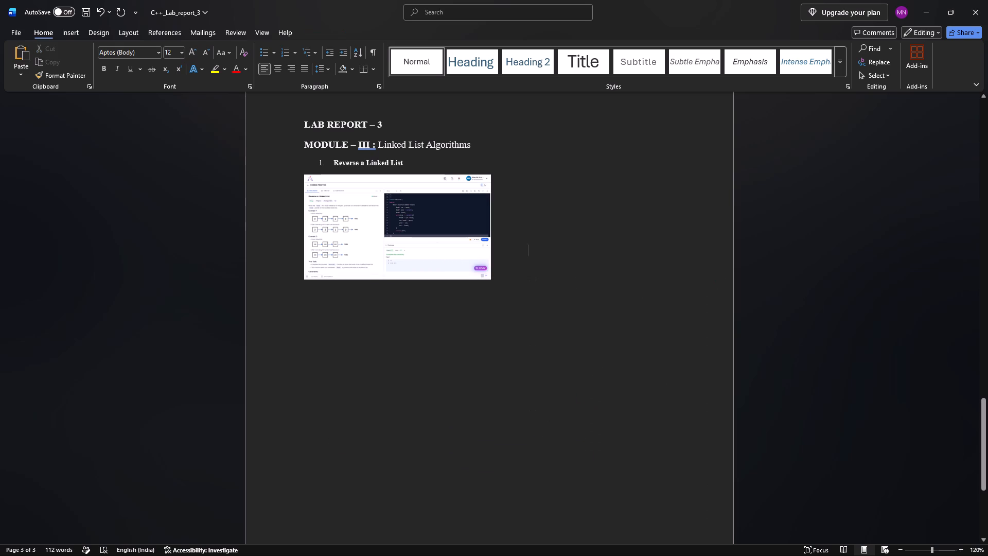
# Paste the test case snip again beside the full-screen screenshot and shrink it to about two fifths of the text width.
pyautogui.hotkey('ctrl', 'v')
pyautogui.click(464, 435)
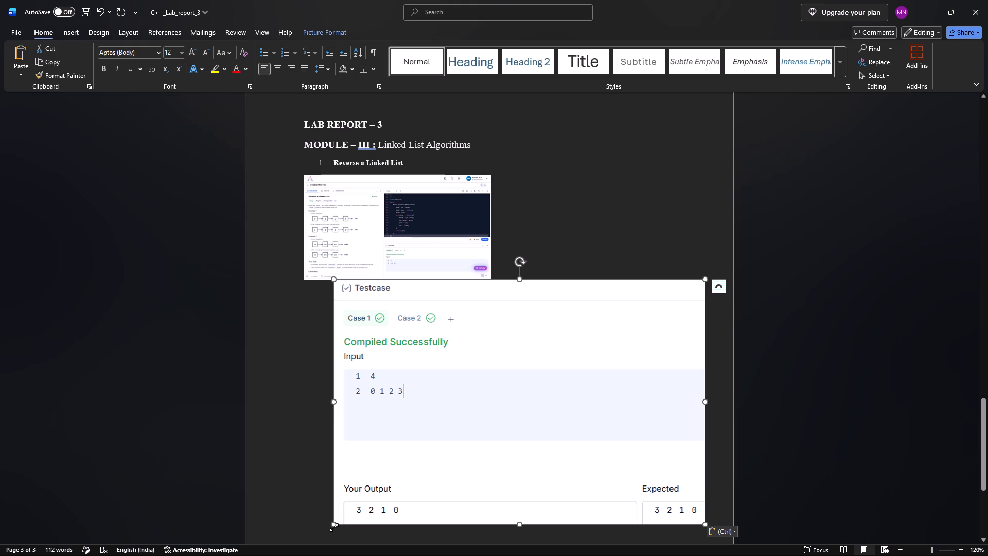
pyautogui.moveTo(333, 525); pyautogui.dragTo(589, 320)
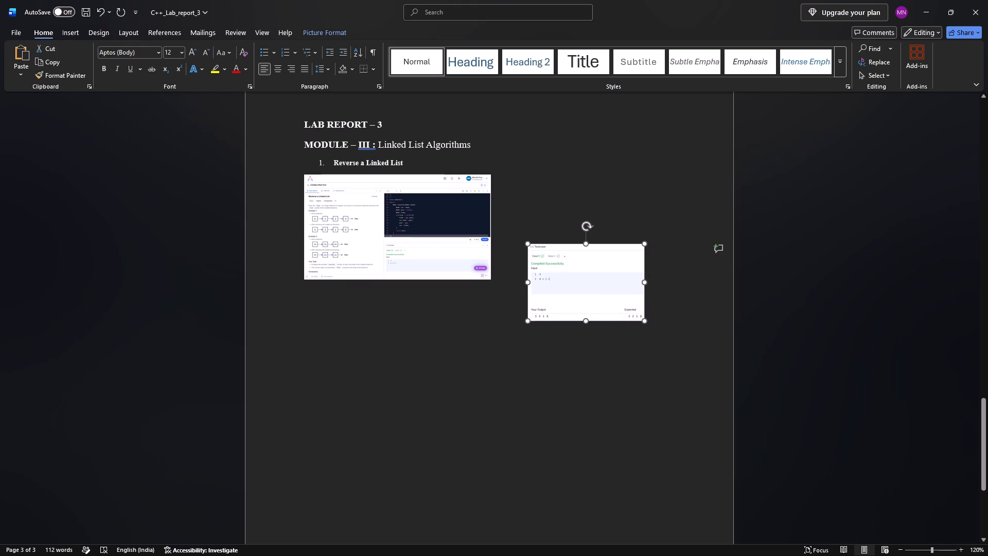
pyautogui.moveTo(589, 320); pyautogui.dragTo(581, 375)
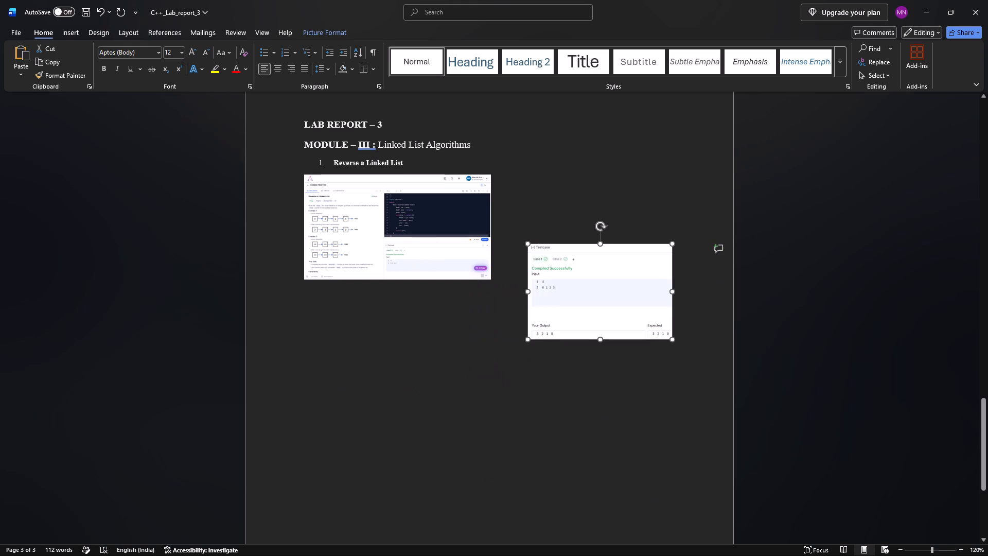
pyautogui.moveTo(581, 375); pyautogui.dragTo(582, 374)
# Enlarge the full-screen screenshot slightly, to about three fifths of the text width.
pyautogui.click(432, 252)
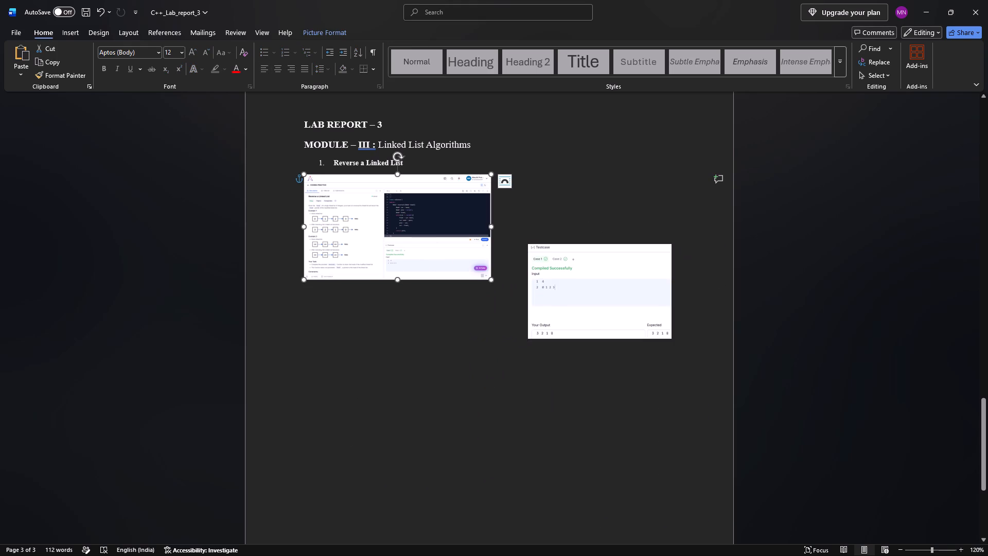
pyautogui.moveTo(490, 280); pyautogui.dragTo(506, 297)
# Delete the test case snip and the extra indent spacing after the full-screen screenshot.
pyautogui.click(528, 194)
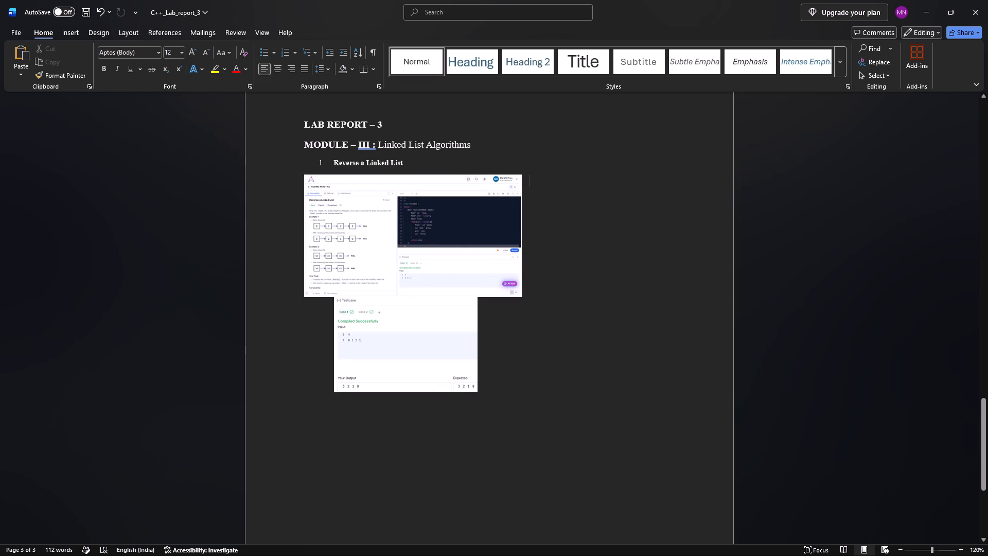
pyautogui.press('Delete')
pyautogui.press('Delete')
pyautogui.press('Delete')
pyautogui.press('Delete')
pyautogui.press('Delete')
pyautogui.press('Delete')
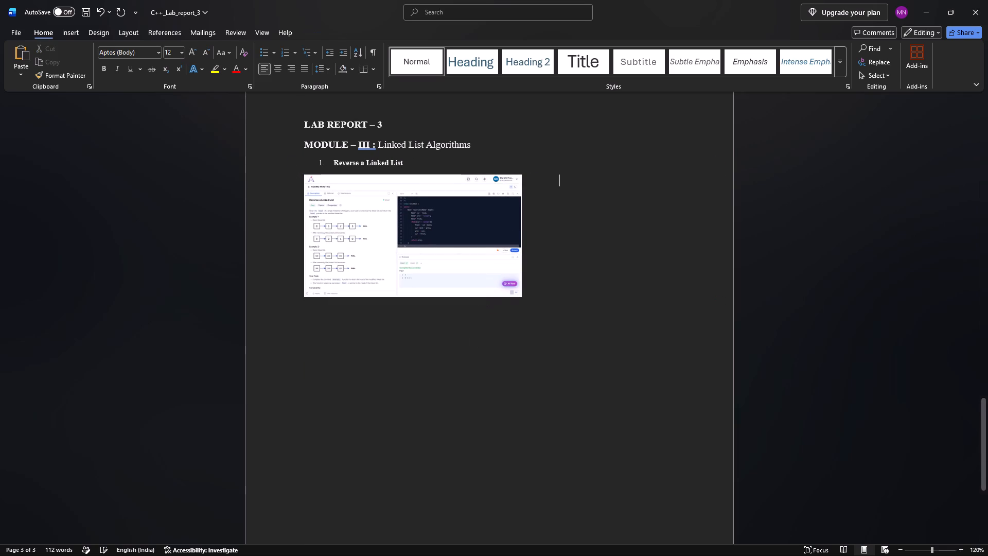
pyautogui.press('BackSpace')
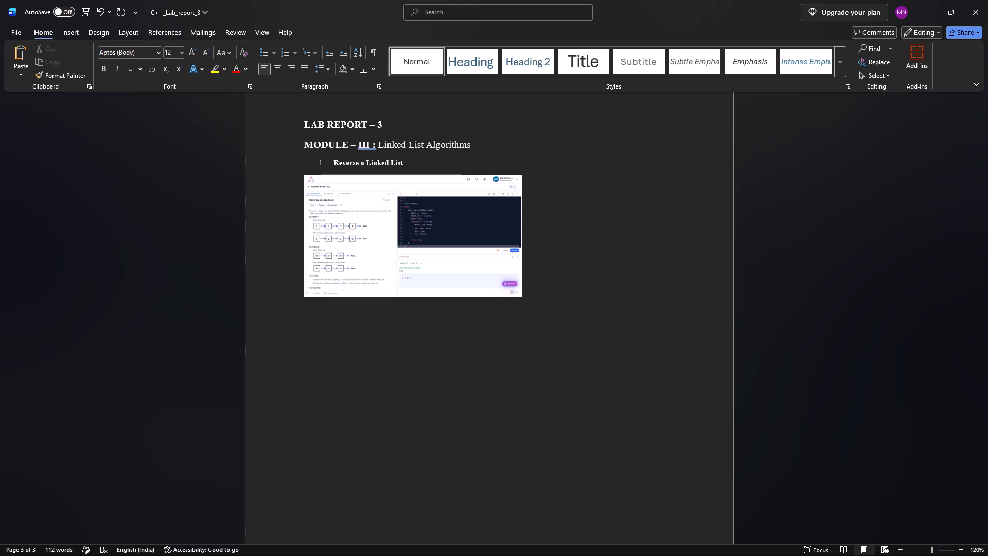
# Paste the test case snip again after the full-screen screenshot and shrink it to a bit over two fifths of the text width.
pyautogui.hotkey('ctrl', 'v')
pyautogui.press('super+v')
pyautogui.click(568, 293)
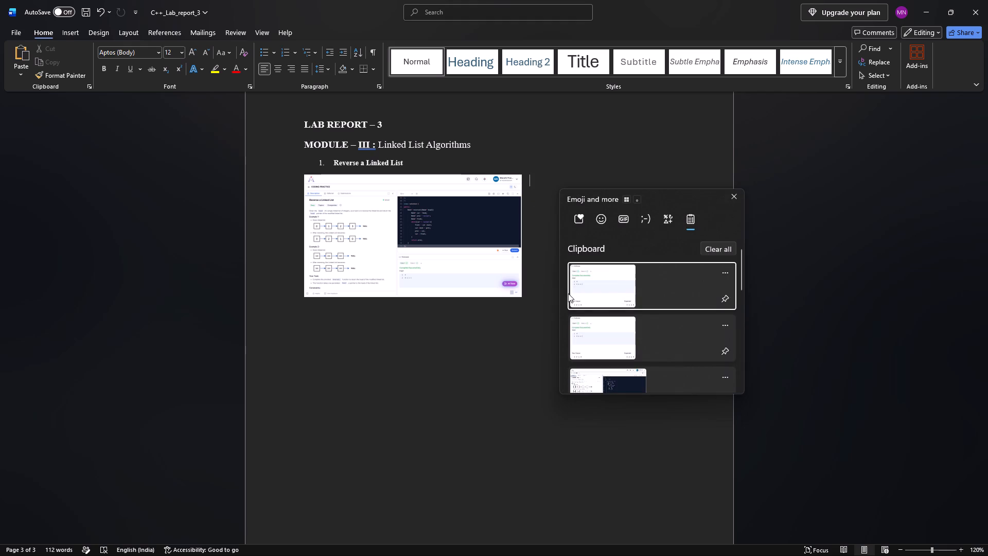
pyautogui.hotkey('ctrl', 'v')
pyautogui.click(470, 378)
pyautogui.scroll(-1, 470, 378)
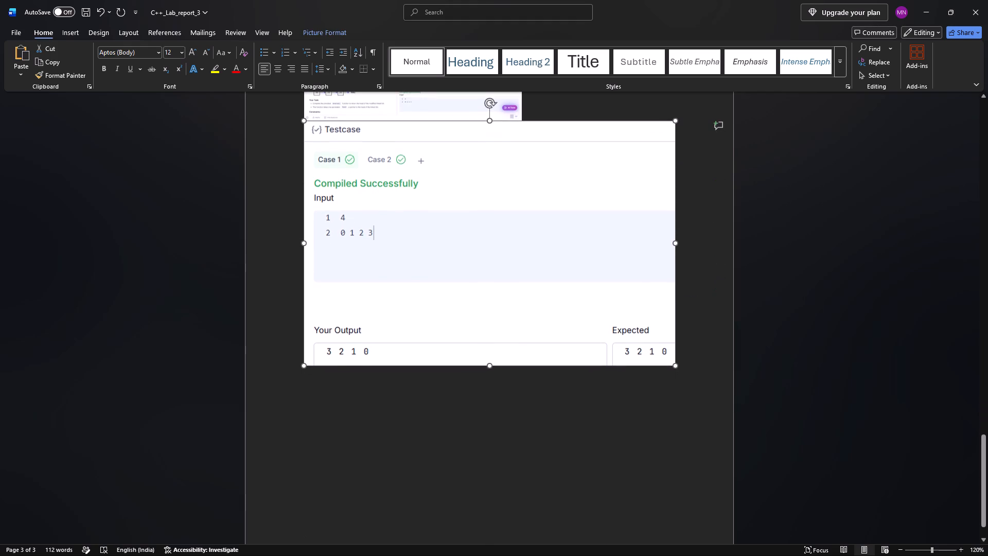
pyautogui.moveTo(305, 368); pyautogui.dragTo(520, 227)
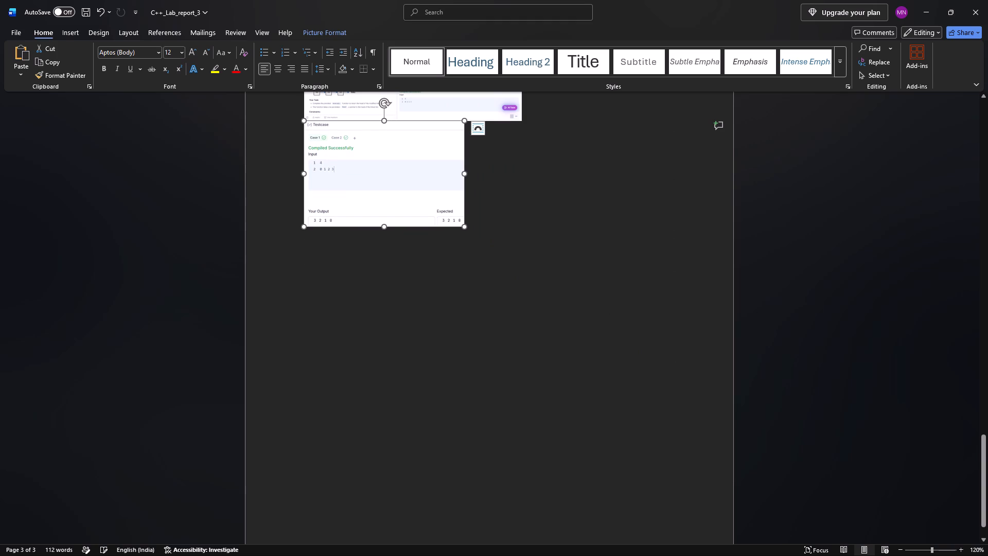
pyautogui.scroll(1, 442, 241)
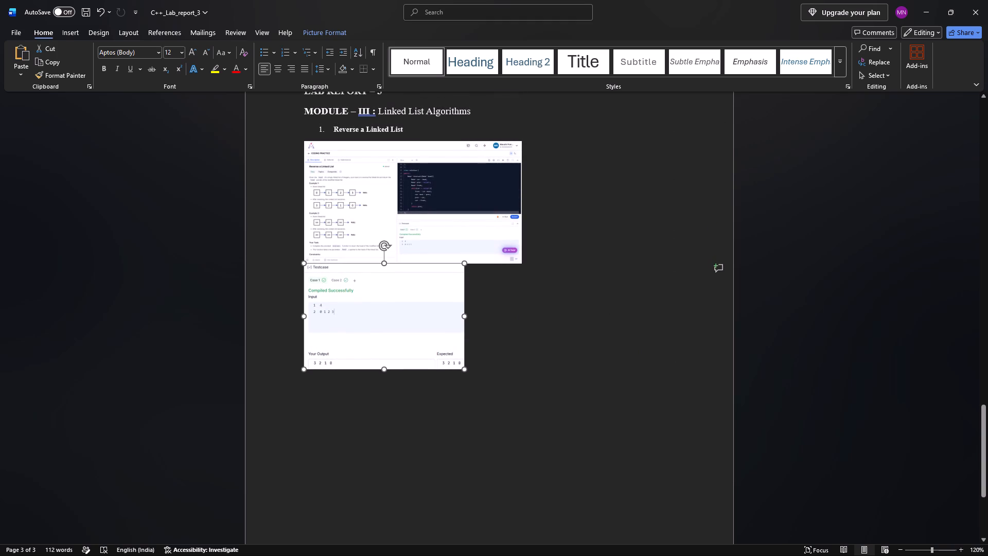
# Enlarge the test case snip below the full-screen screenshot to about three fifths of the text width.
pyautogui.click(526, 154)
pyautogui.doubleClick(526, 154)
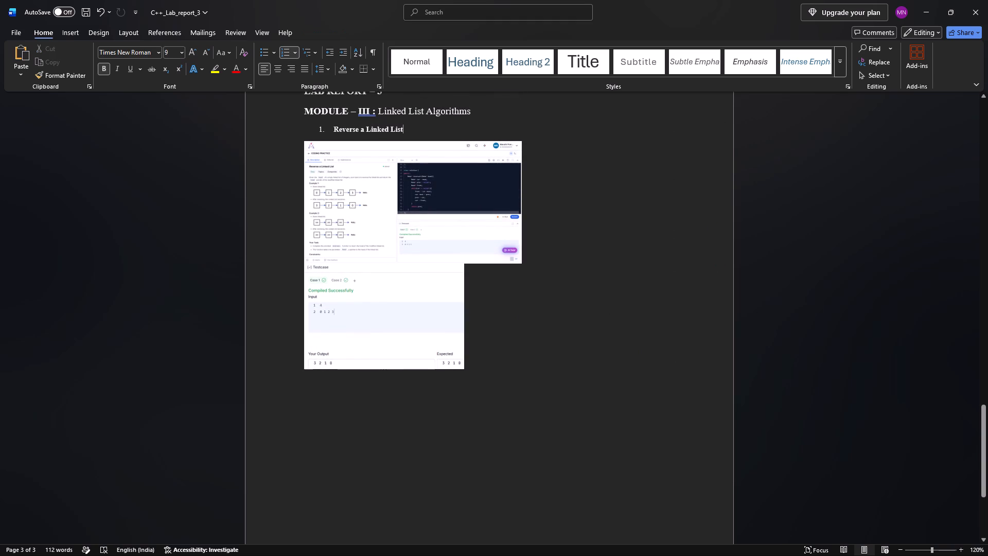
pyautogui.press('Delete')
pyautogui.press('Delete')
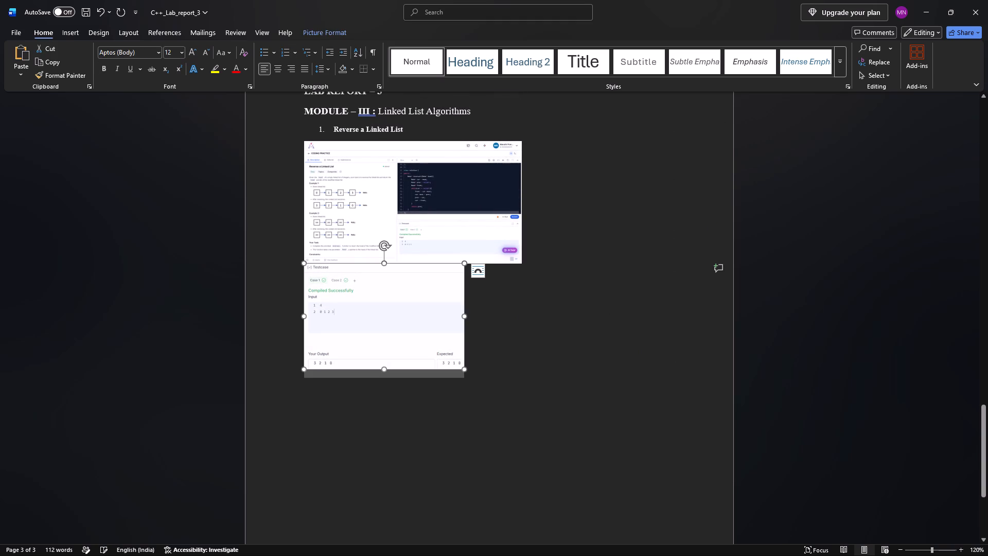
pyautogui.click(490, 331)
pyautogui.click(437, 336)
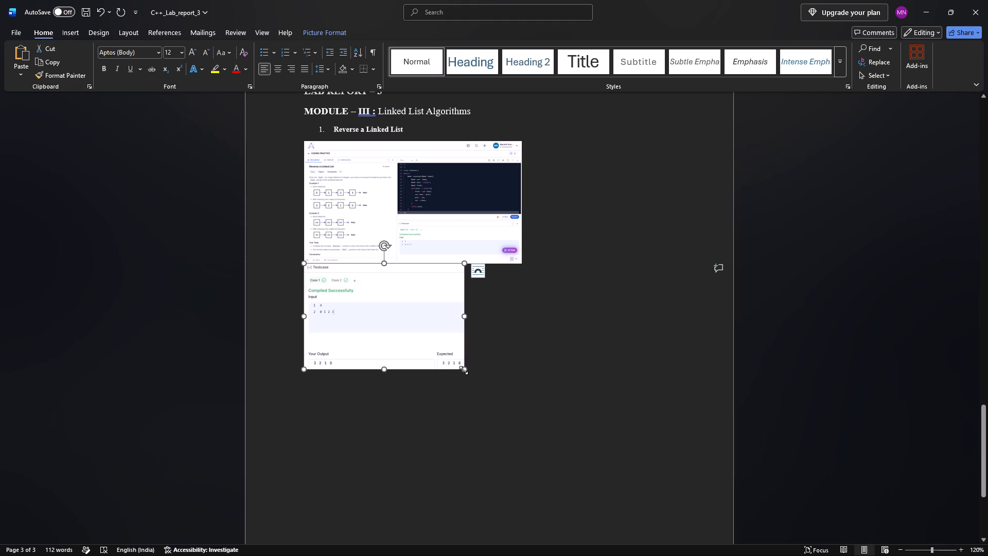
pyautogui.moveTo(463, 370); pyautogui.dragTo(529, 369)
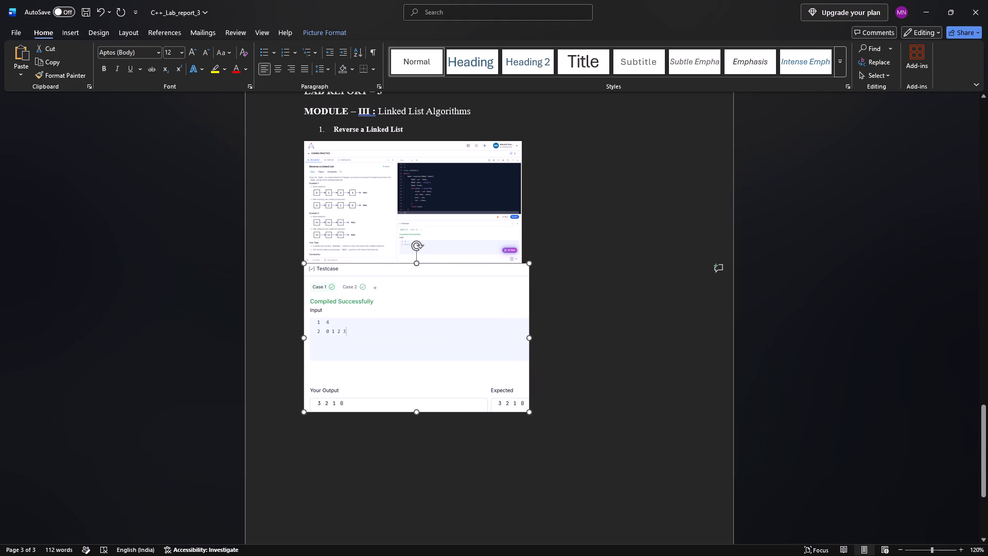
# Add a 'Code :' label below the test case snip and leave a blank line under it.
pyautogui.click(397, 460)
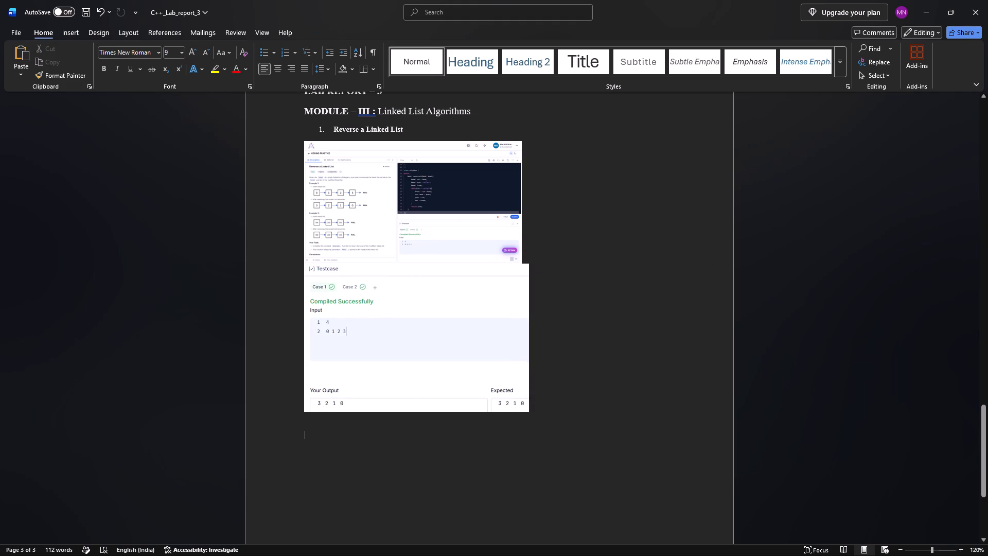
pyautogui.write('Code :')
pyautogui.press('Return')
pyautogui.press('Return')
# Switch to the Reverse a Linked List problem in Chrome and copy the complete solution class from the code editor.
pyautogui.hotkey('alt', 'Tab')
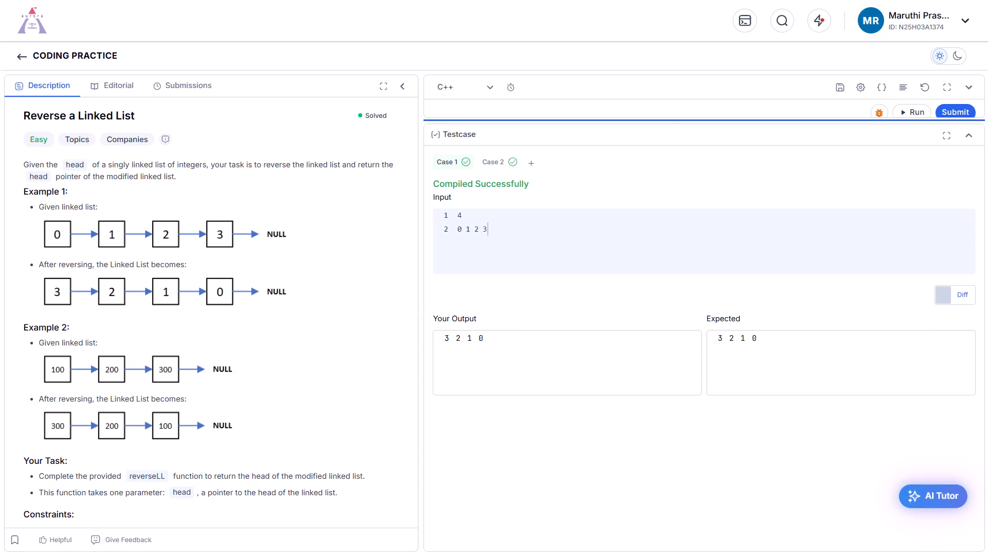
pyautogui.moveTo(663, 123); pyautogui.dragTo(666, 318)
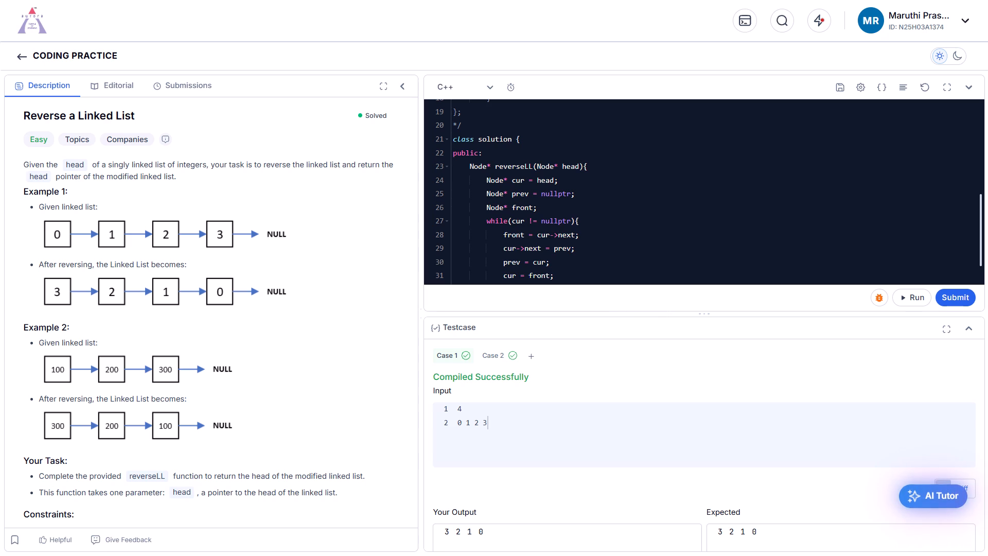
pyautogui.click(447, 140)
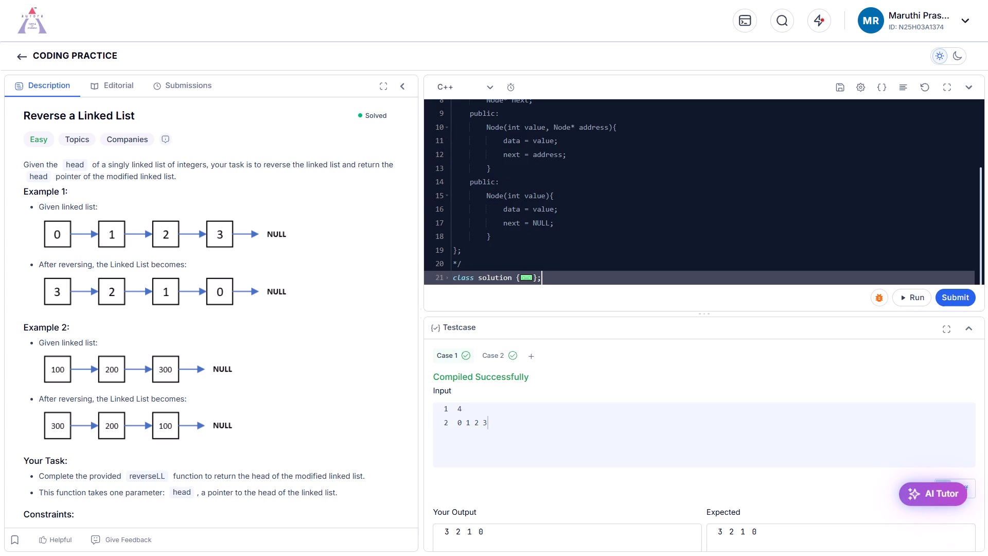
pyautogui.moveTo(452, 277); pyautogui.dragTo(525, 283)
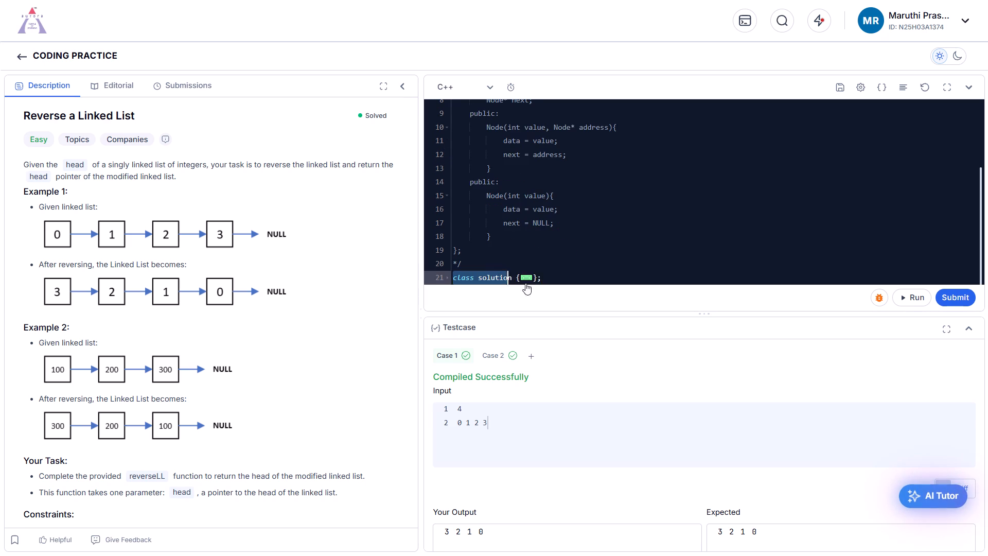
pyautogui.moveTo(525, 283); pyautogui.dragTo(554, 284)
pyautogui.hotkey('ctrl', 'c')
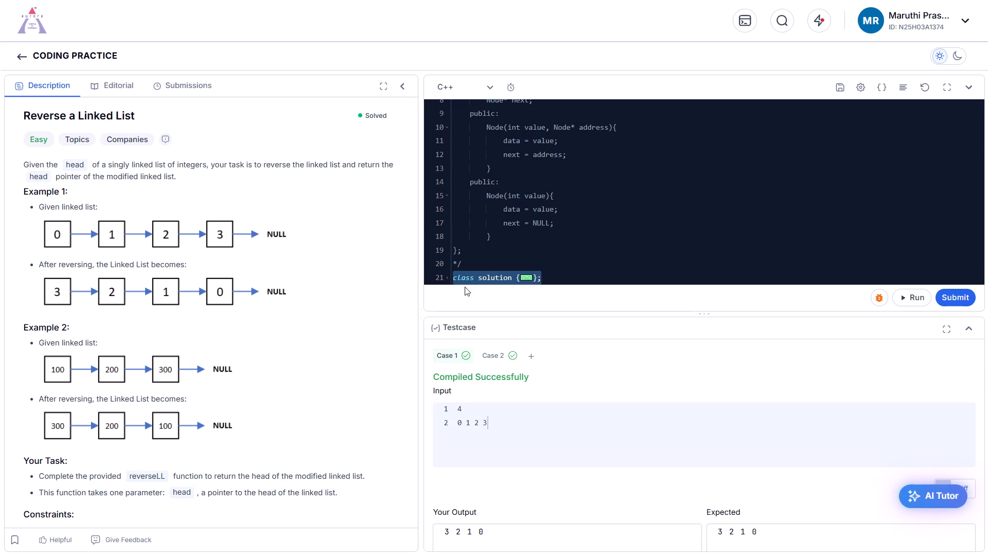
pyautogui.click(446, 275)
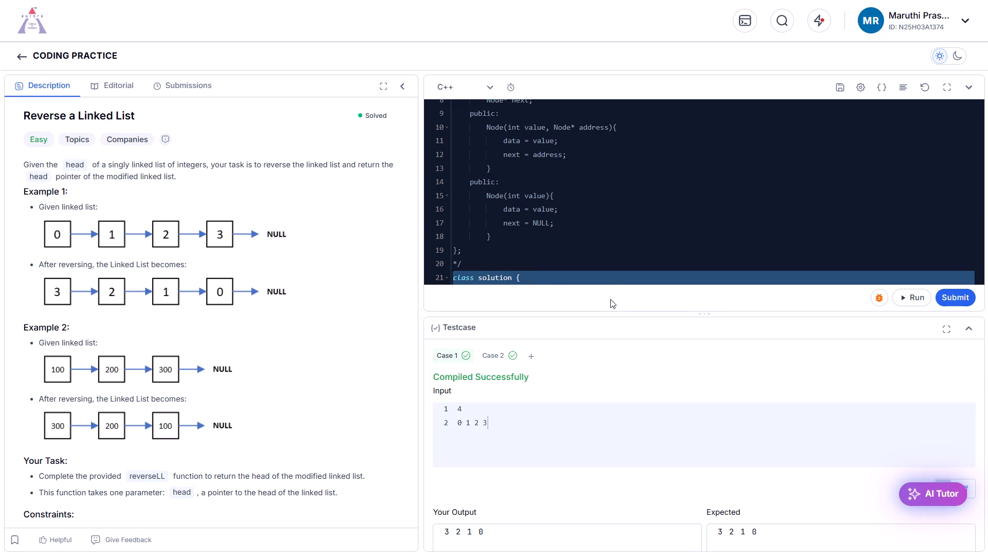
pyautogui.moveTo(612, 312); pyautogui.dragTo(589, 492)
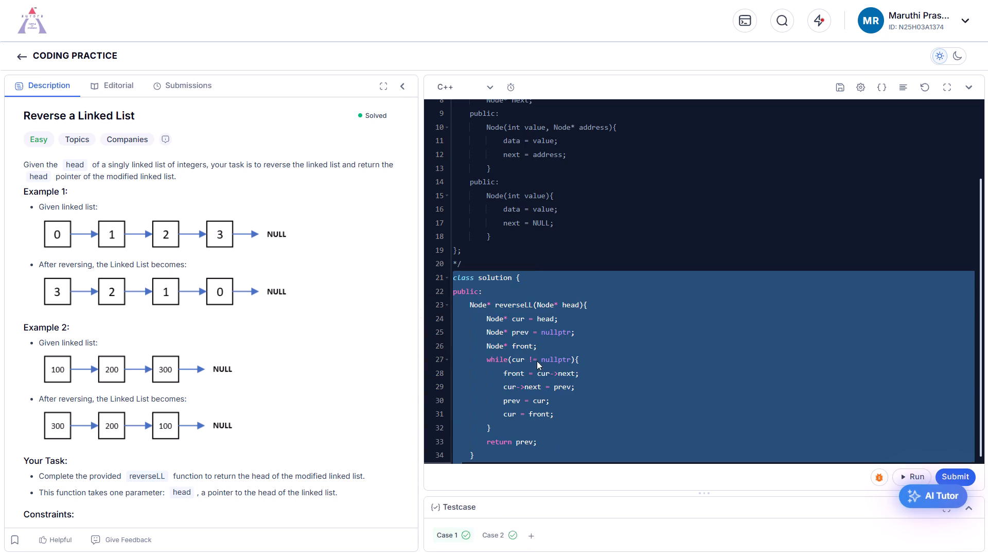
pyautogui.scroll(-3, 539, 356)
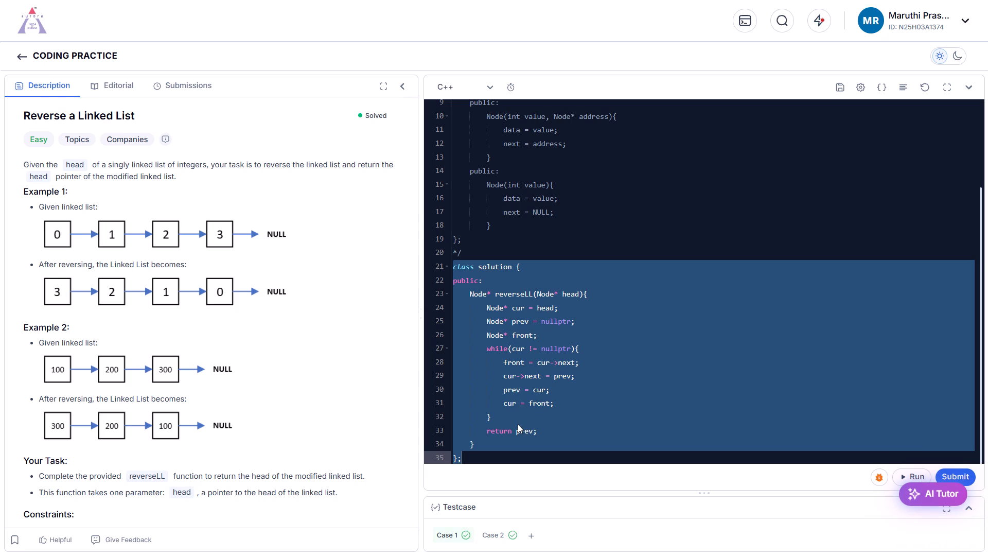
pyautogui.hotkey('ctrl', 'c')
# Paste the solution class into the Word report so it starts on the line directly below 'Code :'.
pyautogui.hotkey('alt', 'Tab')
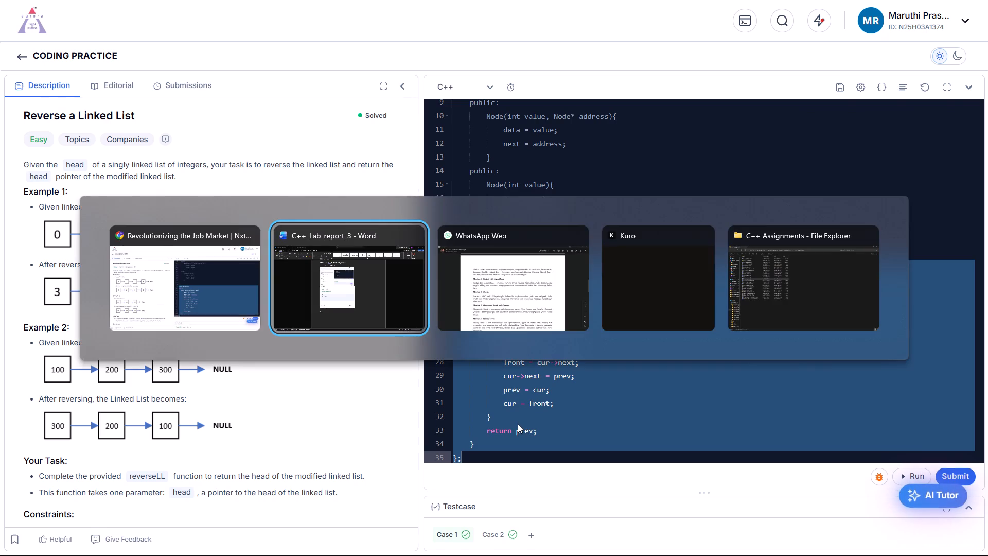
pyautogui.hotkey('ctrl', 'v')
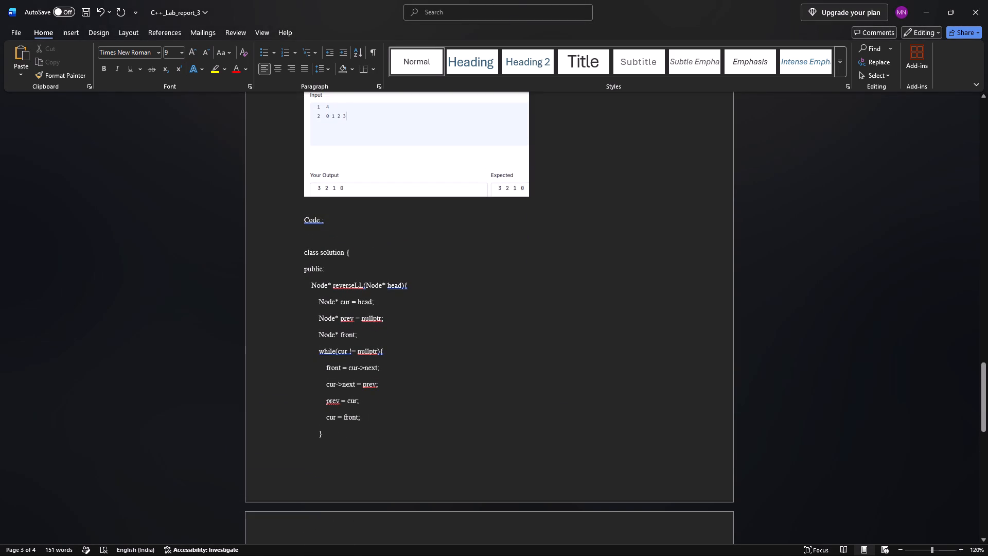
pyautogui.click(307, 244)
pyautogui.press('Delete')
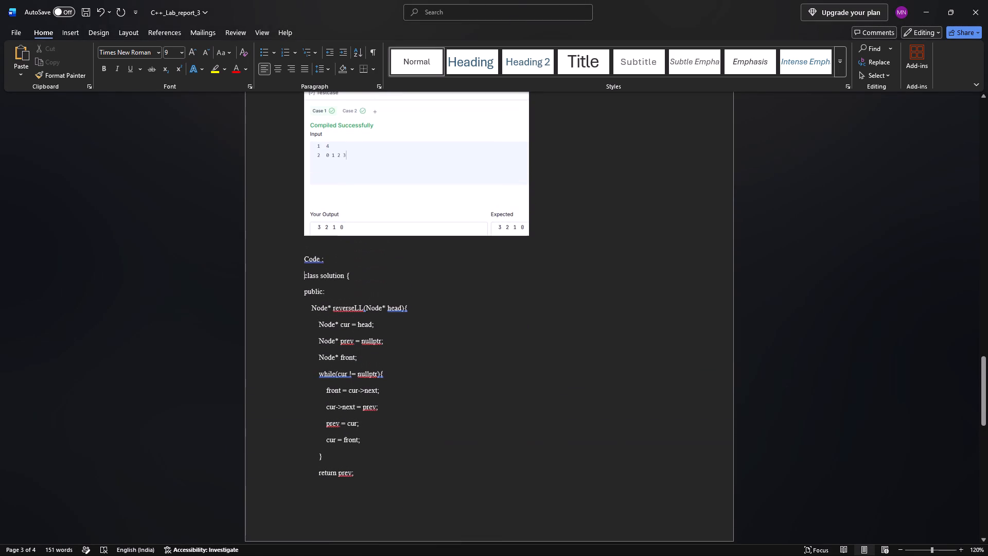
pyautogui.press('BackSpace')
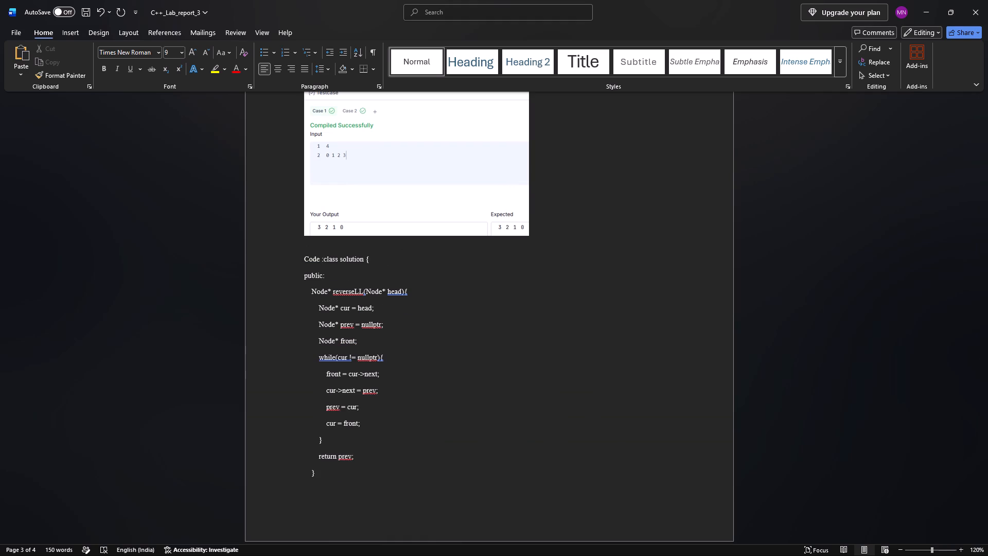
pyautogui.press('Return')
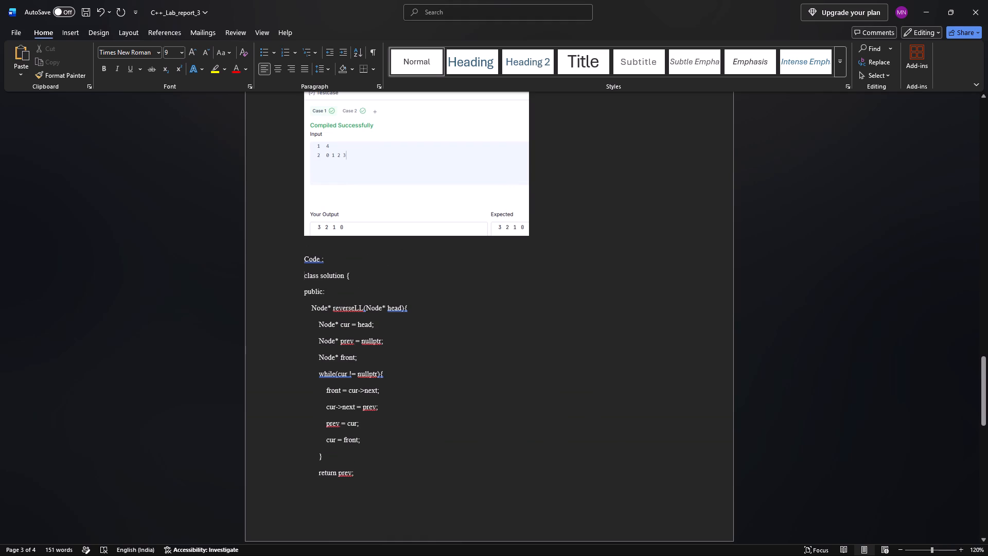
# Join the 'return prev;' line onto the while loop's closing brace line, and the final class-closing brace onto the function's closing brace line.
pyautogui.click(329, 457)
pyautogui.press('space')
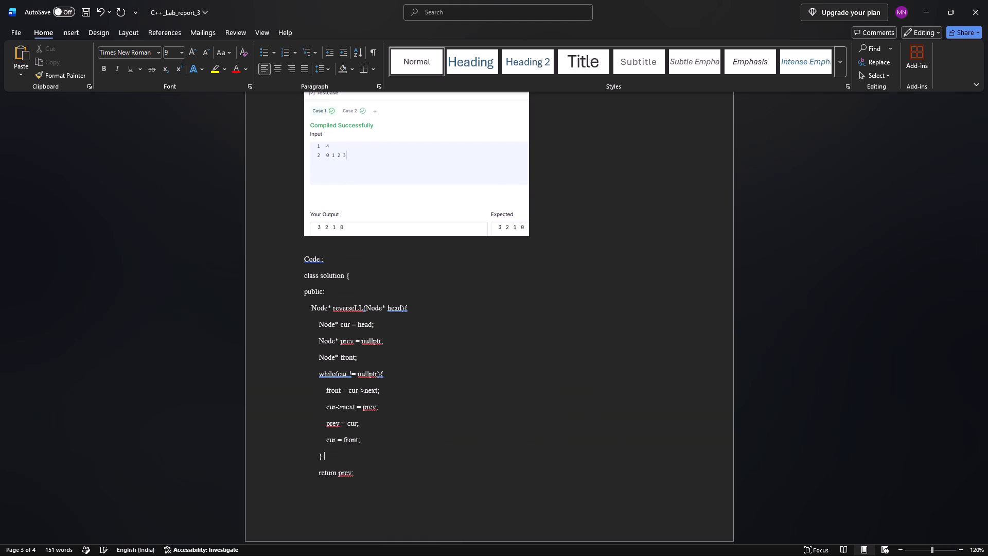
pyautogui.press('Delete')
pyautogui.press('Down')
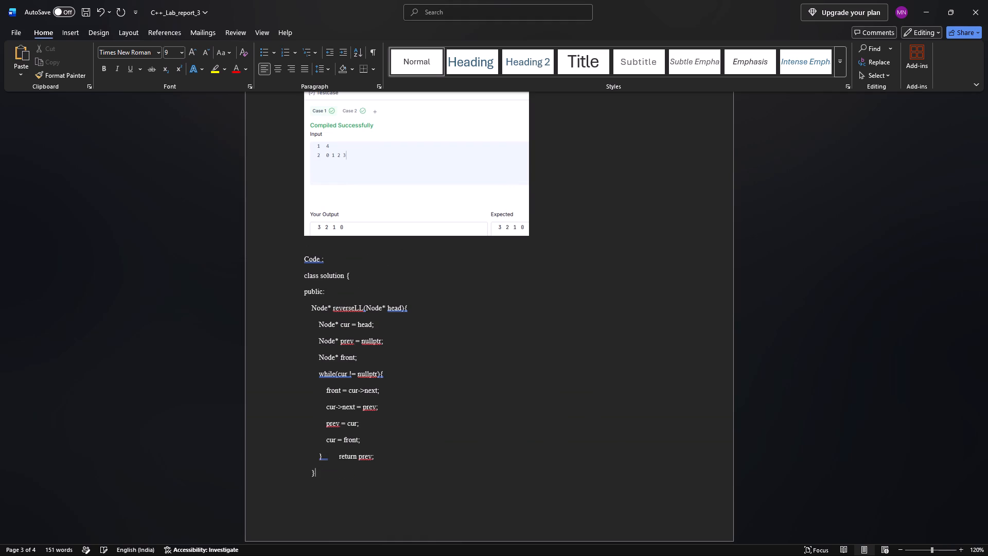
pyautogui.press('Delete')
pyautogui.scroll(-3, 329, 457)
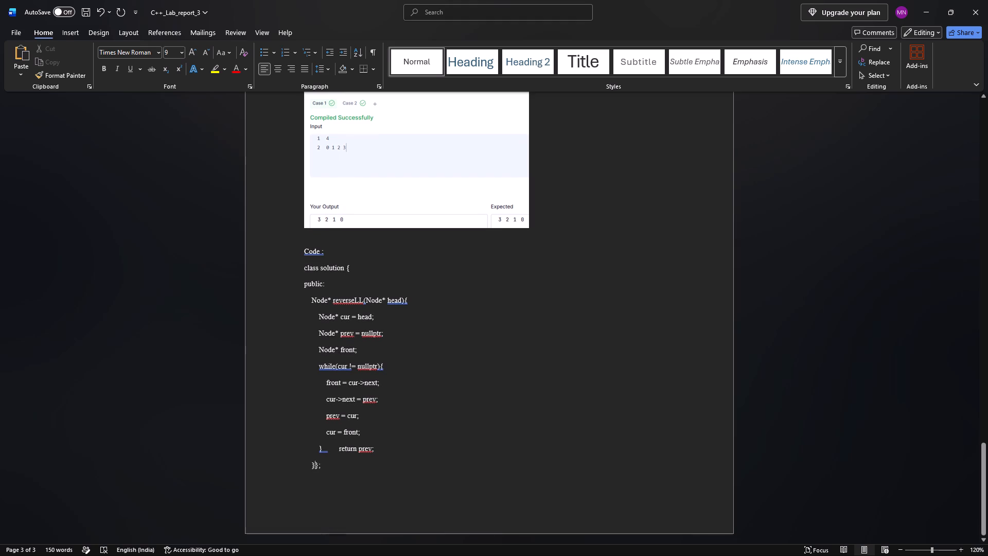
# Start numbered list item 2 on a new line after the end of the code.
pyautogui.click(341, 464)
pyautogui.press('Return')
pyautogui.press('Return')
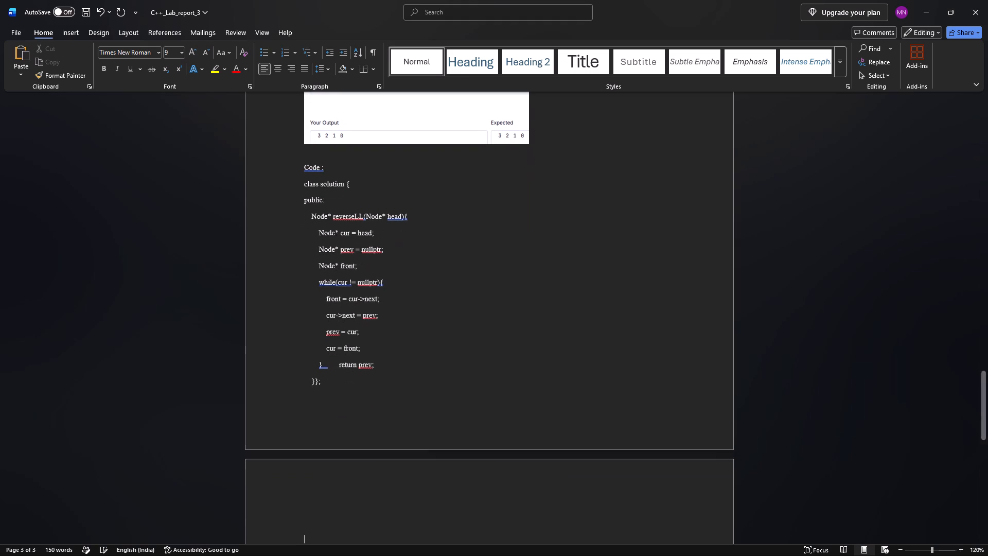
pyautogui.press('BackSpace')
pyautogui.press('BackSpace')
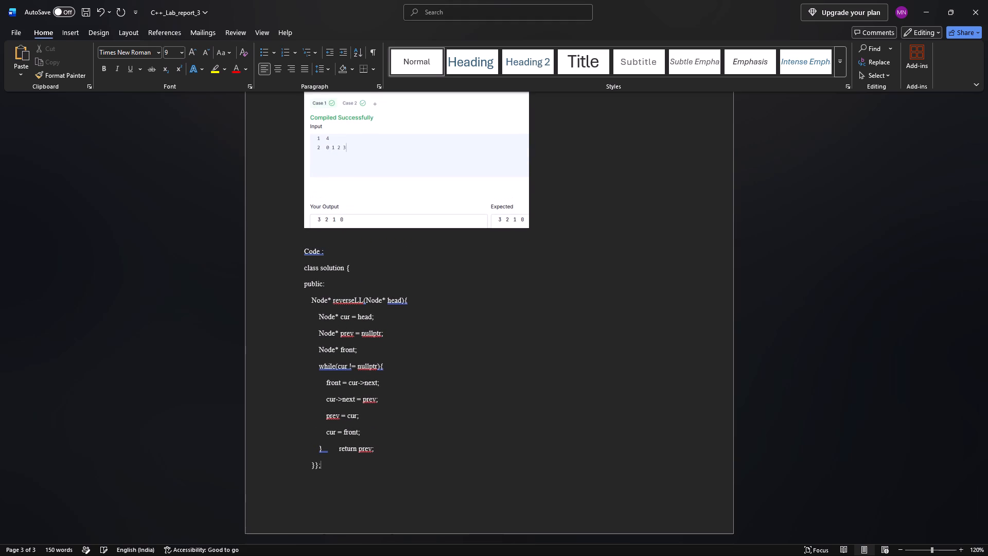
pyautogui.press('Down')
pyautogui.press('Right')
pyautogui.scroll(-2, 341, 464)
pyautogui.press('Return')
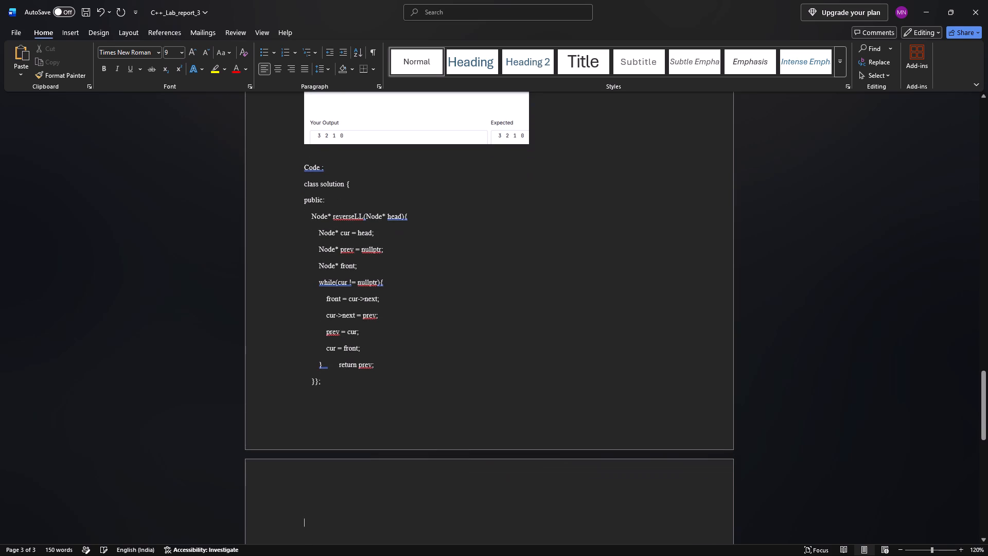
pyautogui.write('2.')
pyautogui.press('space')
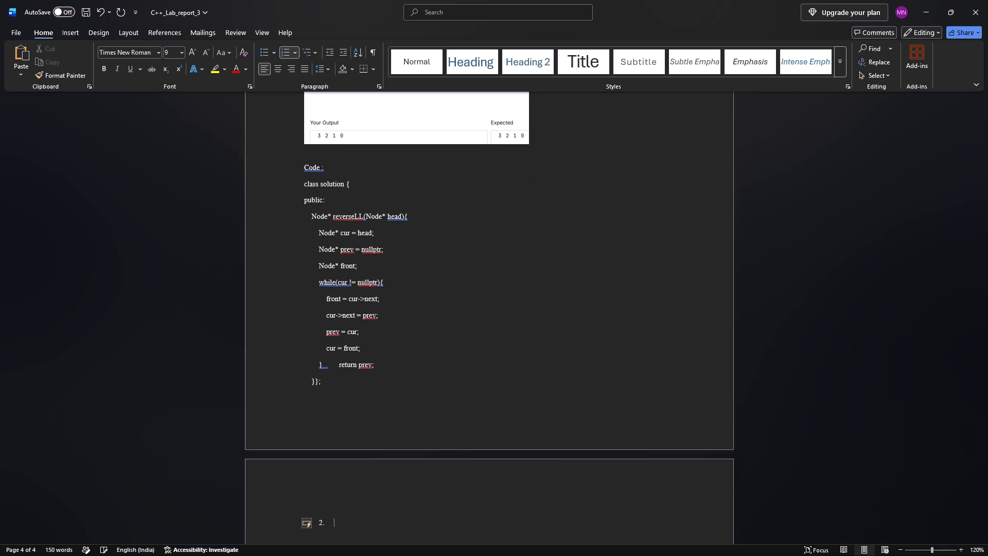
# Open Reverse Linked List II in Chrome and capture a full-screen screenshot with its complete solution class in view.
pyautogui.hotkey('alt', 'Tab')
pyautogui.hscroll(9, 270, 427)
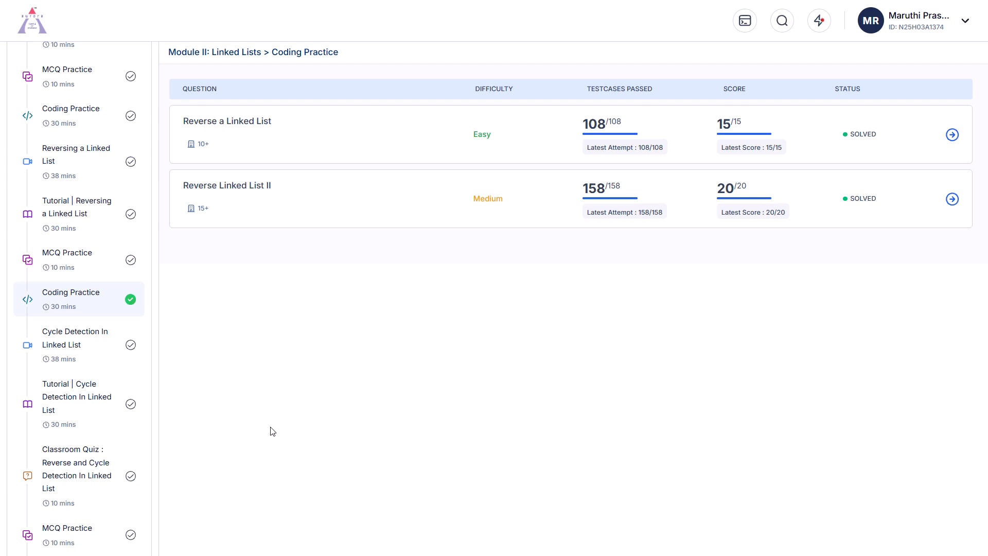
pyautogui.click(278, 198)
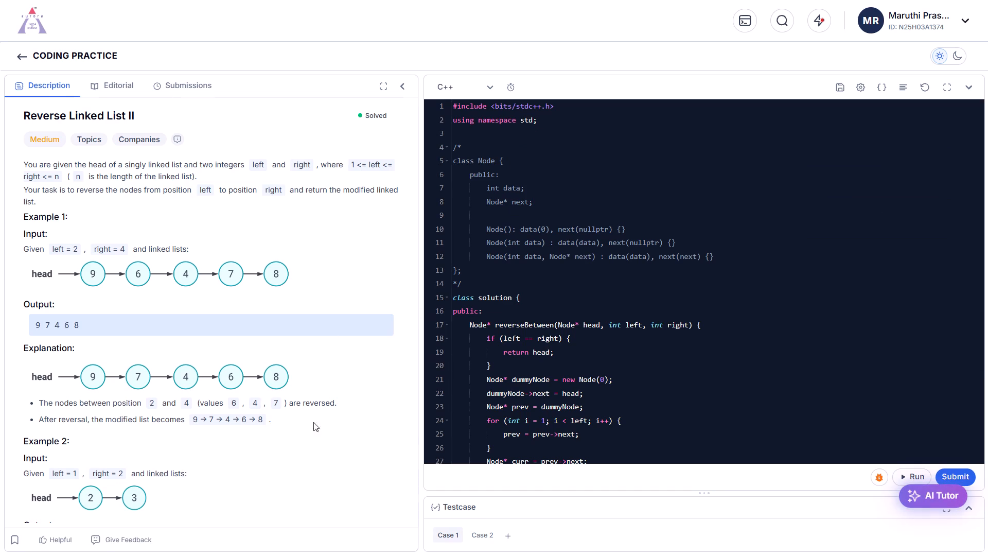
pyautogui.scroll(-6, 552, 374)
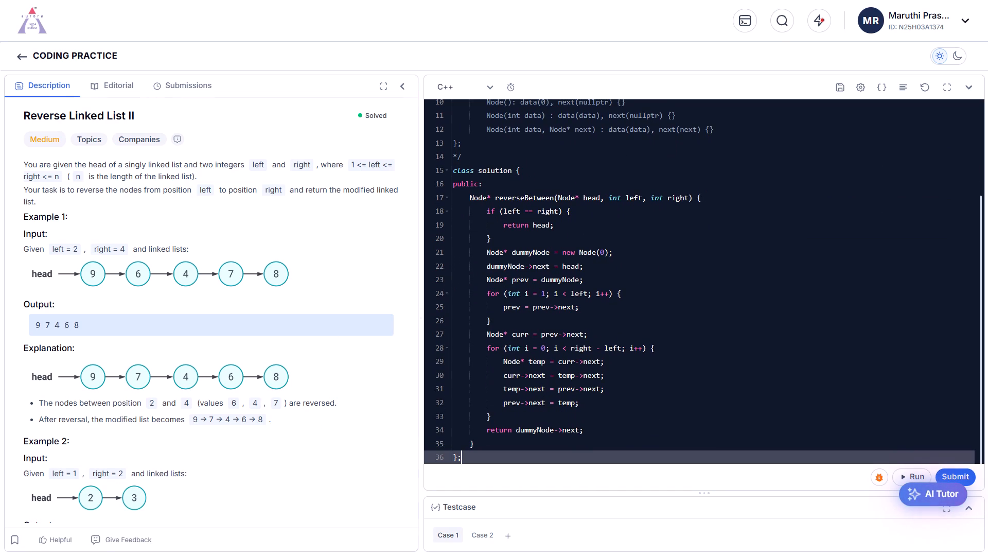
pyautogui.scroll(-2, 552, 374)
pyautogui.press('super+Print')
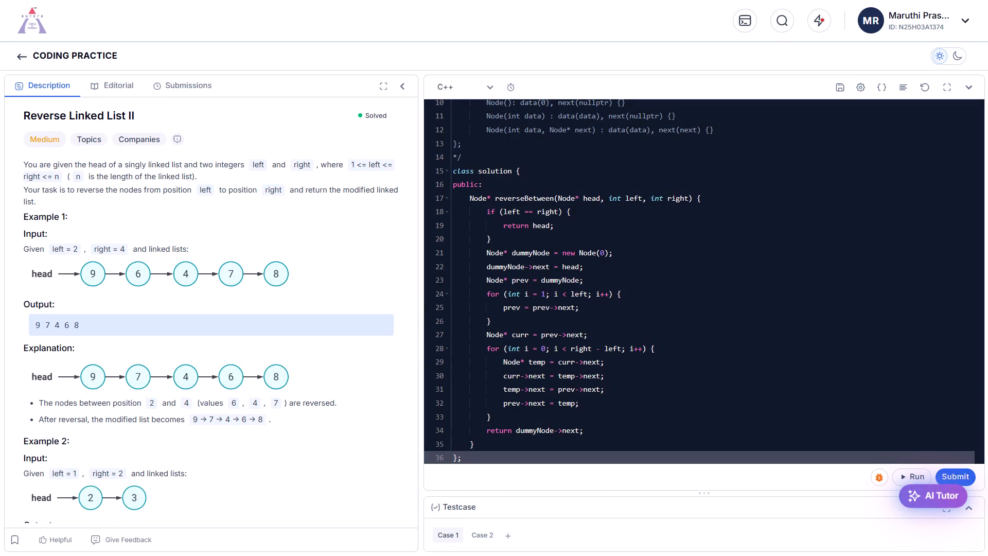
# In the Word report, title numbered item 2 'Reverse a Linked List II', reusing the previously copied 'Reverse a Linked List' heading text.
pyautogui.hotkey('alt', 'Tab')
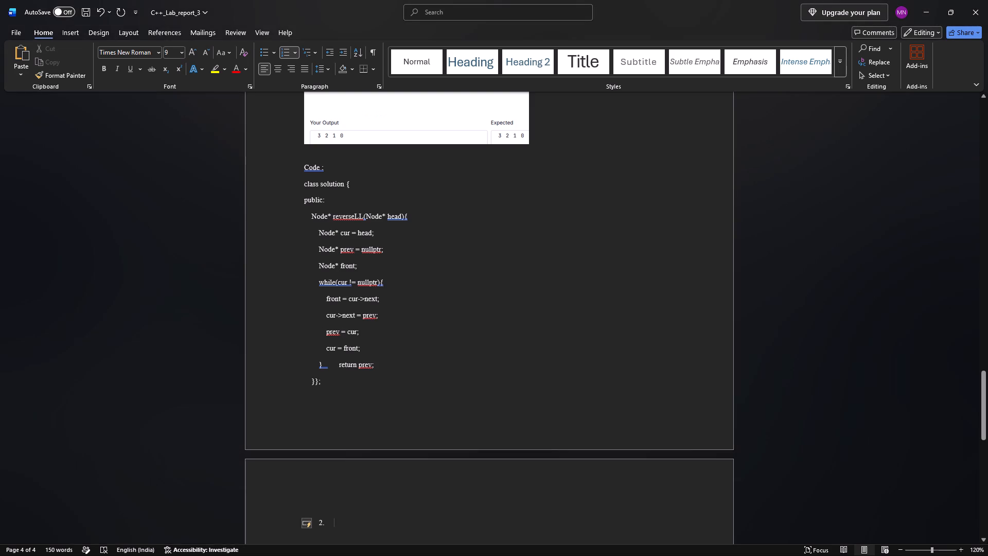
pyautogui.write('Linked')
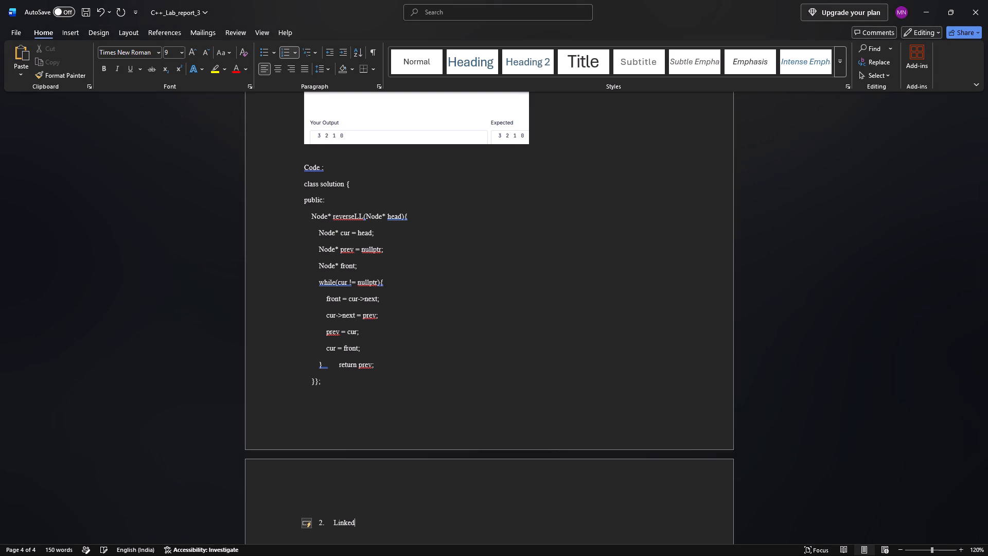
pyautogui.hotkey('ctrl', 'BackSpace')
pyautogui.press('super+v')
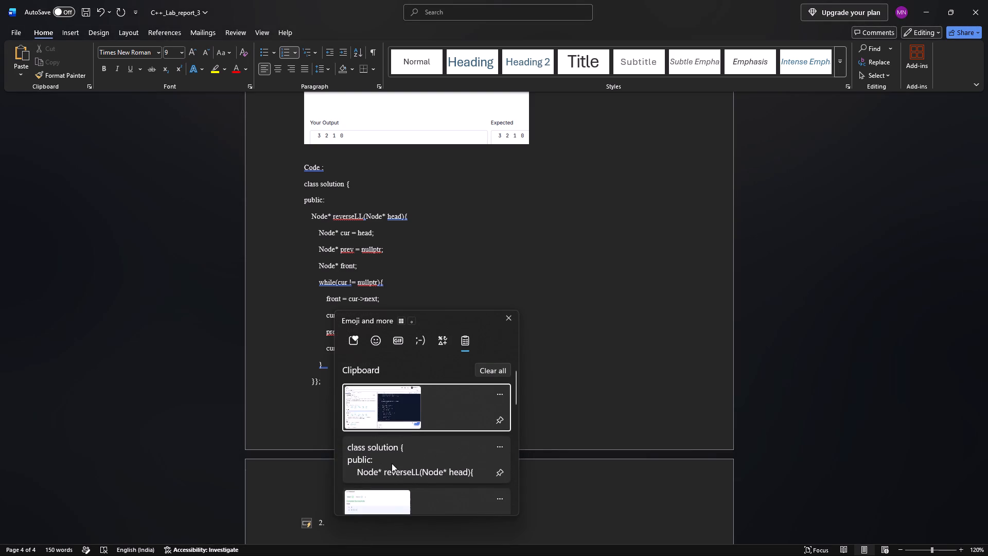
pyautogui.scroll(-4, 392, 463)
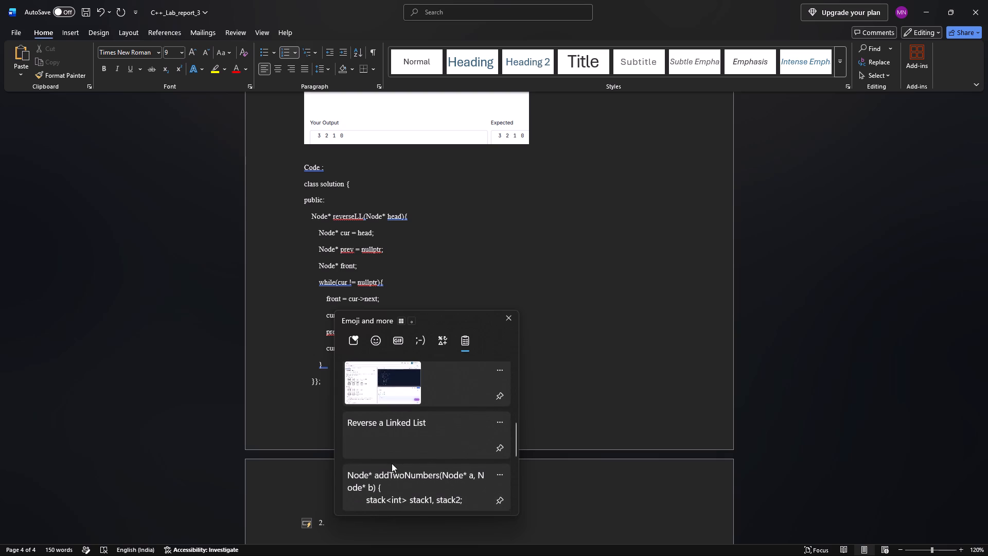
pyautogui.click(387, 436)
pyautogui.hotkey('ctrl', 'v')
pyautogui.press('space')
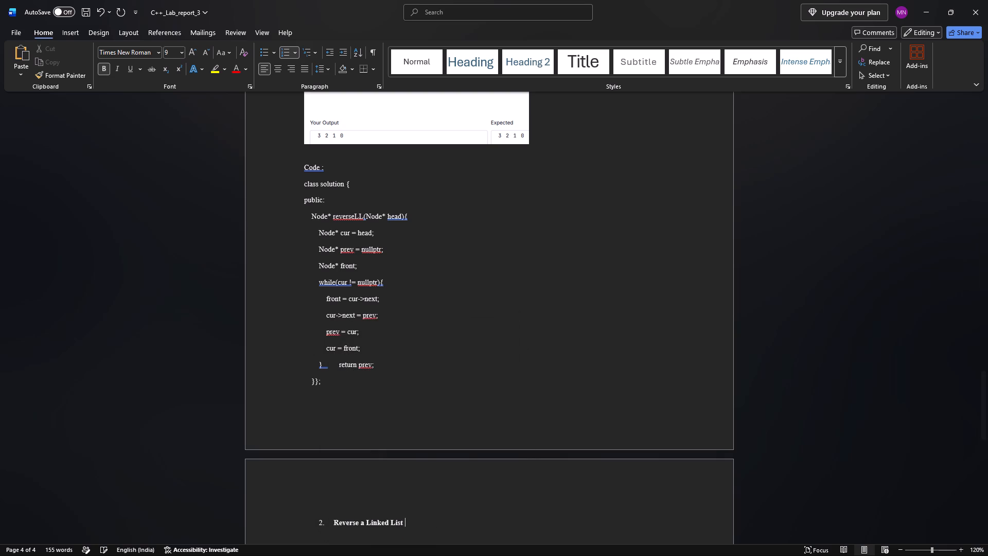
pyautogui.write('II')
pyautogui.press('space')
# Insert the full-screen Reverse Linked List II solution screenshot on an unnumbered line below the item 2 title.
pyautogui.press('Return')
pyautogui.press('BackSpace')
pyautogui.press('BackSpace')
pyautogui.press('BackSpace')
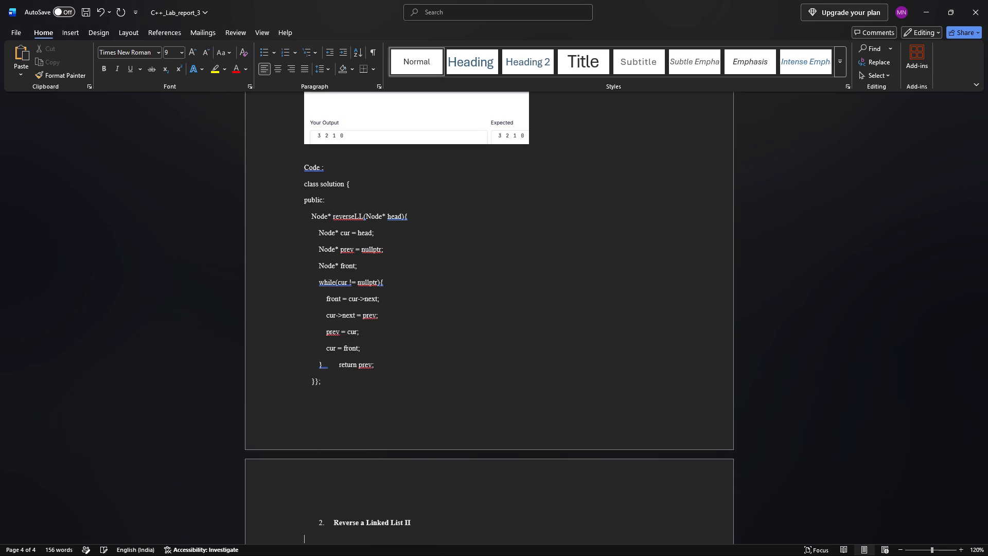
pyautogui.press('super+v')
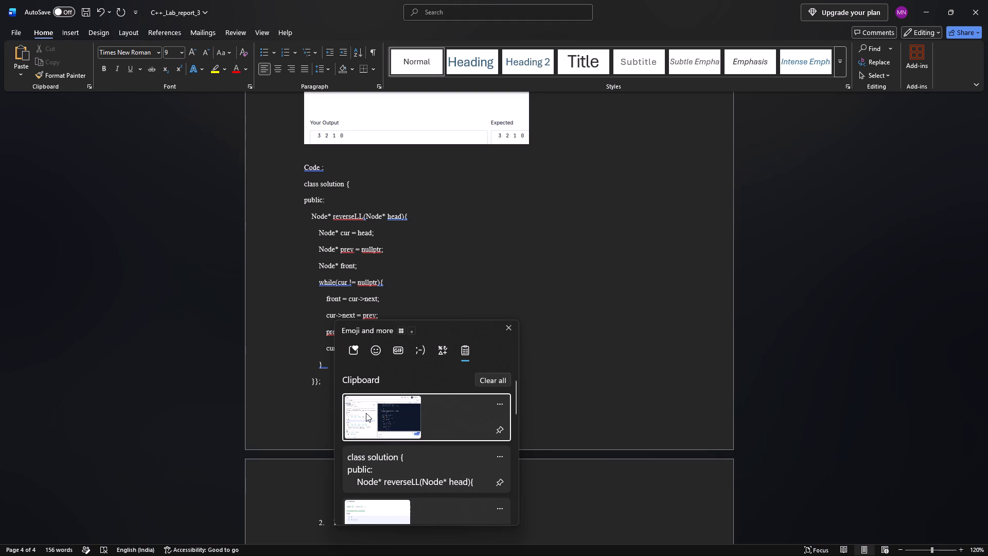
pyautogui.click(366, 413)
pyautogui.hotkey('ctrl', 'v')
pyautogui.scroll(-1, 409, 418)
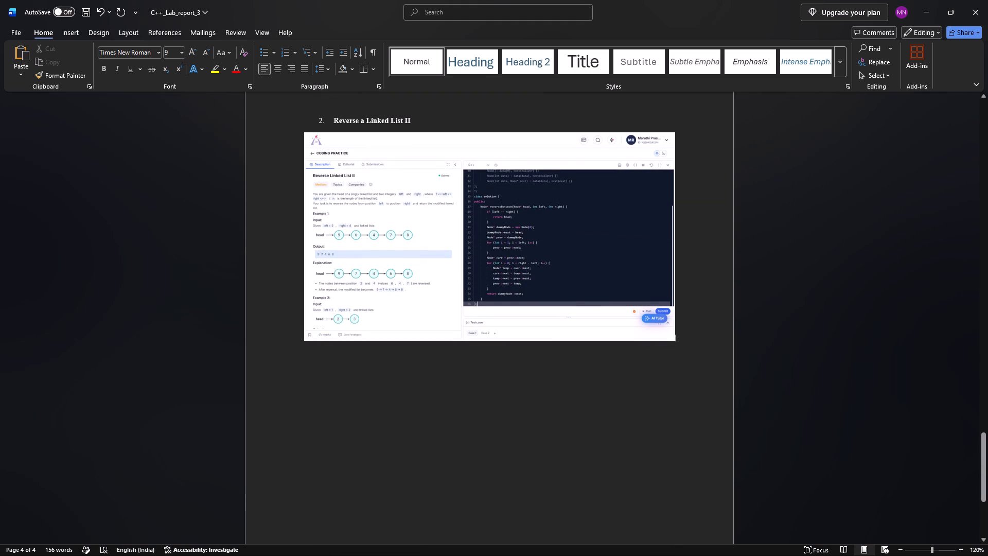
# In Chrome, enlarge the Testcase area and run the Reverse Linked List II solution on the sample cases.
pyautogui.hotkey('alt', 'Tab')
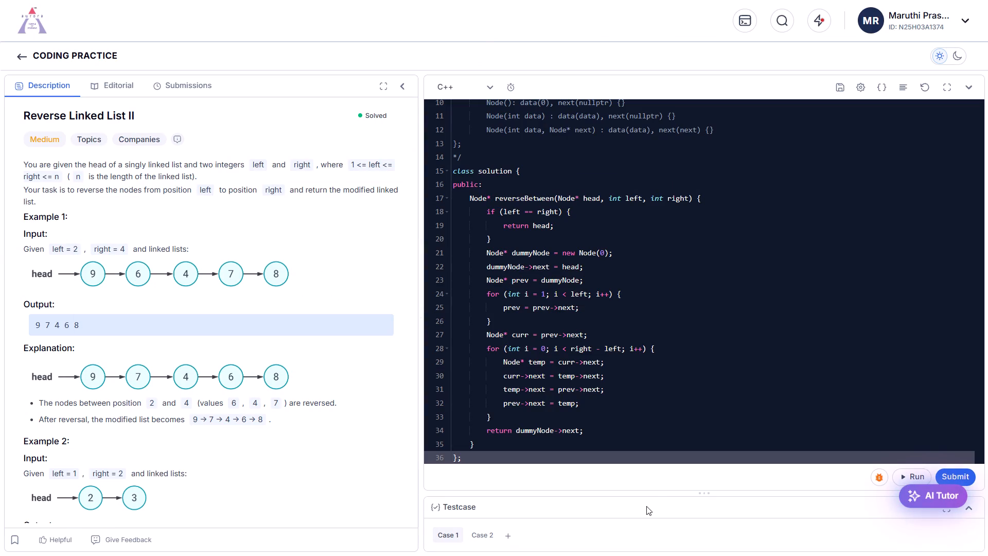
pyautogui.moveTo(644, 494); pyautogui.dragTo(631, 427)
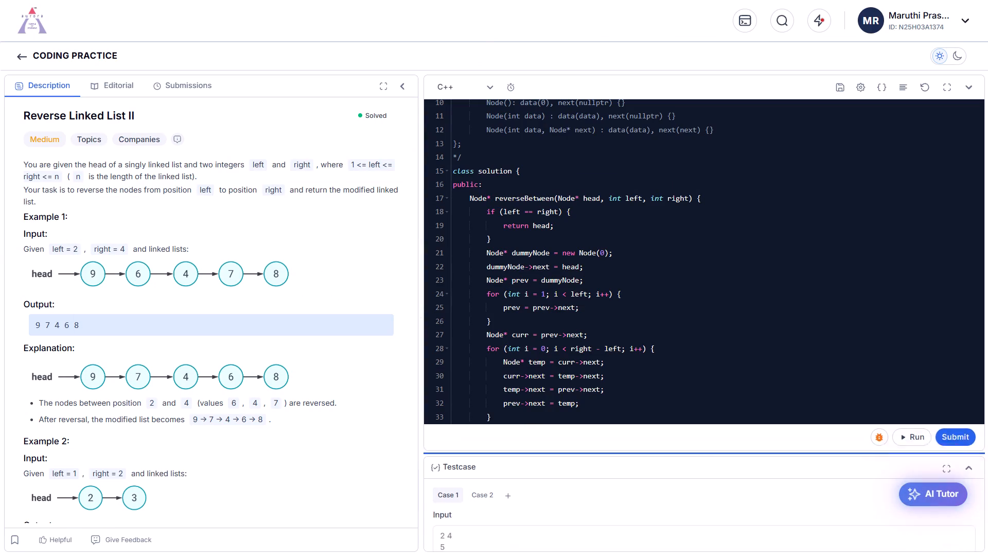
pyautogui.moveTo(631, 427); pyautogui.dragTo(664, 216)
pyautogui.click(915, 204)
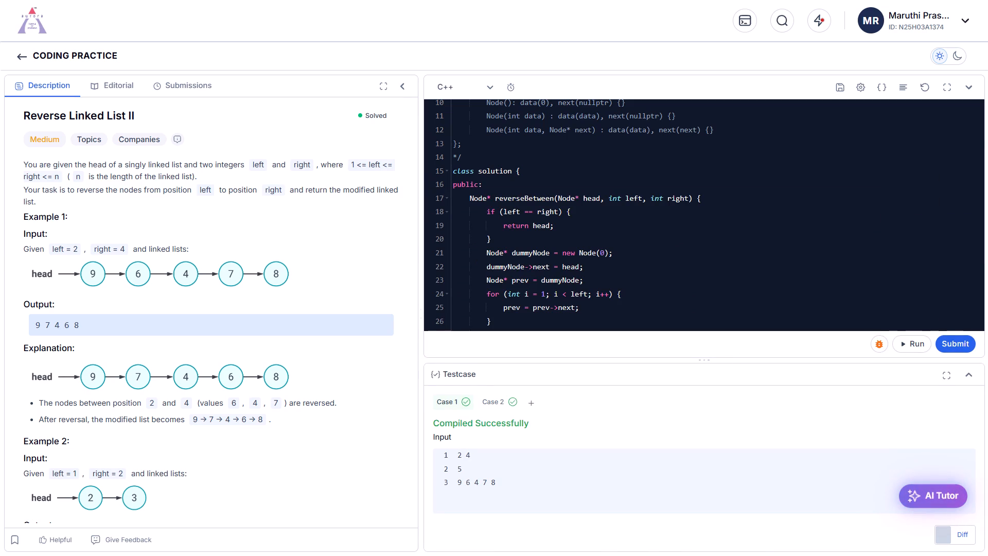
# Snip the Case 1 test results with the input, your output and expected output all in view.
pyautogui.moveTo(733, 359); pyautogui.dragTo(766, 185)
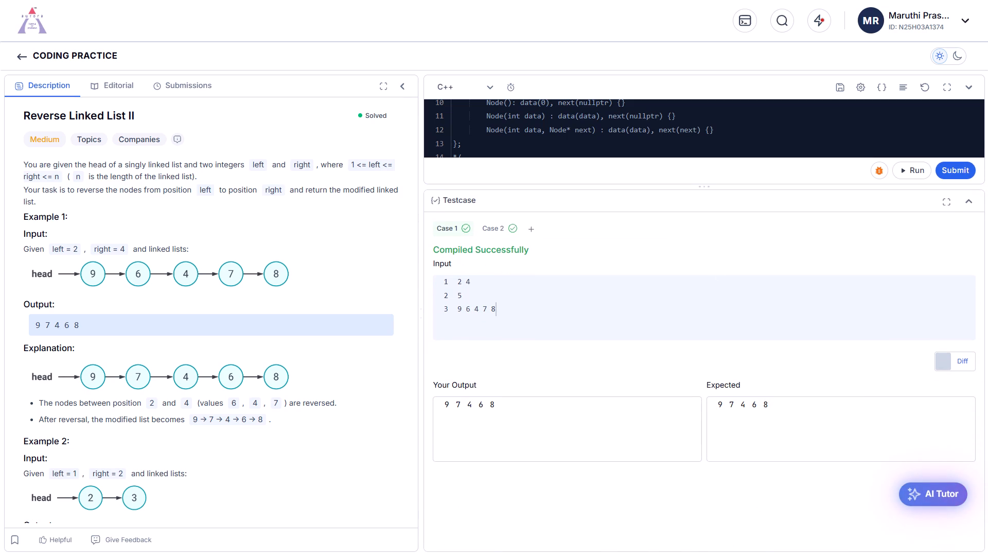
pyautogui.press('Print')
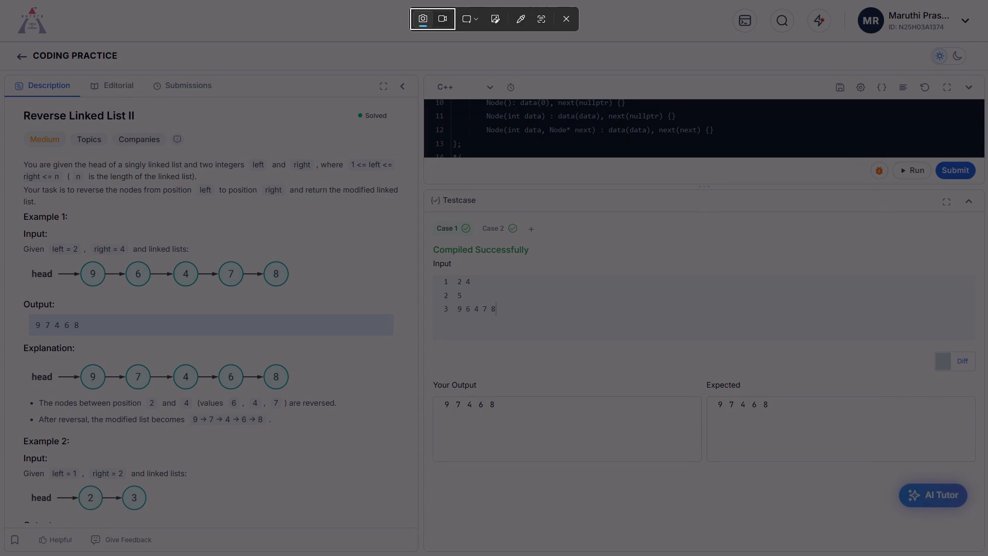
pyautogui.click(426, 192)
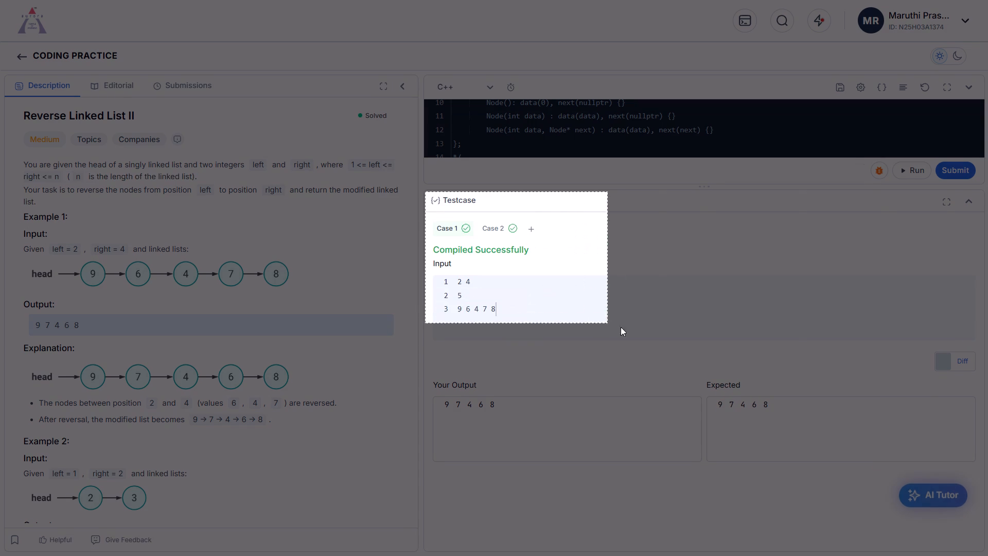
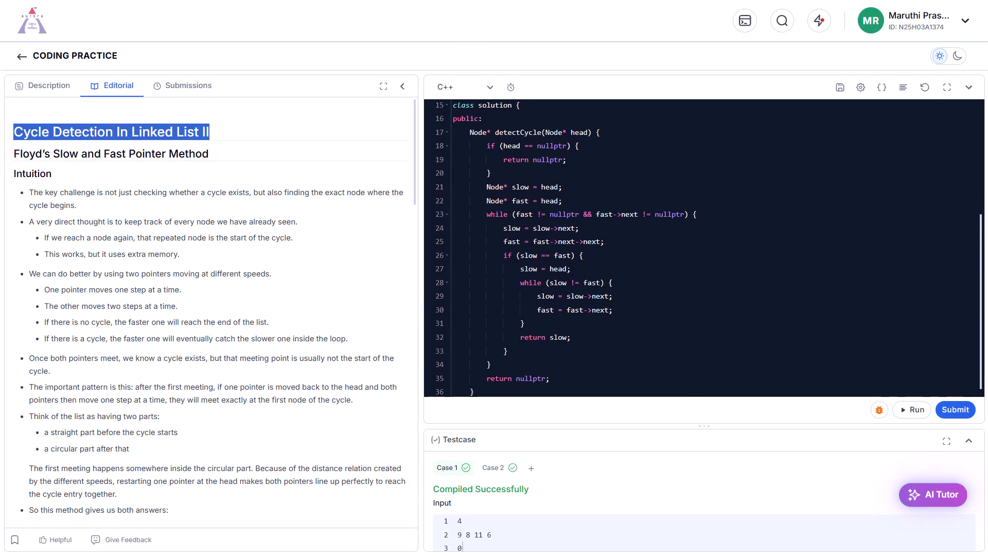
# Capture the whole Cycle Detection In Linked List II problem page and paste it below title 4 in the Word report.
pyautogui.press('super+Print')
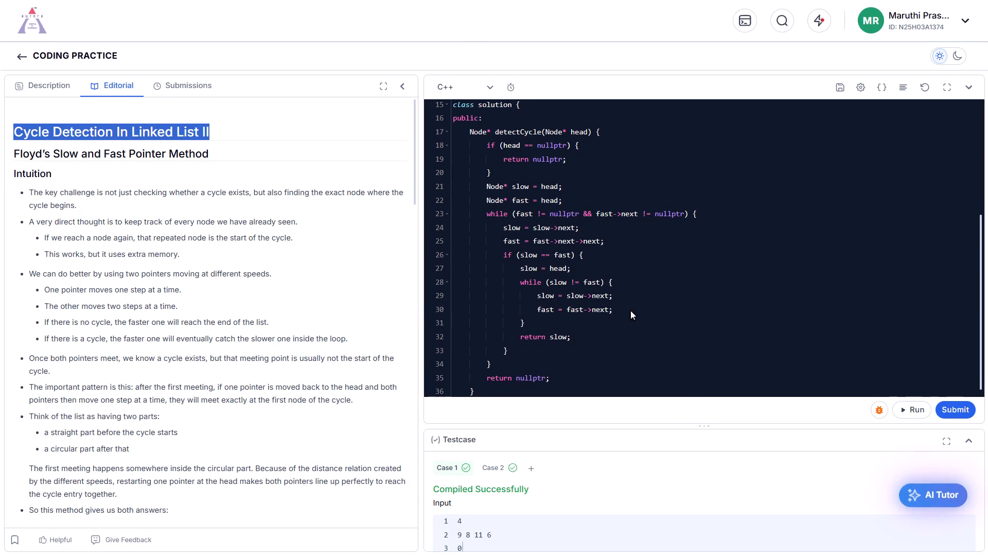
pyautogui.hotkey('alt', 'Tab')
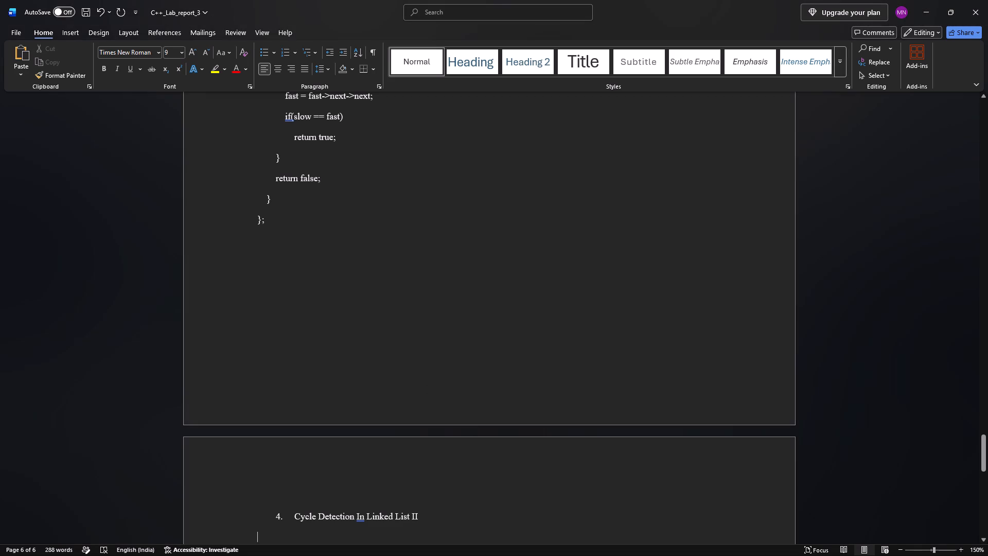
pyautogui.hotkey('ctrl', 'v')
# Shrink the pasted problem-page screenshot proportionally to a little over half the text width.
pyautogui.click(473, 431)
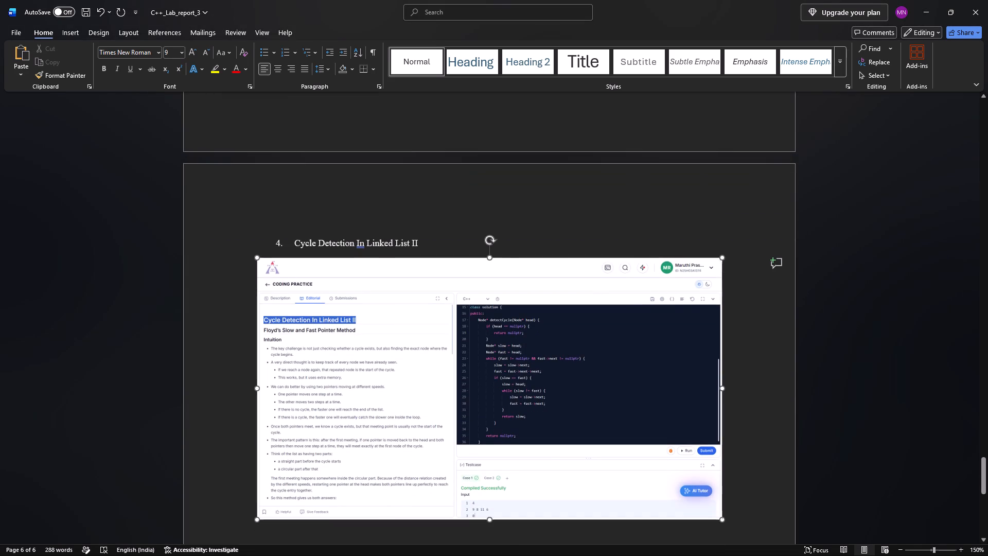
pyautogui.moveTo(257, 520); pyautogui.dragTo(288, 503)
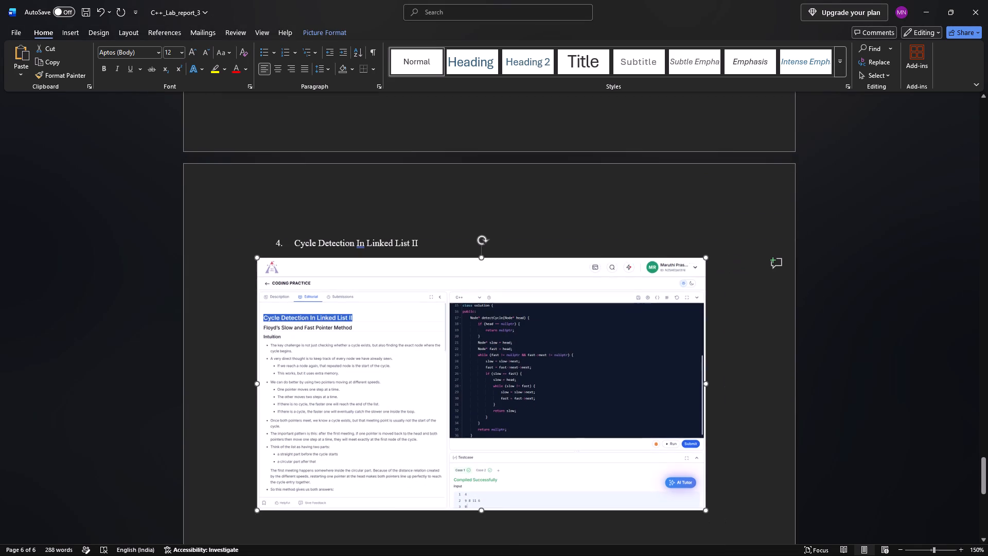
pyautogui.moveTo(288, 503); pyautogui.dragTo(582, 407)
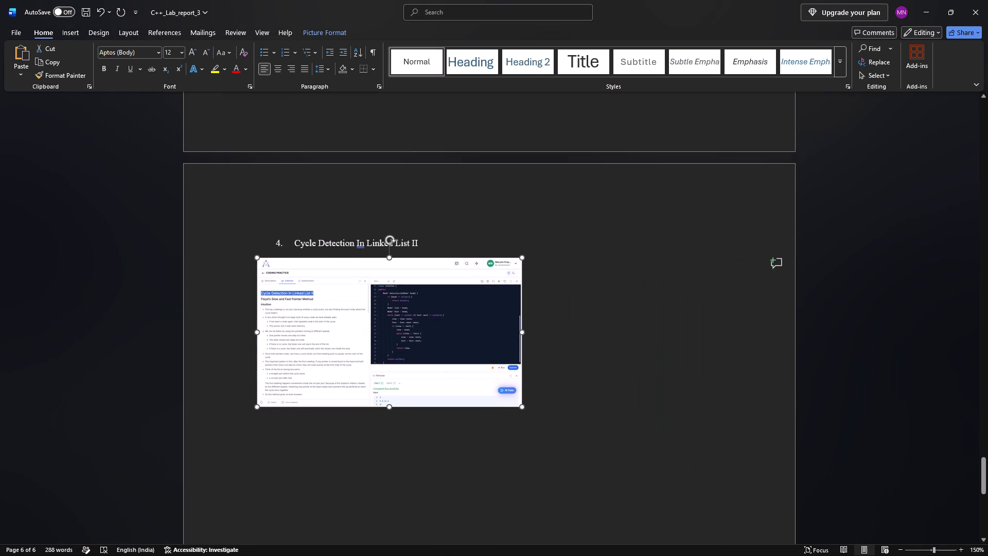
pyautogui.moveTo(582, 407); pyautogui.dragTo(588, 411)
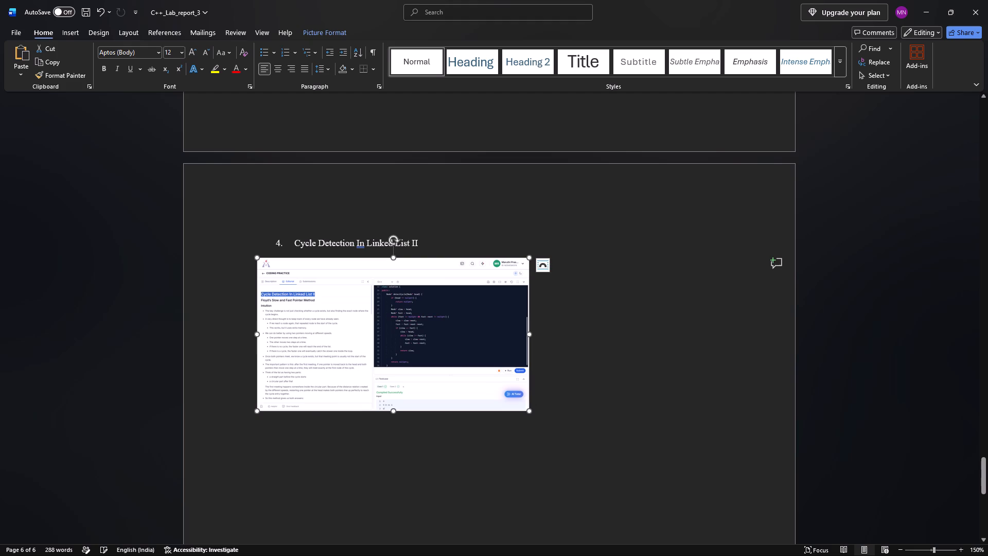
pyautogui.click(550, 412)
# Switch to Chrome, enlarge the Testcase area of Cycle Detection In Linked List II, and capture it from its heading through both outputs.
pyautogui.hotkey('alt', 'Tab')
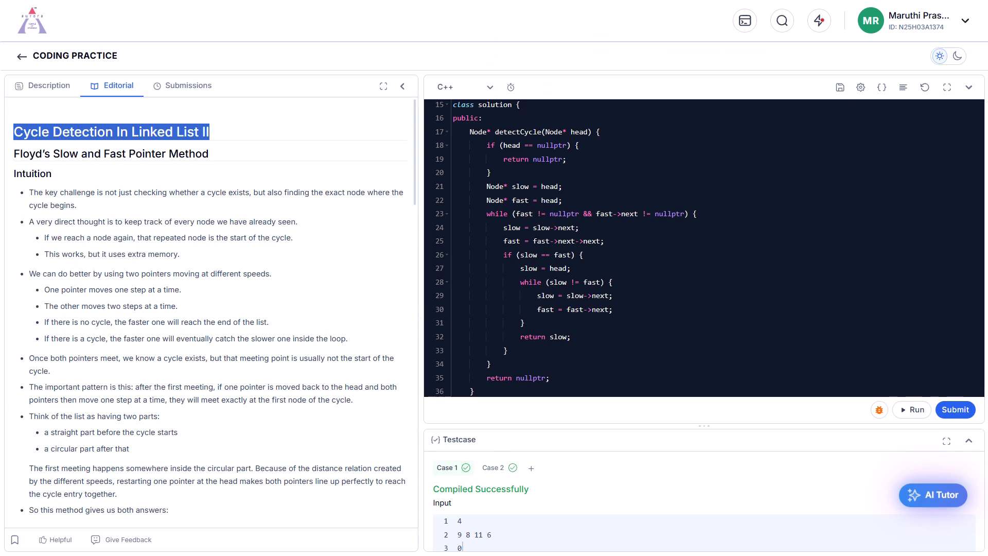
pyautogui.moveTo(652, 424); pyautogui.dragTo(653, 219)
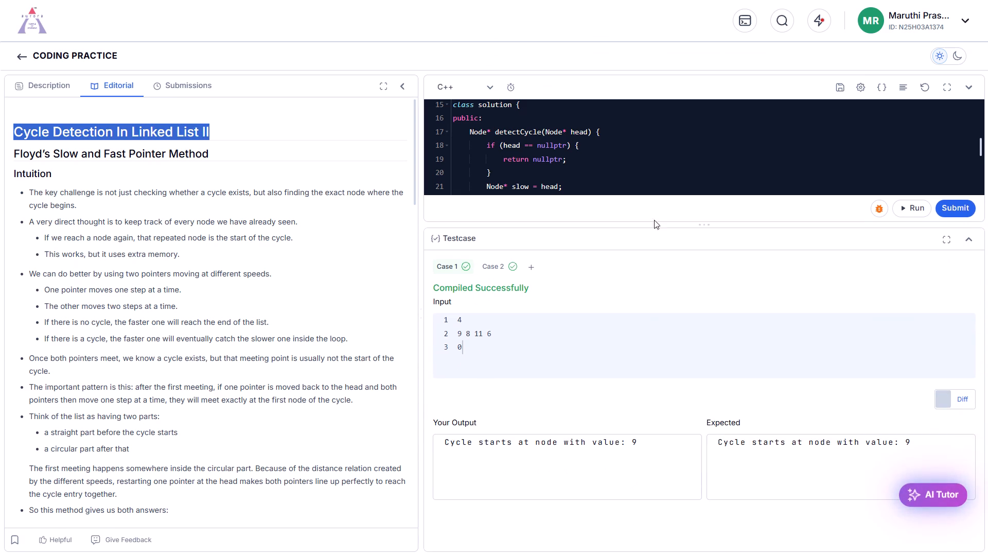
pyautogui.press('Print')
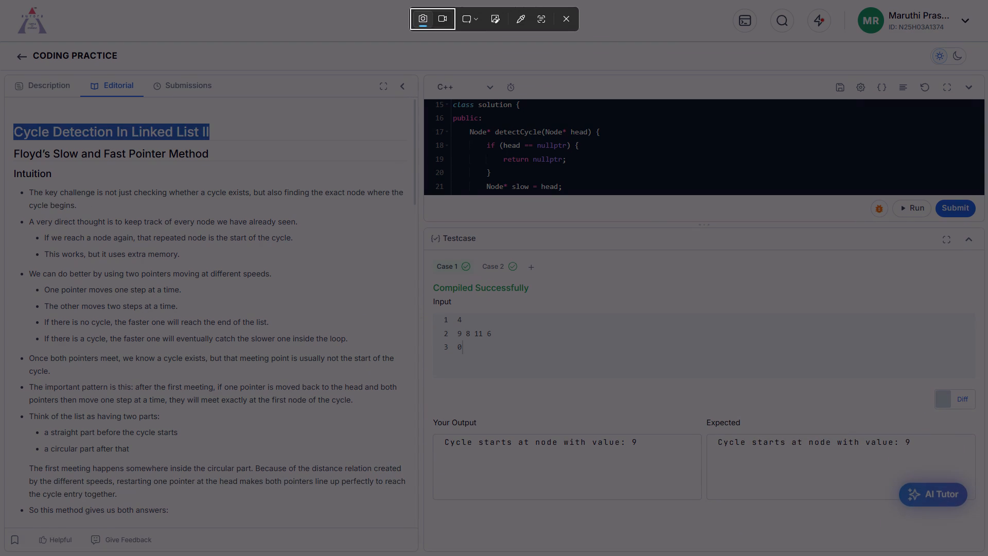
pyautogui.moveTo(428, 231); pyautogui.dragTo(715, 466)
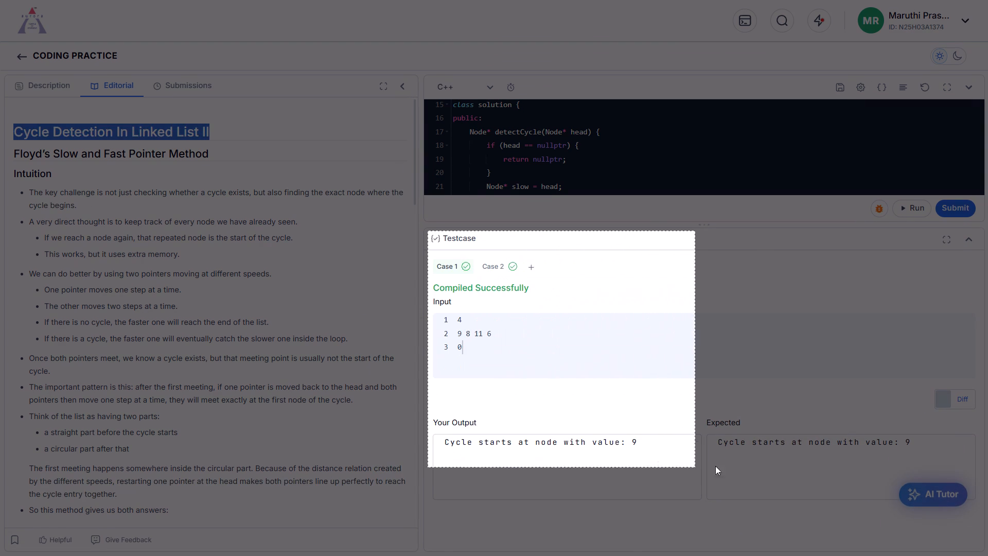
pyautogui.moveTo(715, 466); pyautogui.dragTo(920, 446)
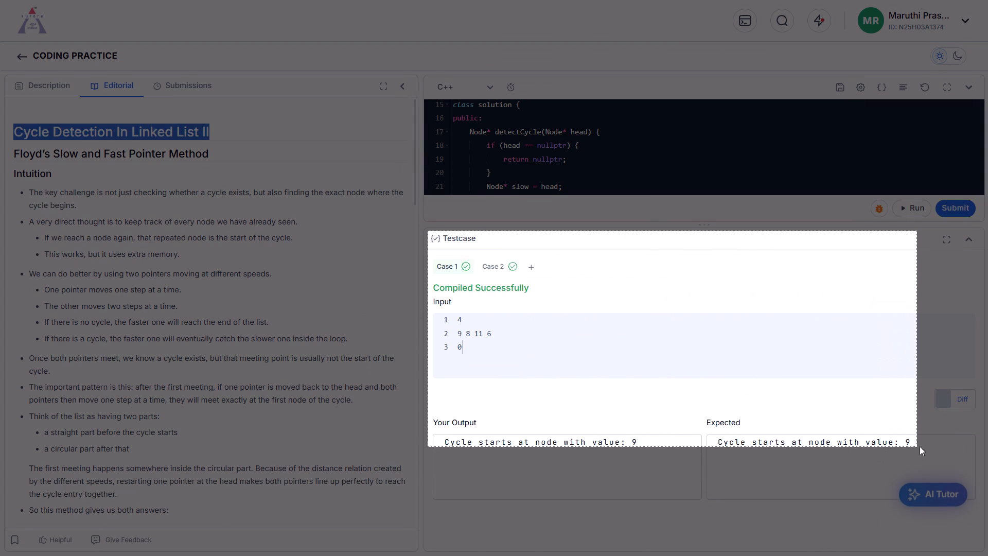
pyautogui.moveTo(920, 446); pyautogui.dragTo(911, 447)
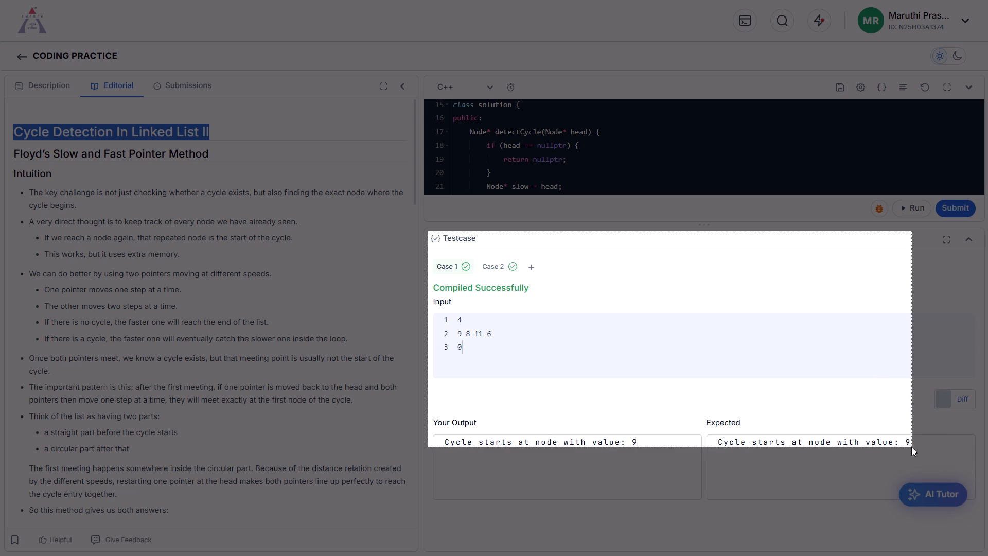
pyautogui.moveTo(911, 447); pyautogui.dragTo(915, 450)
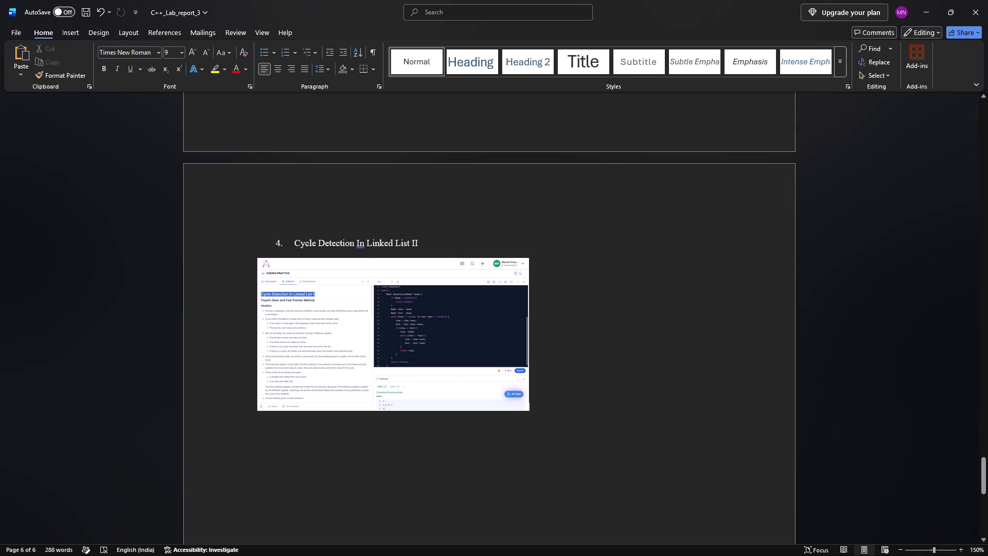
# Paste the Testcase capture after the problem-page screenshot in Word and shrink it until it fits beside that screenshot on the same line.
pyautogui.hotkey('ctrl', 'v')
pyautogui.click(478, 416)
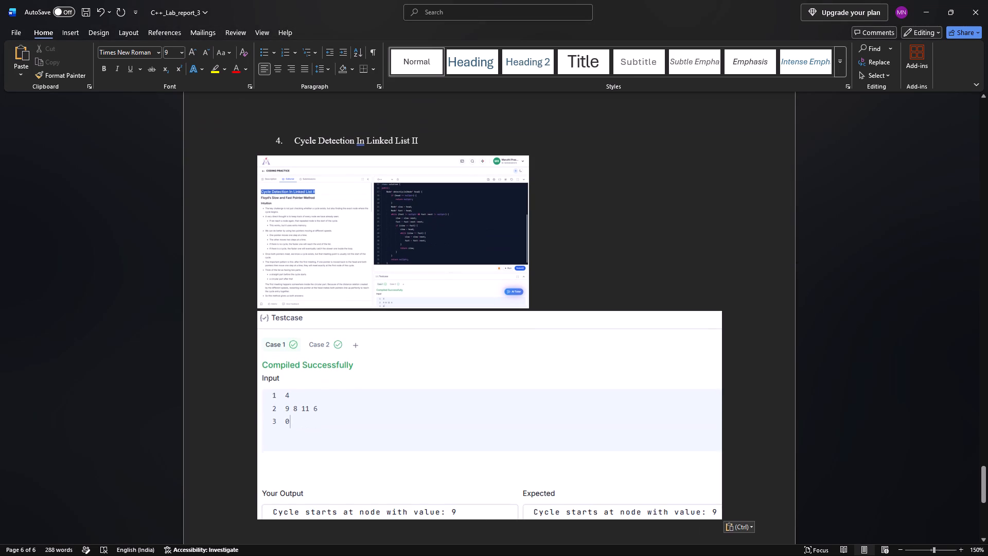
pyautogui.scroll(-1, 478, 416)
pyautogui.moveTo(256, 329); pyautogui.dragTo(502, 209)
pyautogui.scroll(1, 501, 210)
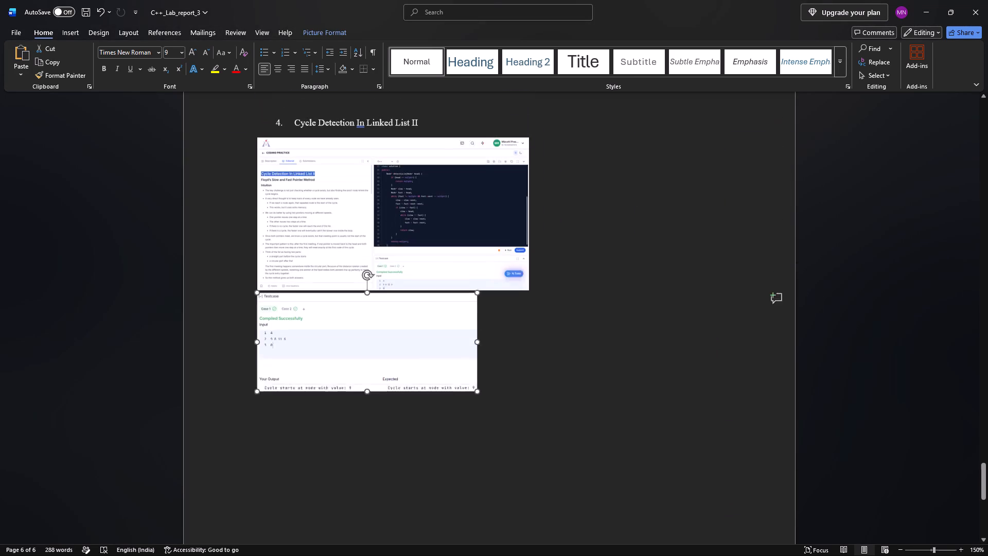
pyautogui.scroll(1, 501, 210)
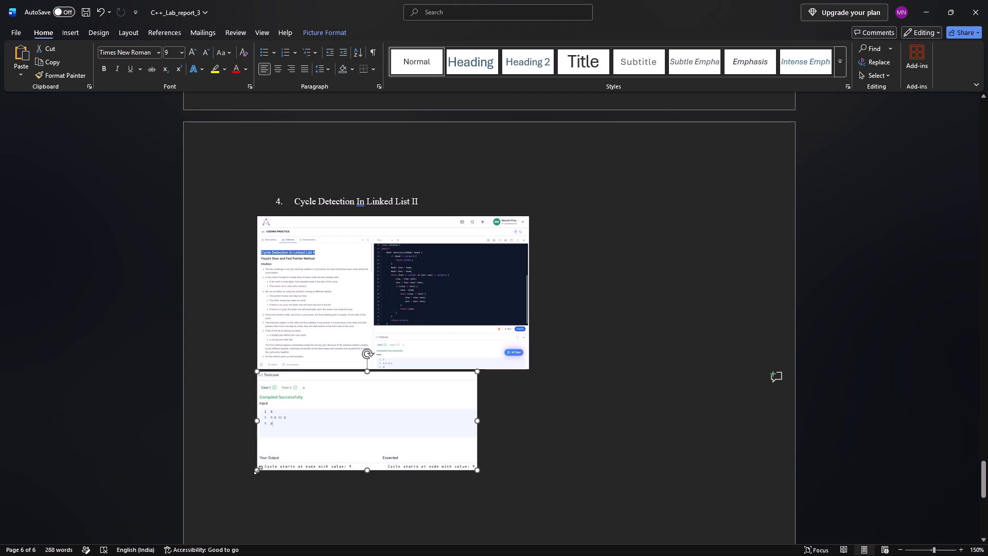
pyautogui.moveTo(258, 470); pyautogui.dragTo(284, 436)
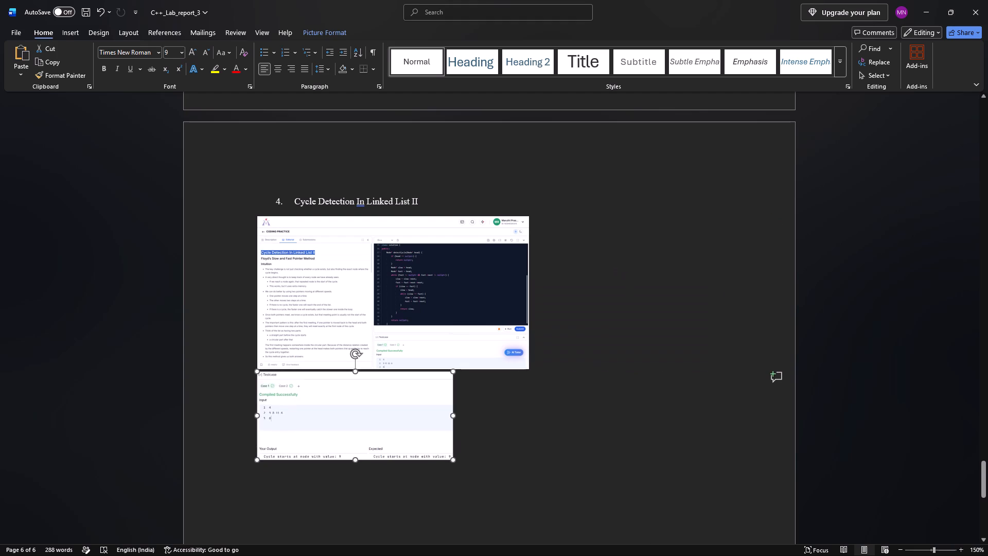
pyautogui.moveTo(284, 436); pyautogui.dragTo(293, 430)
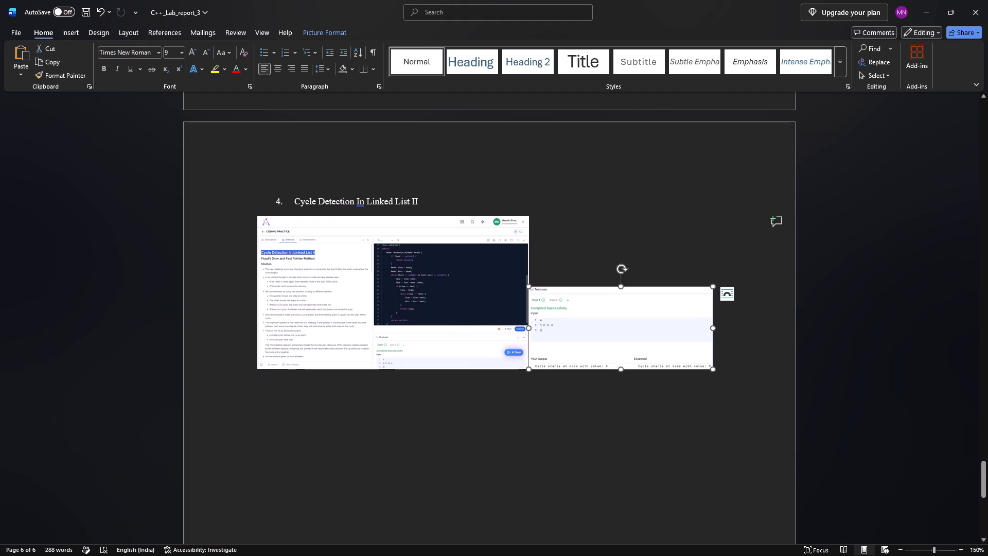
# Separate the two screenshots with two spaces and enlarge the problem-page screenshot slightly.
pyautogui.click(733, 356)
pyautogui.press('Left')
pyautogui.press('space')
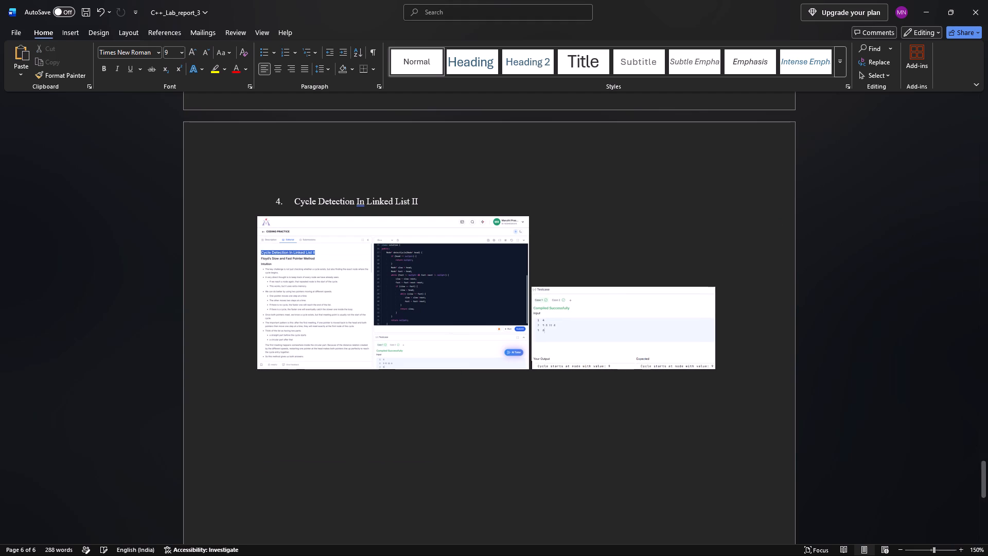
pyautogui.press('space')
pyautogui.click(489, 344)
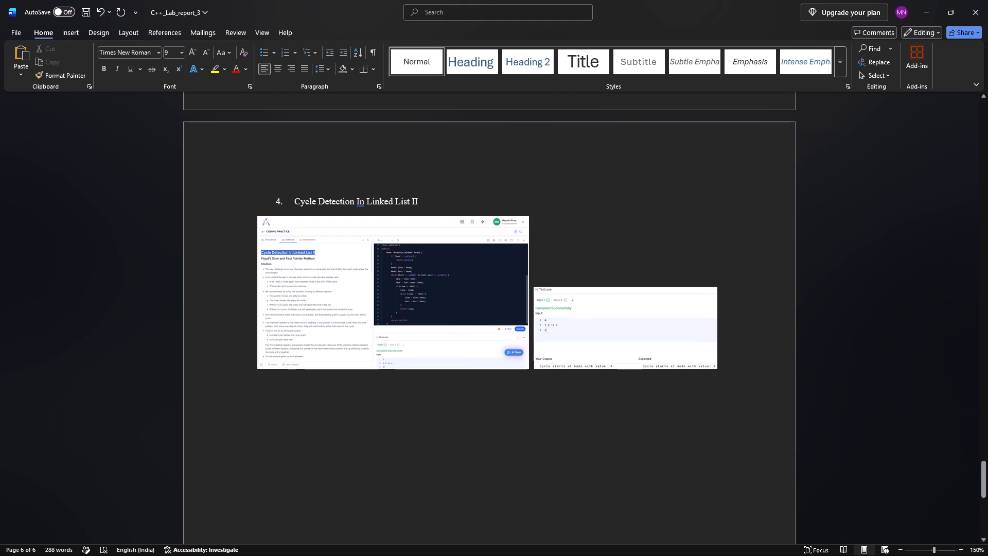
pyautogui.click(530, 369)
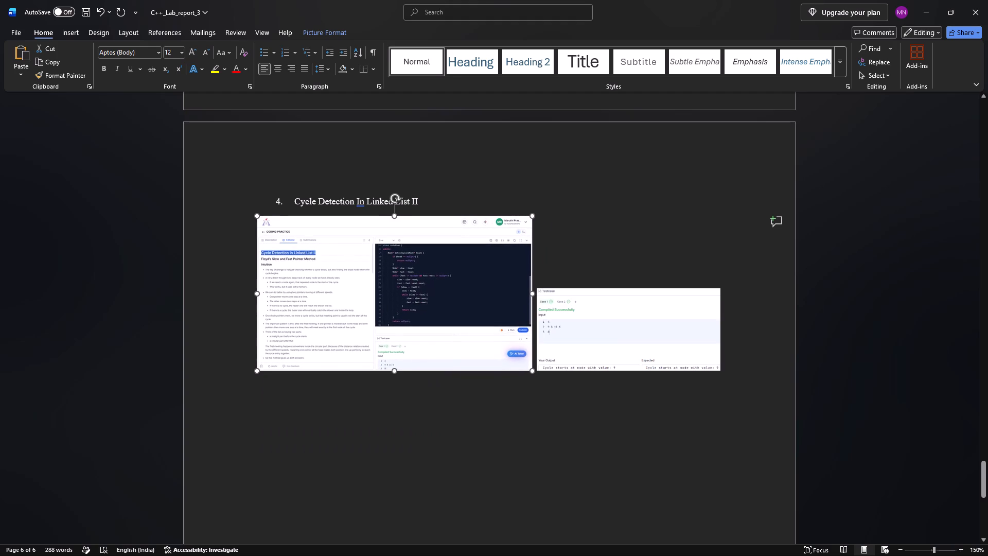
pyautogui.click(588, 354)
# Add the line "CODE :" below the two screenshots and start a new line under it.
pyautogui.click(747, 357)
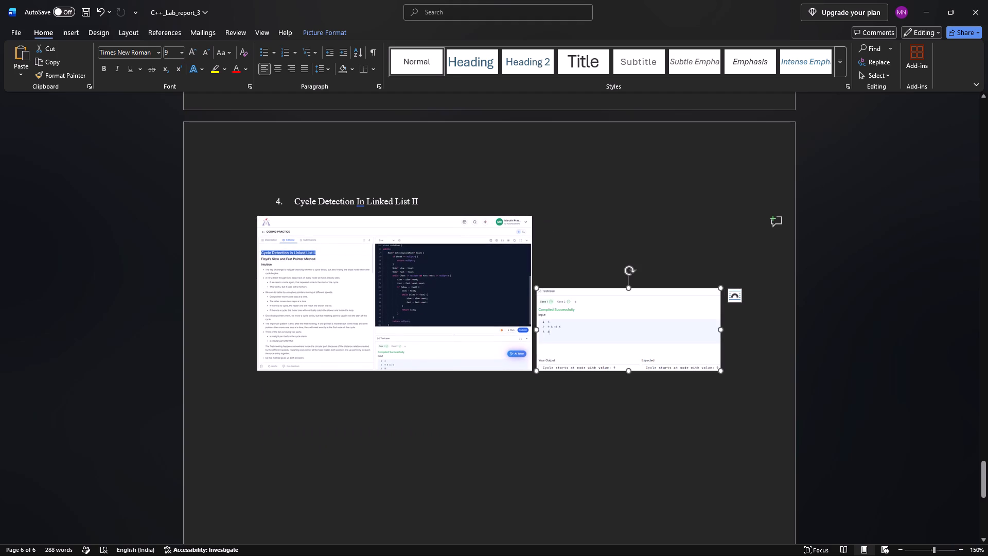
pyautogui.press('Return')
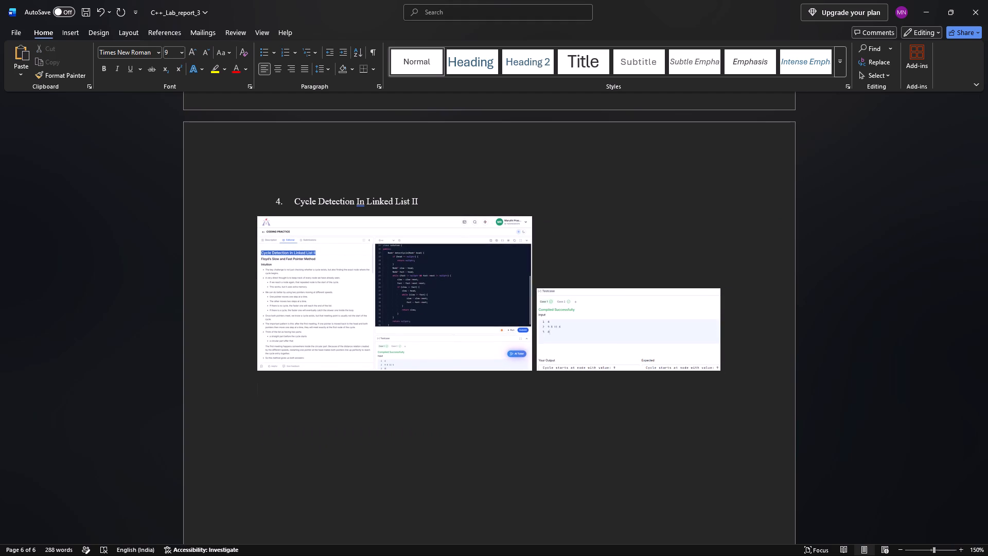
pyautogui.write('CODE :')
pyautogui.press('Return')
# Copy the entire class solution code of Cycle Detection In Linked List II from Chrome and paste it under "CODE :" in Word.
pyautogui.hotkey('alt', 'Tab')
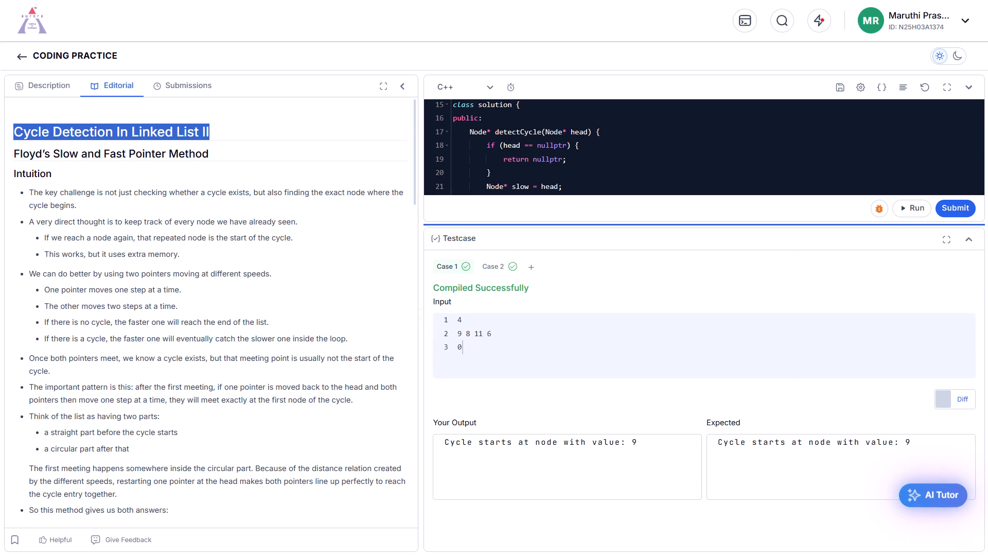
pyautogui.moveTo(794, 224); pyautogui.dragTo(824, 449)
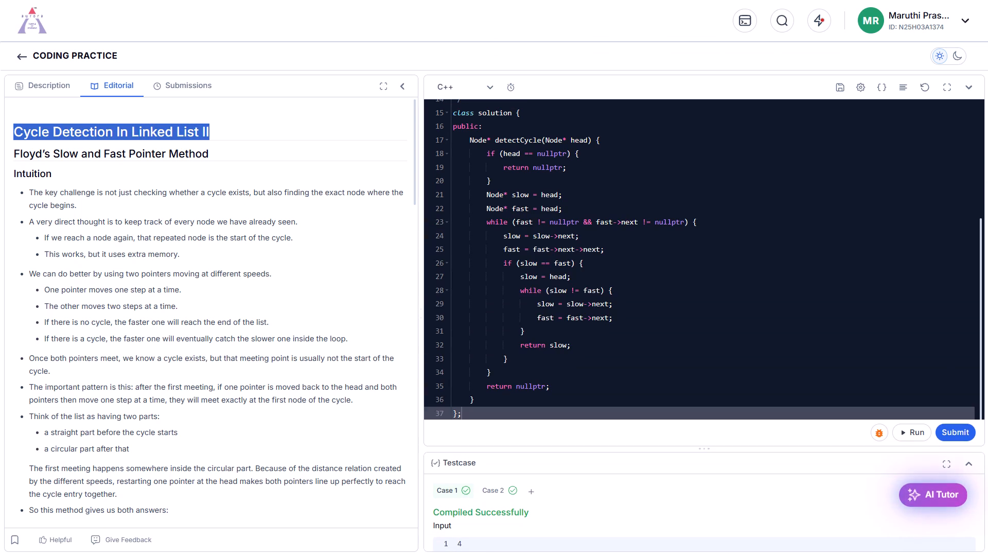
pyautogui.click(444, 110)
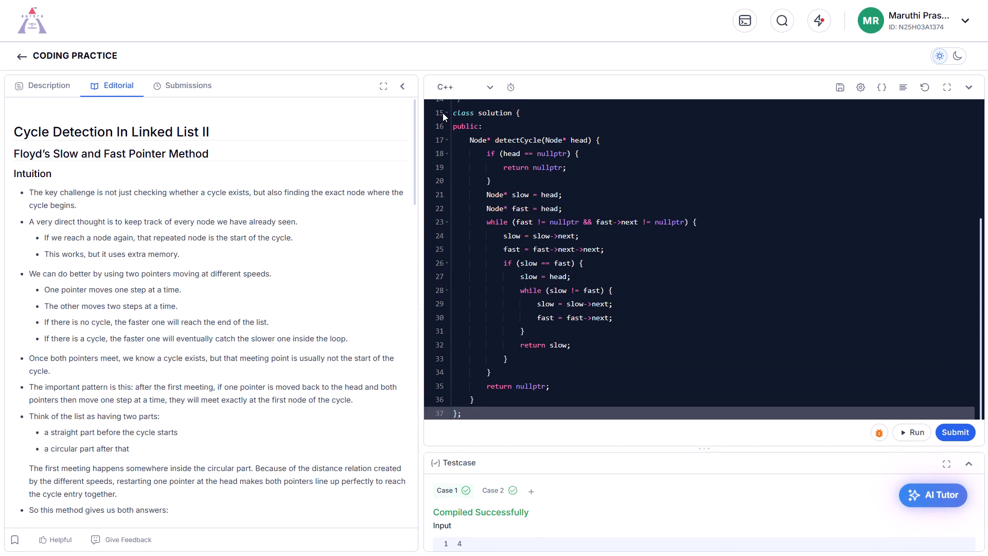
pyautogui.click(448, 113)
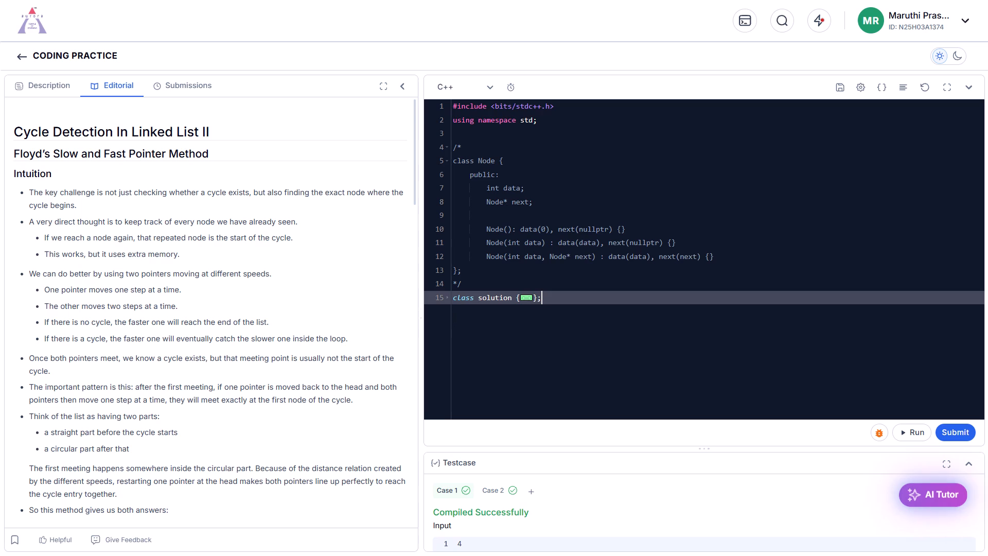
pyautogui.moveTo(453, 299); pyautogui.dragTo(588, 305)
pyautogui.hotkey('ctrl', 'c')
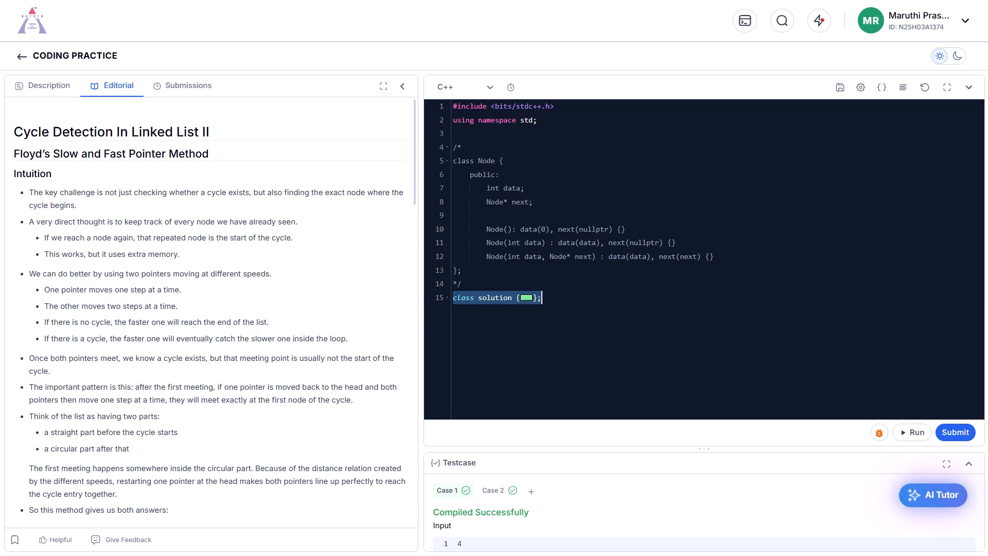
pyautogui.hotkey('alt', 'Tab')
pyautogui.hotkey('ctrl', 'v')
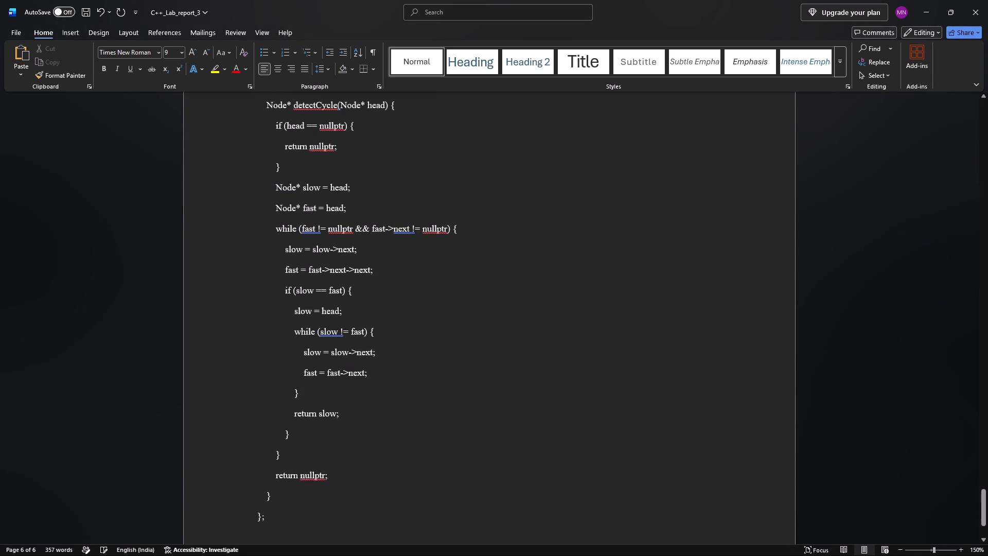
# Insert a page break after the pasted code and start numbered item 5 on the new page.
pyautogui.scroll(-5, 387, 455)
pyautogui.hotkey('ctrl', 'Return')
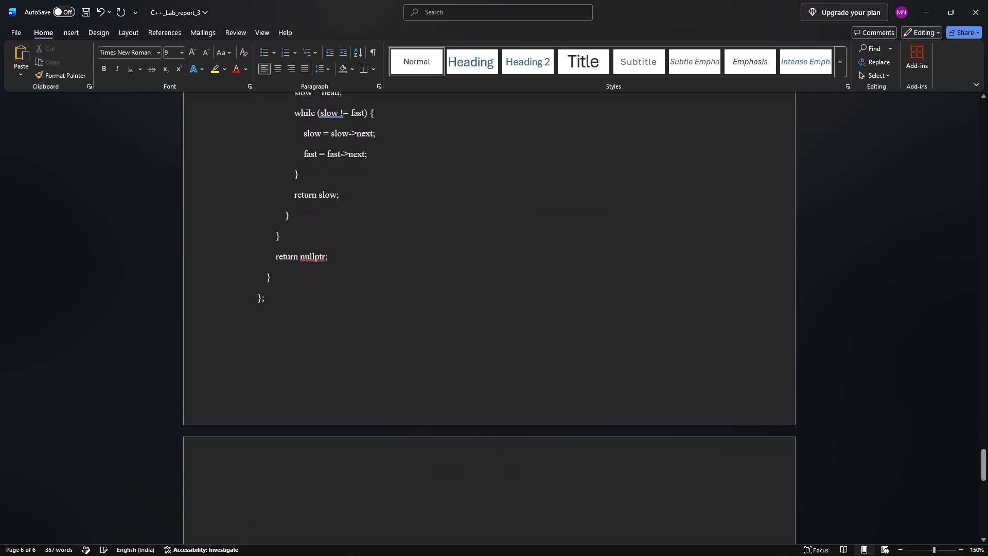
pyautogui.write('5.')
pyautogui.press('space')
# Switch to Chrome, return to the question list, and open the first problem in the Coding Practice following the Length of Cycle lessons.
pyautogui.hotkey('alt', 'Tab')
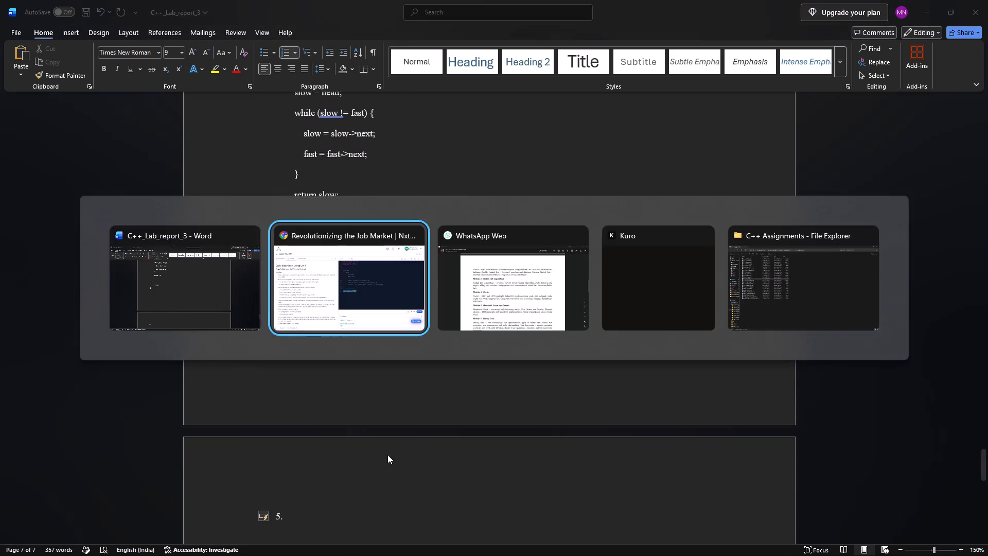
pyautogui.hscroll(10, 258, 398)
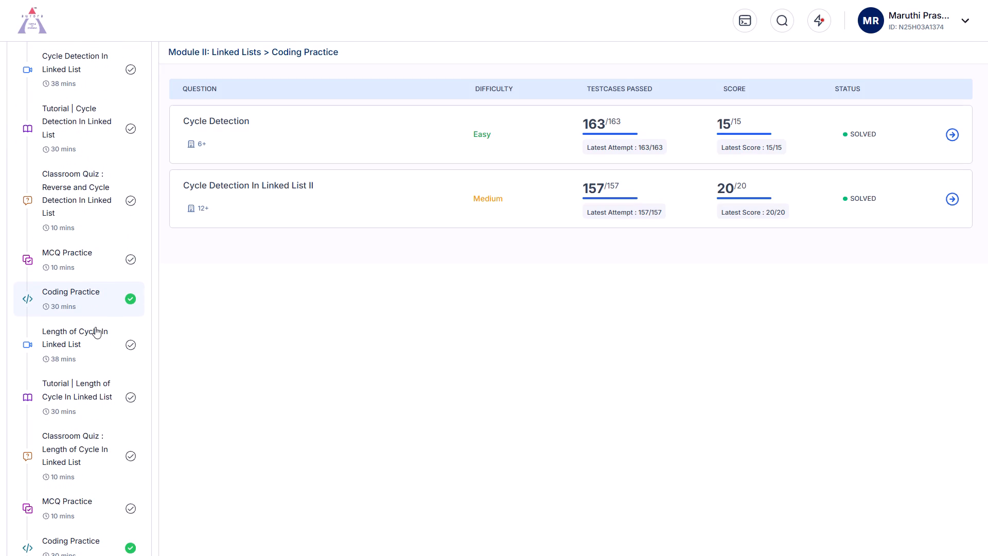
pyautogui.click(78, 539)
pyautogui.click(399, 148)
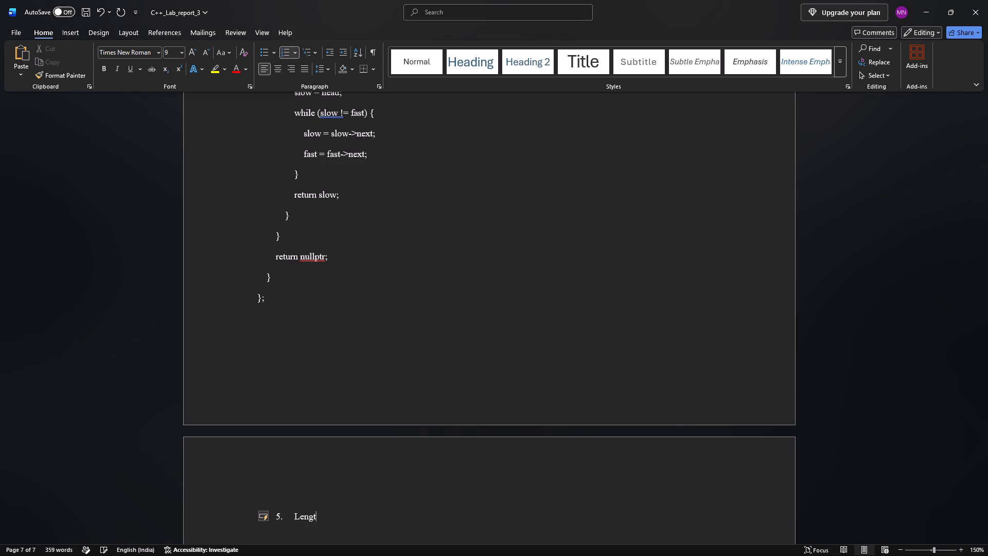
# Complete the title of numbered item 5 as "Length of Cycle" and start an unnumbered, unindented line beneath it.
pyautogui.write('of Cycle')
pyautogui.press('Return')
pyautogui.press('BackSpace')
pyautogui.press('BackSpace')
pyautogui.press('BackSpace')
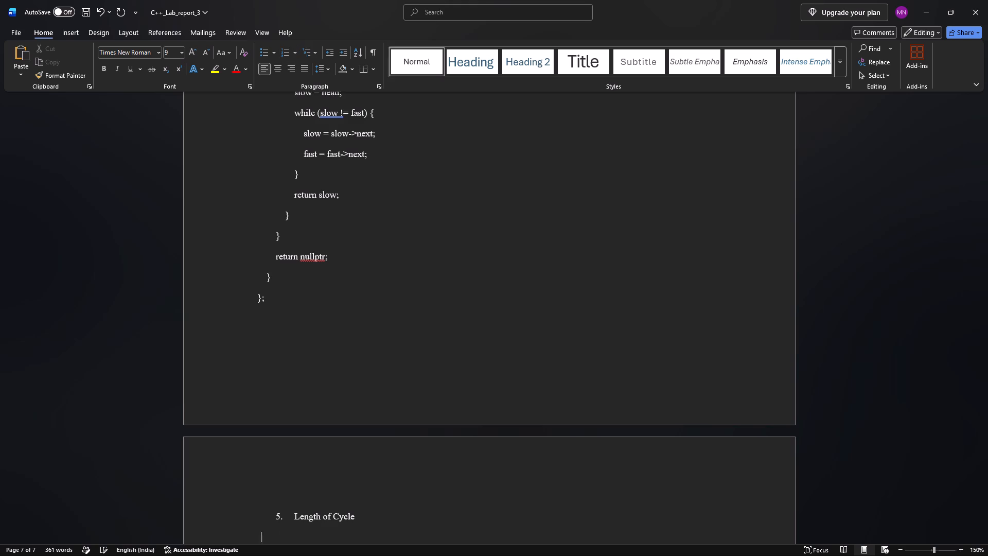
# Switch to Chrome and run the Length Of Cycle solution against its sample testcases.
pyautogui.hotkey('alt', 'Tab')
pyautogui.scroll(-3, 597, 336)
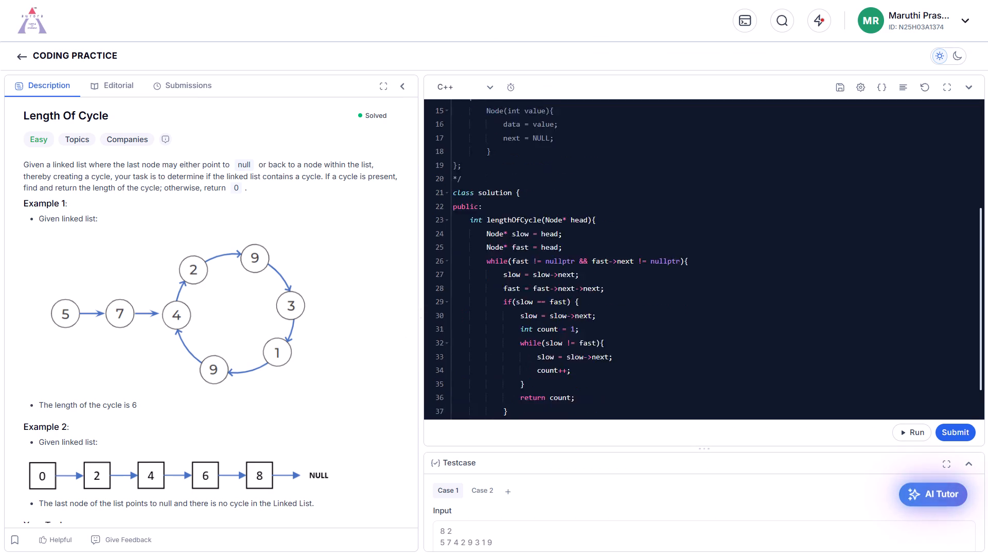
pyautogui.scroll(-6, 597, 336)
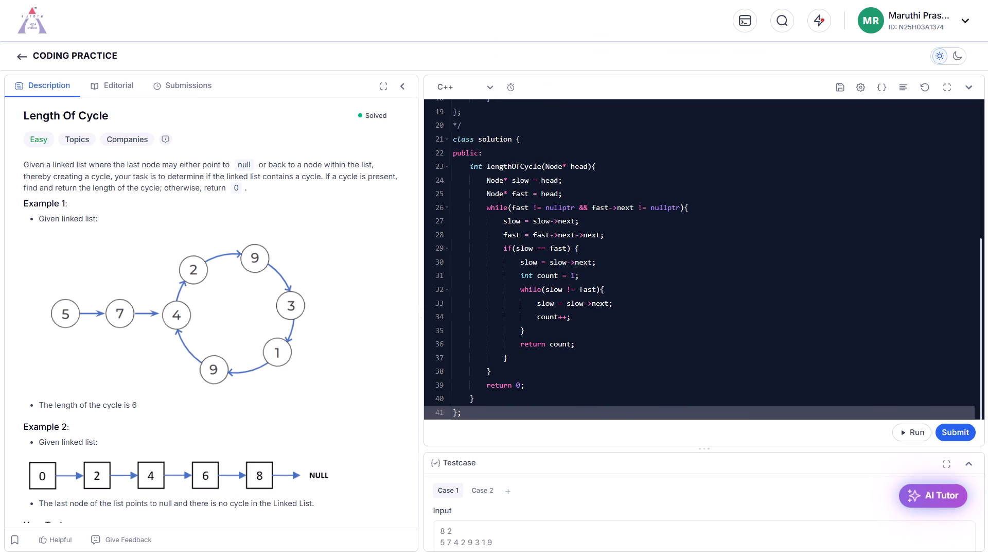
pyautogui.click(911, 433)
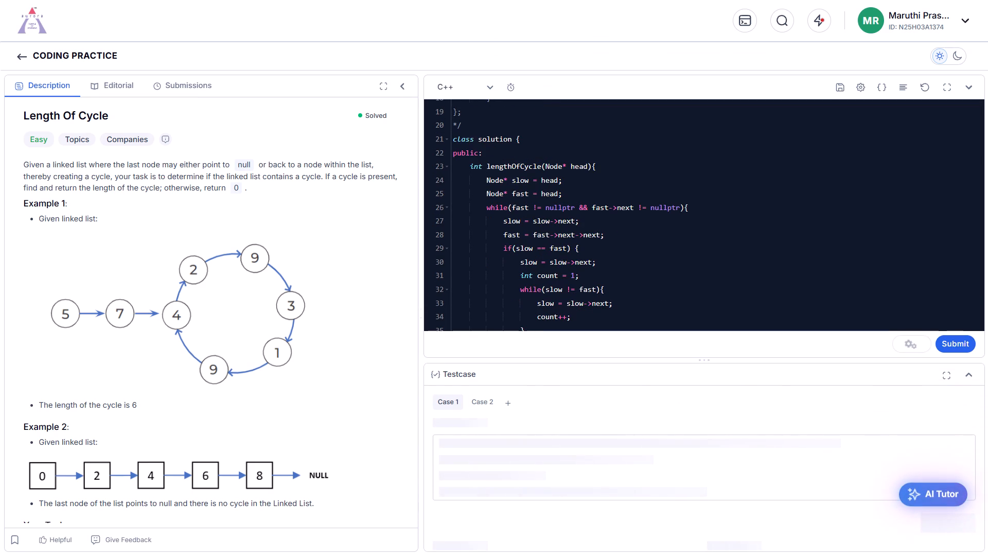
pyautogui.scroll(-1, 653, 292)
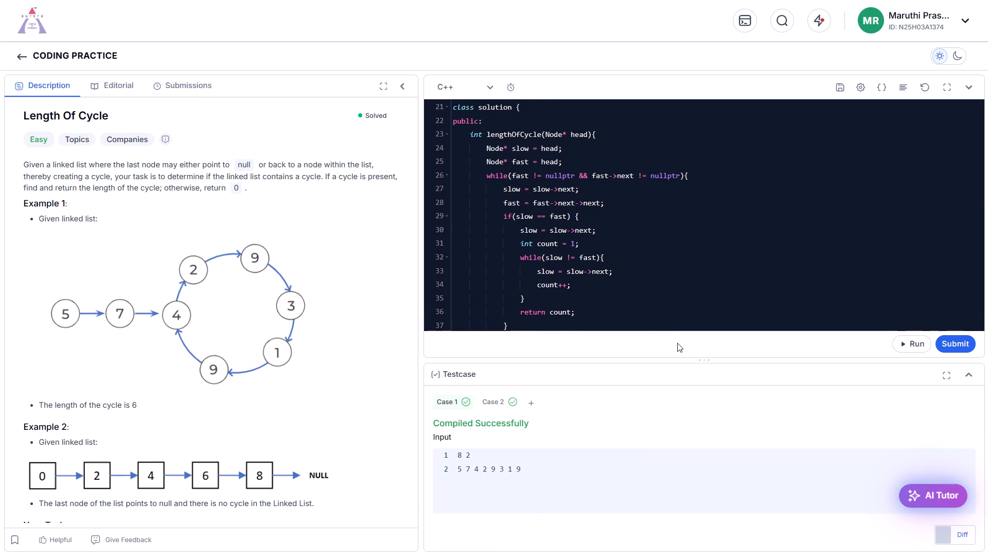
# Enlarge the code area to show the solution with the testcase result, capture the full screen, and paste it under item 5 in Word.
pyautogui.moveTo(678, 361); pyautogui.dragTo(685, 436)
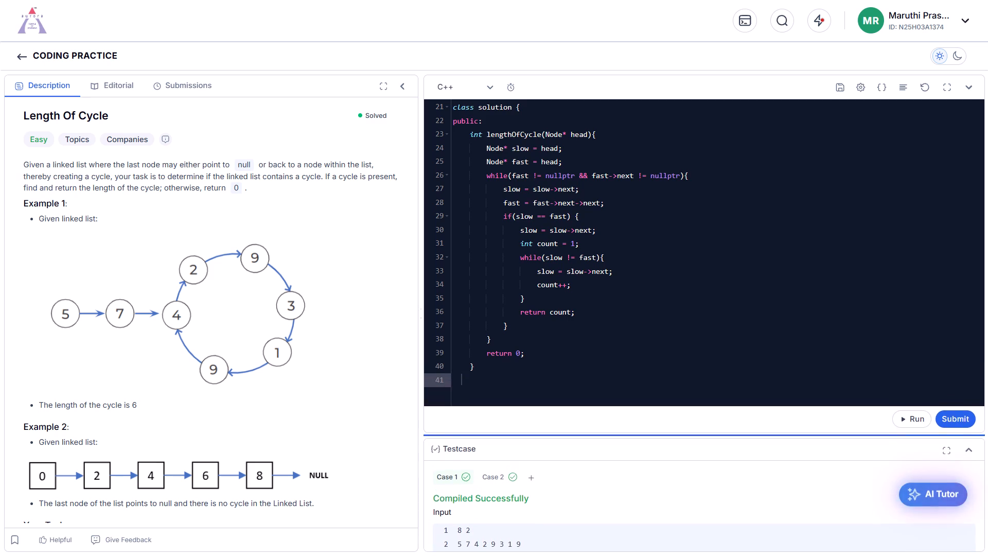
pyautogui.moveTo(685, 436); pyautogui.dragTo(681, 406)
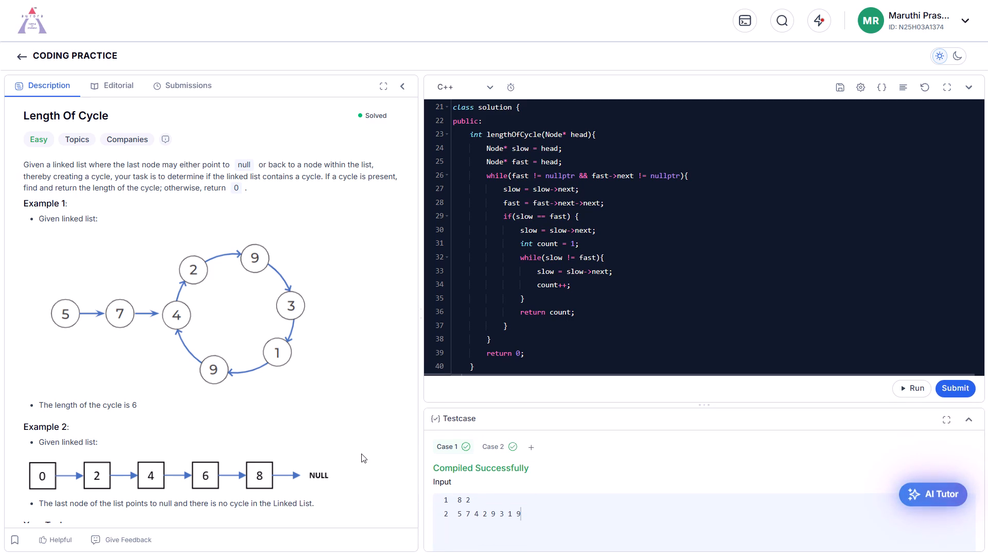
pyautogui.press('super+Print')
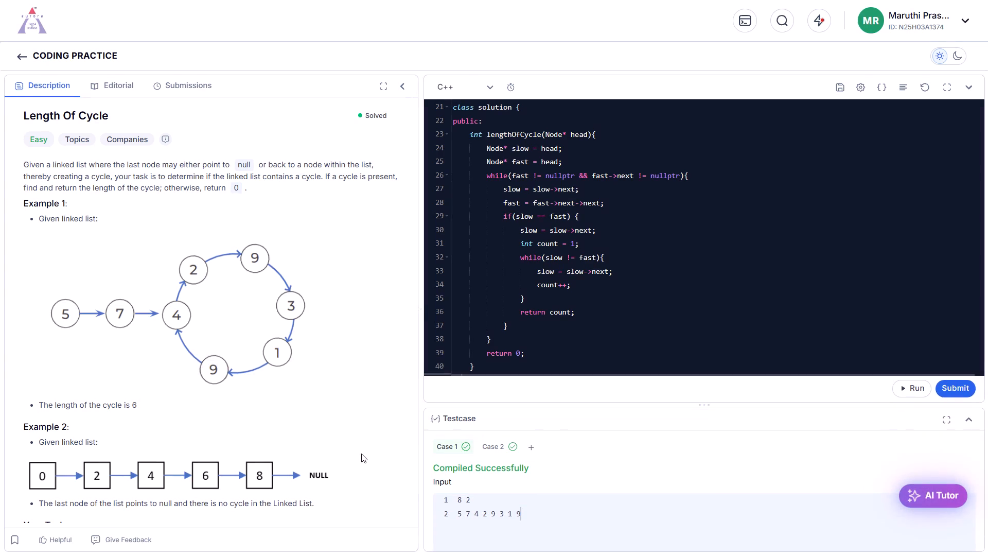
pyautogui.hotkey('alt', 'Tab')
pyautogui.hotkey('ctrl', 'v')
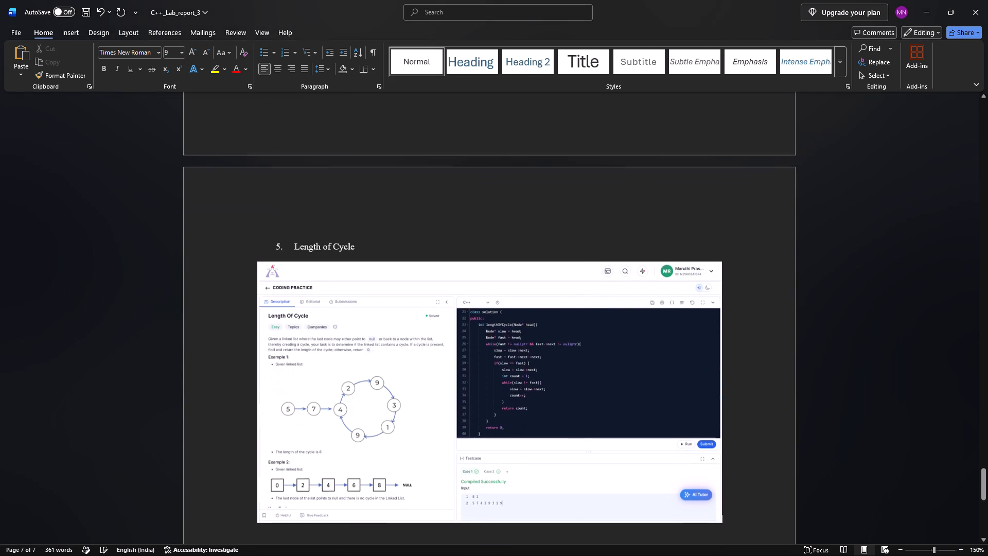
# Enlarge the testcase area in Chrome, snip the Case 1 input and outputs, and paste the snip after the problem-page screenshot in Word.
pyautogui.hotkey('alt', 'Tab')
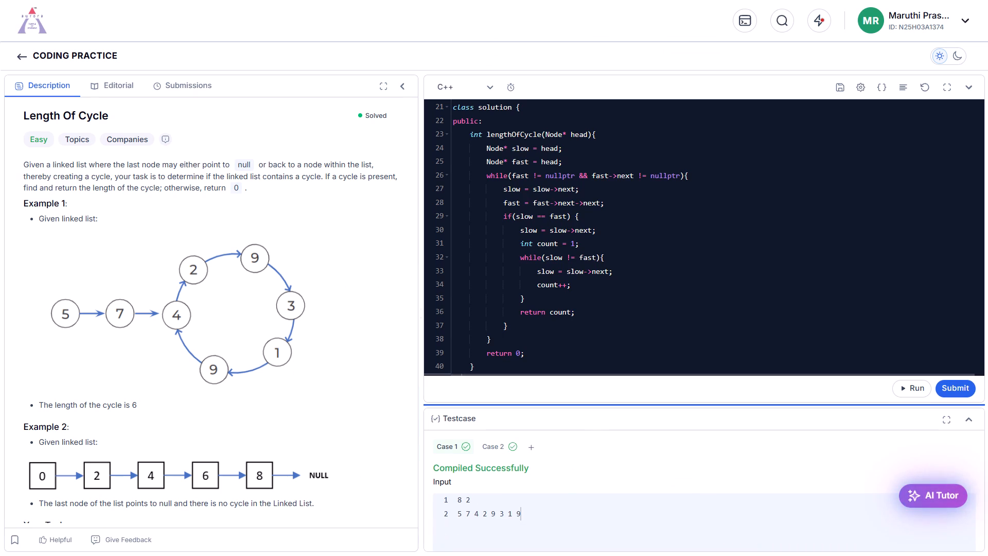
pyautogui.moveTo(587, 403); pyautogui.dragTo(614, 192)
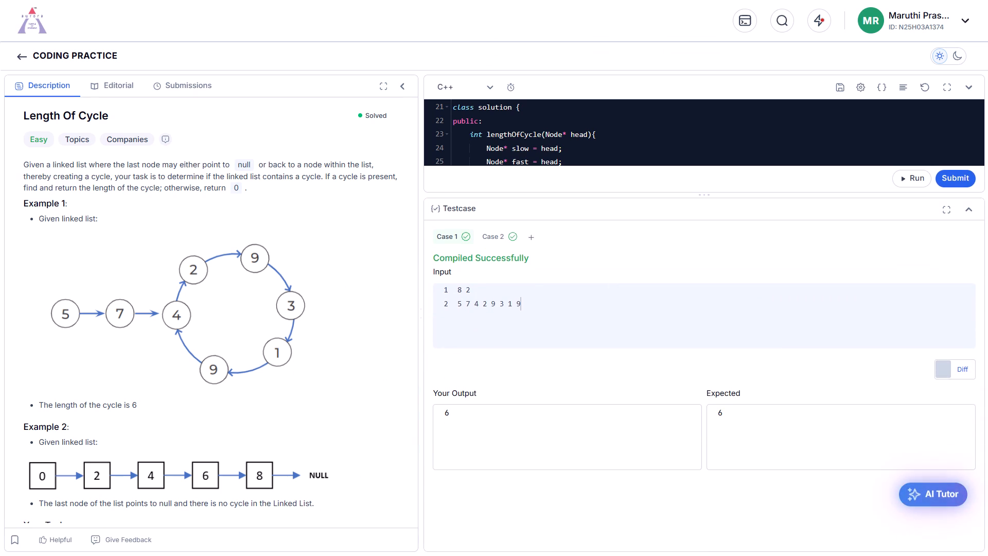
pyautogui.press('Print')
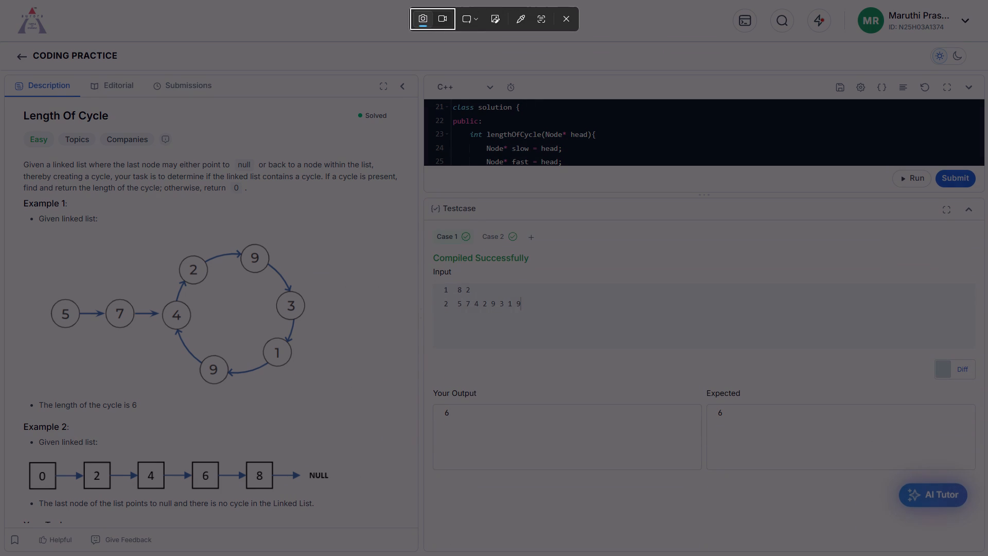
pyautogui.moveTo(427, 200); pyautogui.dragTo(747, 419)
pyautogui.hotkey('alt', 'Tab')
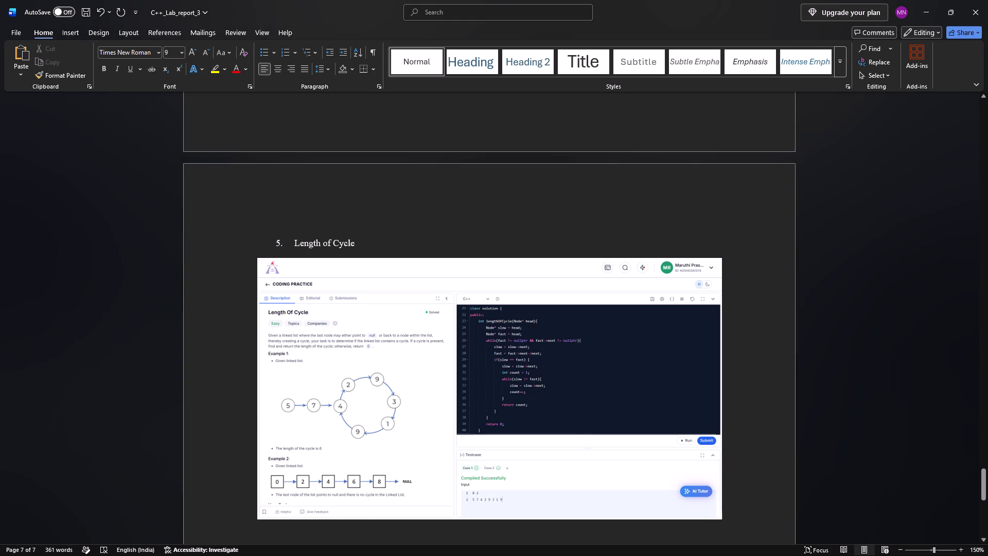
pyautogui.hotkey('ctrl', 'v')
# Shrink the problem-page screenshot and the testcase snip so both sit side by side under the item 5 title.
pyautogui.click(523, 168)
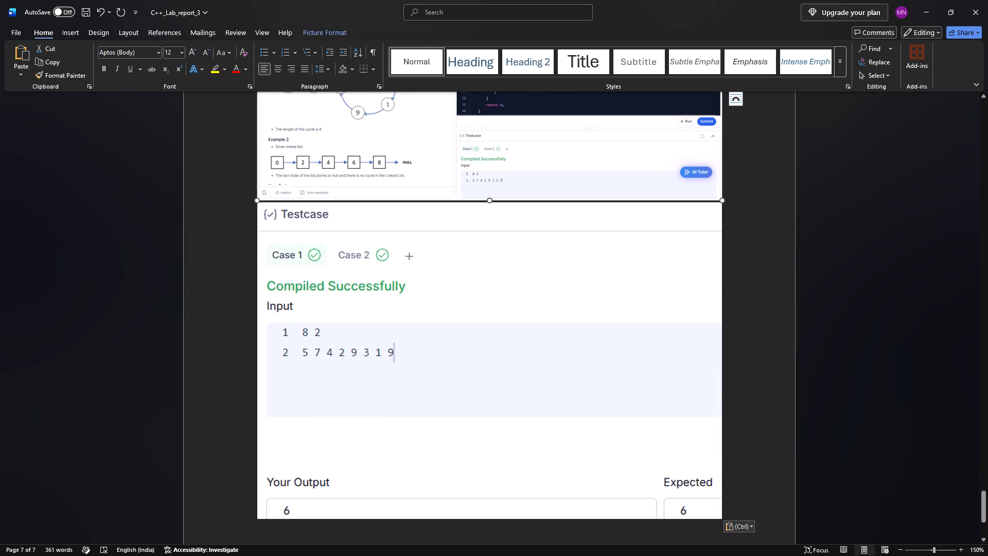
pyautogui.moveTo(255, 200); pyautogui.dragTo(481, 79)
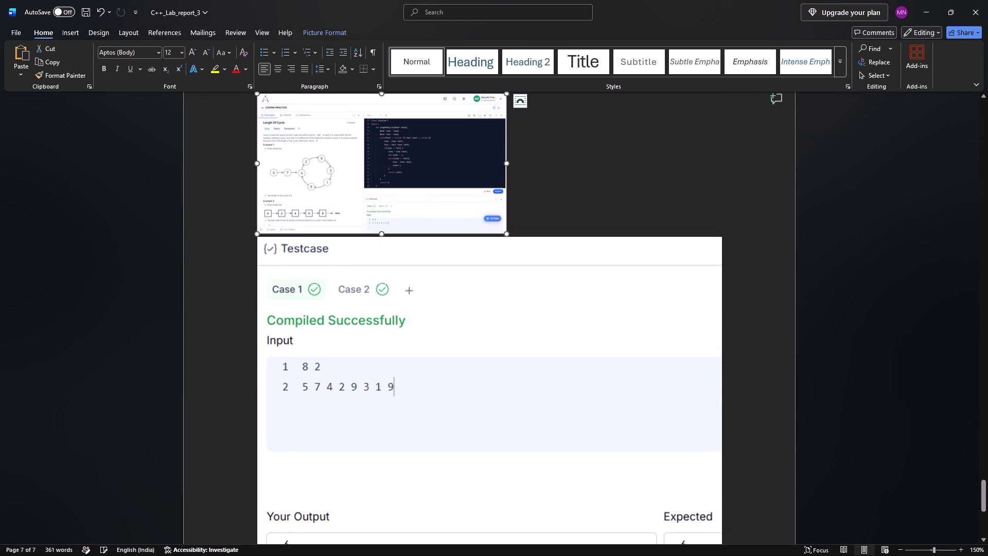
pyautogui.click(400, 345)
pyautogui.scroll(-1, 400, 345)
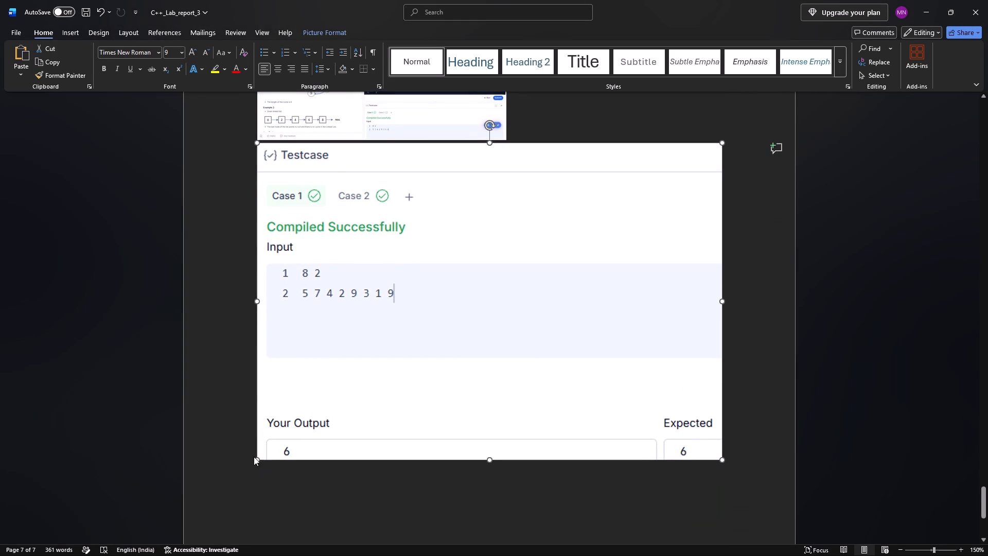
pyautogui.moveTo(258, 459); pyautogui.dragTo(521, 223)
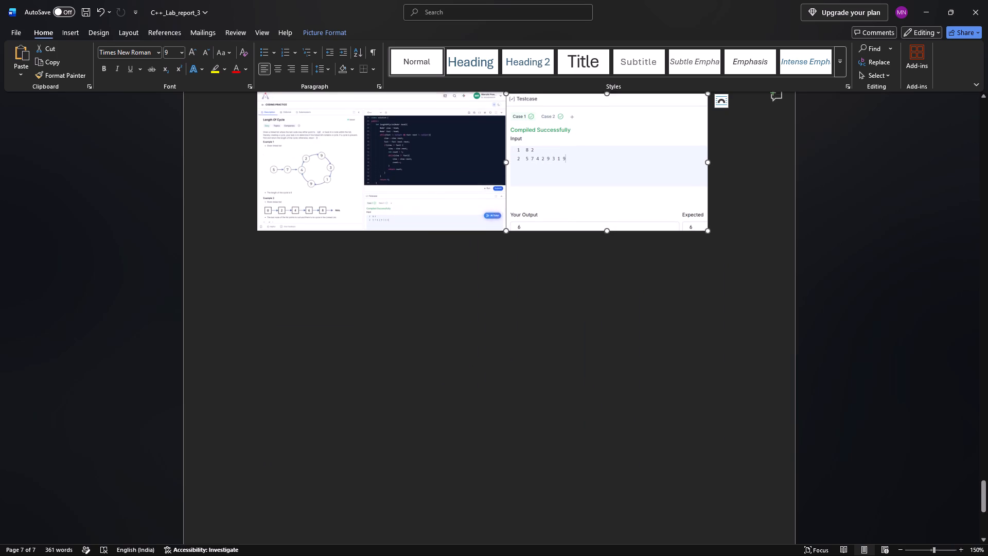
# Insert a single space between the problem-page screenshot and the testcase snip.
pyautogui.scroll(1, 472, 317)
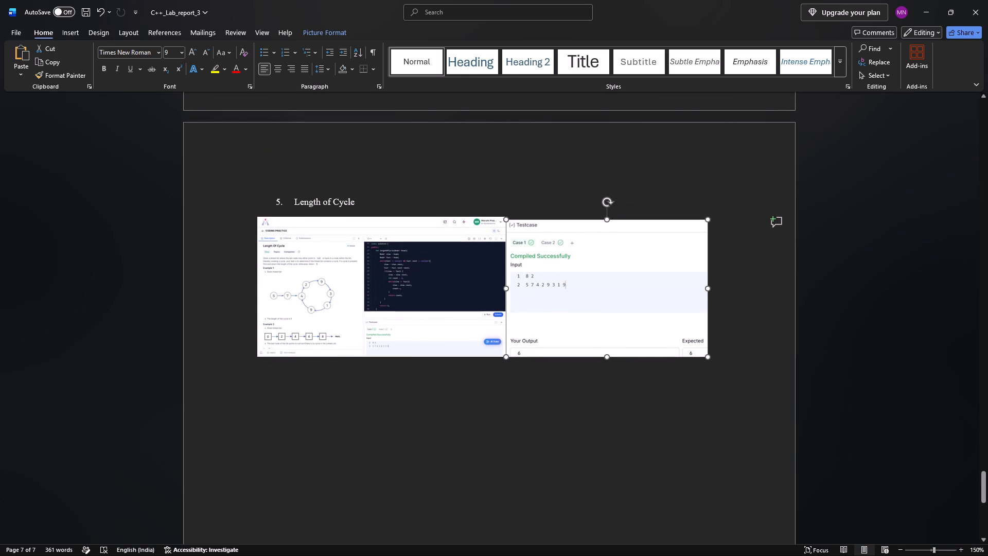
pyautogui.click(723, 349)
pyautogui.press('Left')
pyautogui.press('space')
pyautogui.press('space')
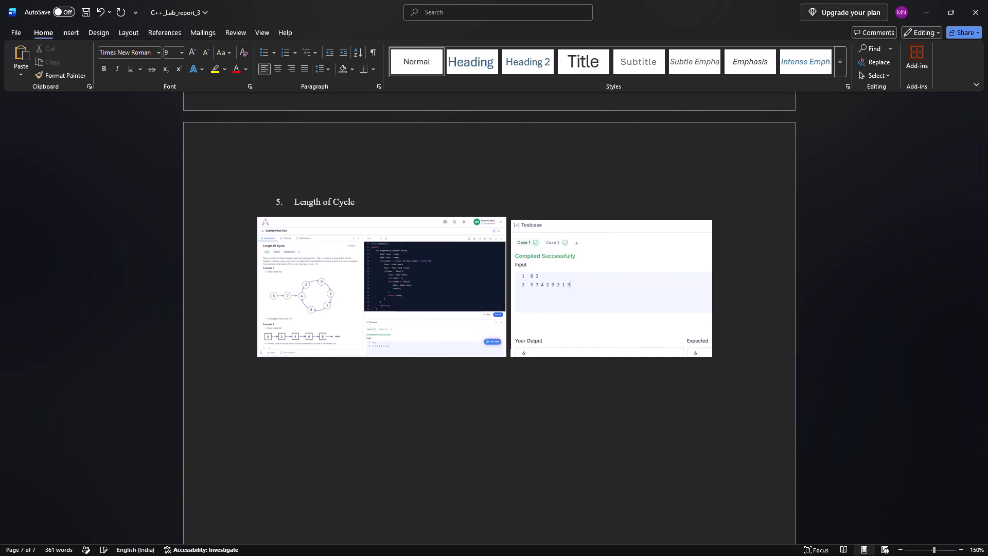
pyautogui.press('BackSpace')
# Enlarge the problem-page screenshot and reduce the testcase snip so the pair fills the text width on one line.
pyautogui.click(472, 326)
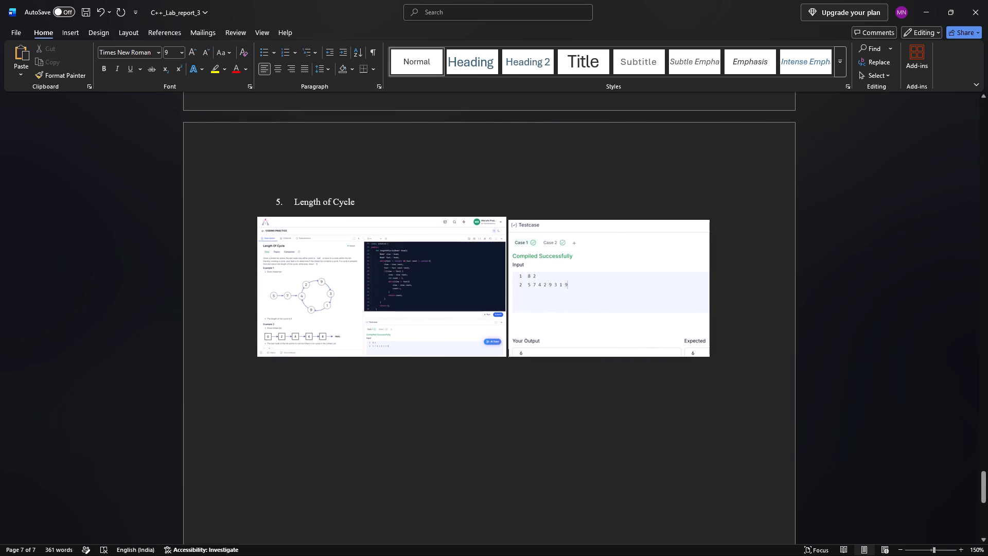
pyautogui.moveTo(507, 358); pyautogui.dragTo(548, 371)
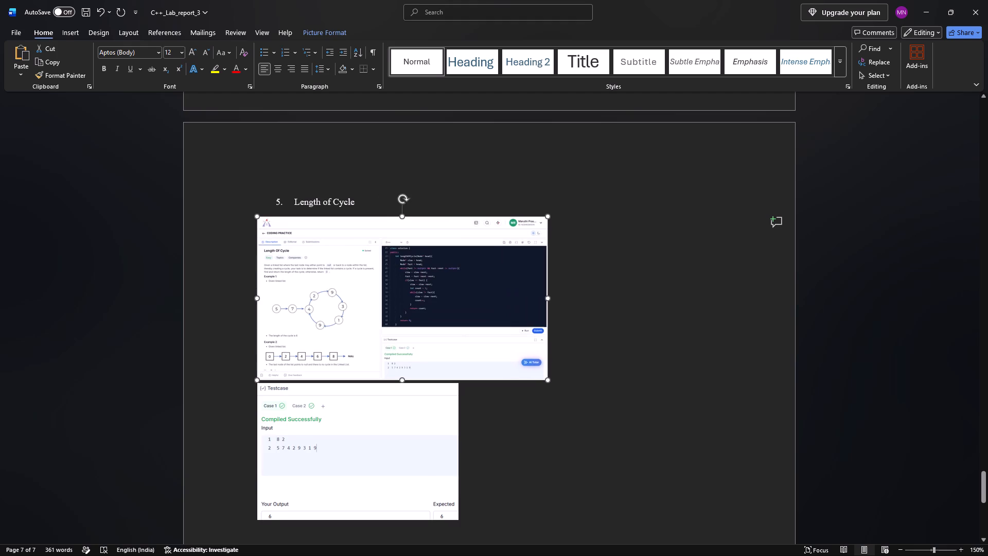
pyautogui.moveTo(548, 371); pyautogui.dragTo(546, 369)
pyautogui.click(403, 445)
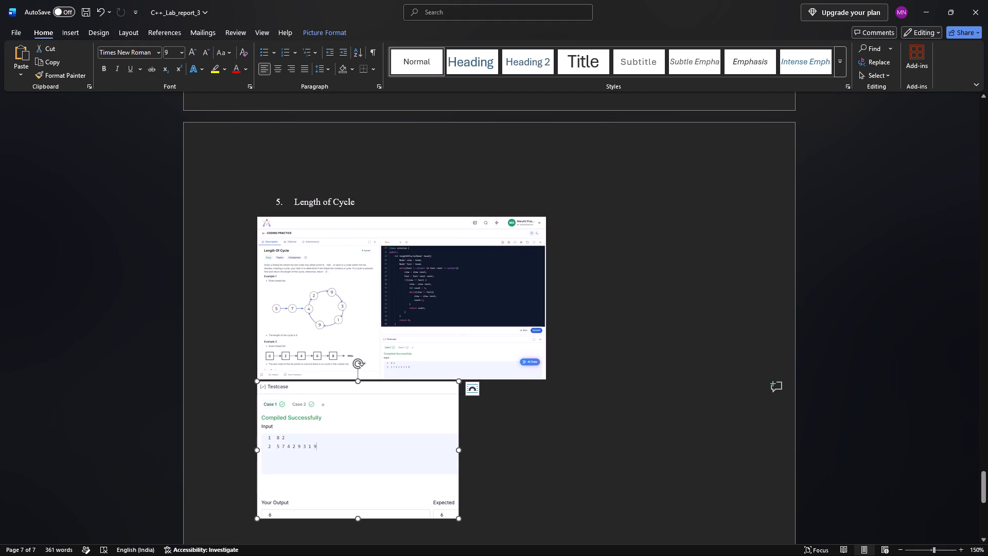
pyautogui.moveTo(257, 518); pyautogui.dragTo(308, 459)
pyautogui.click(435, 339)
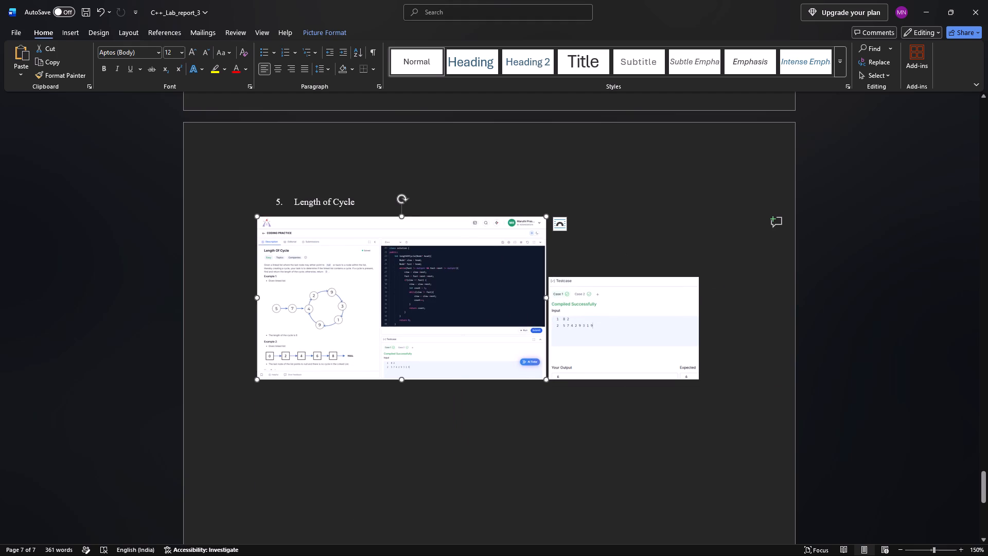
pyautogui.moveTo(546, 380); pyautogui.dragTo(569, 391)
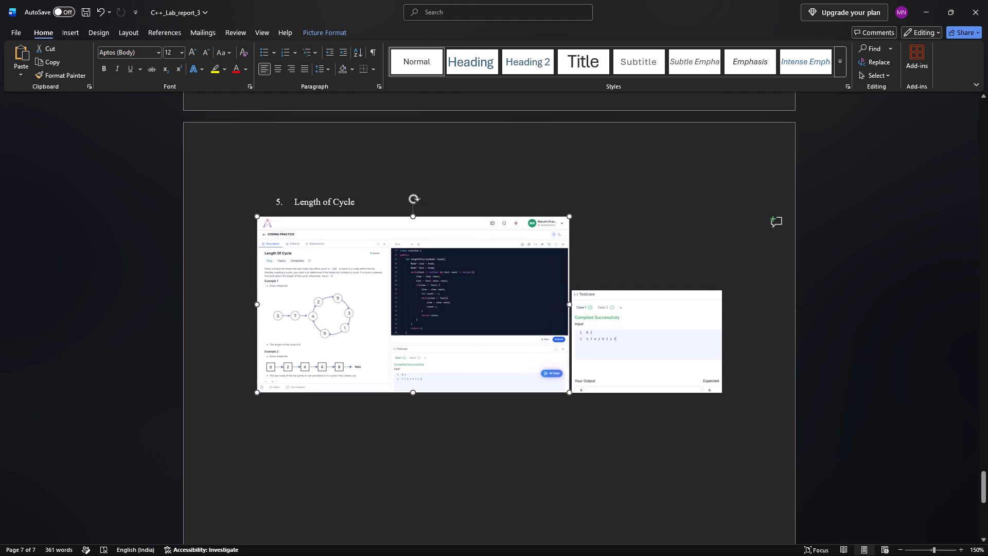
pyautogui.moveTo(569, 391); pyautogui.dragTo(567, 389)
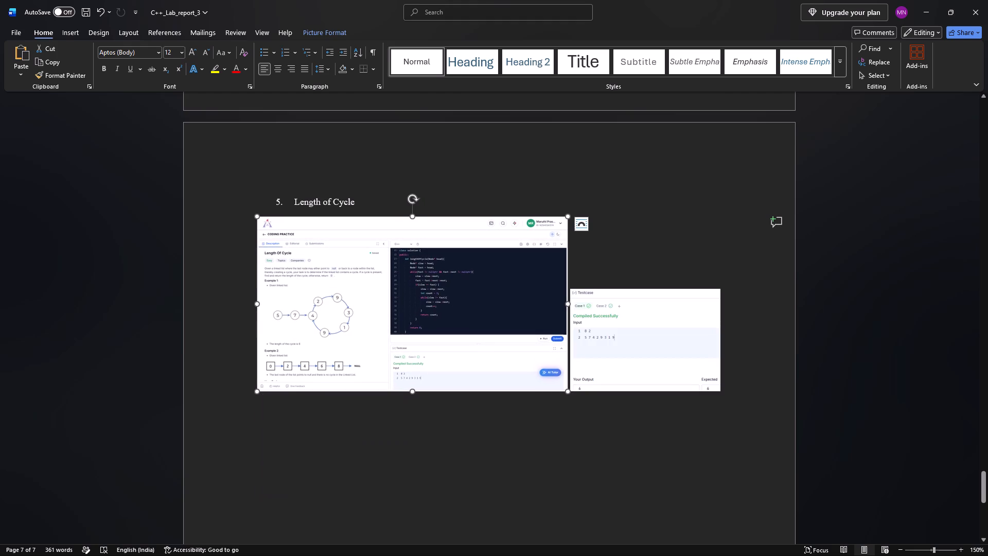
# Add the line "CODE :" below the two images and start a new line under it.
pyautogui.click(731, 384)
pyautogui.press('Return')
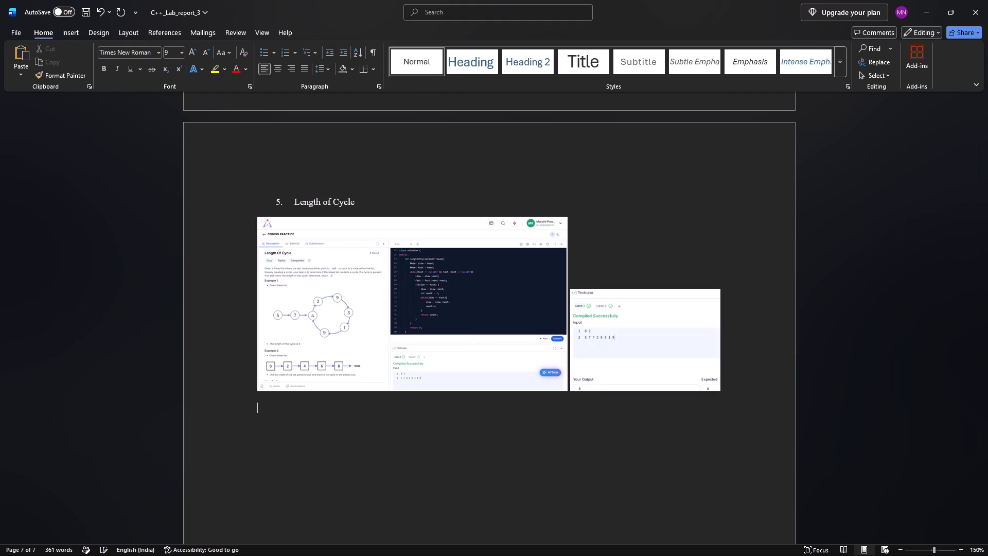
pyautogui.write('CODE :')
pyautogui.press('Return')
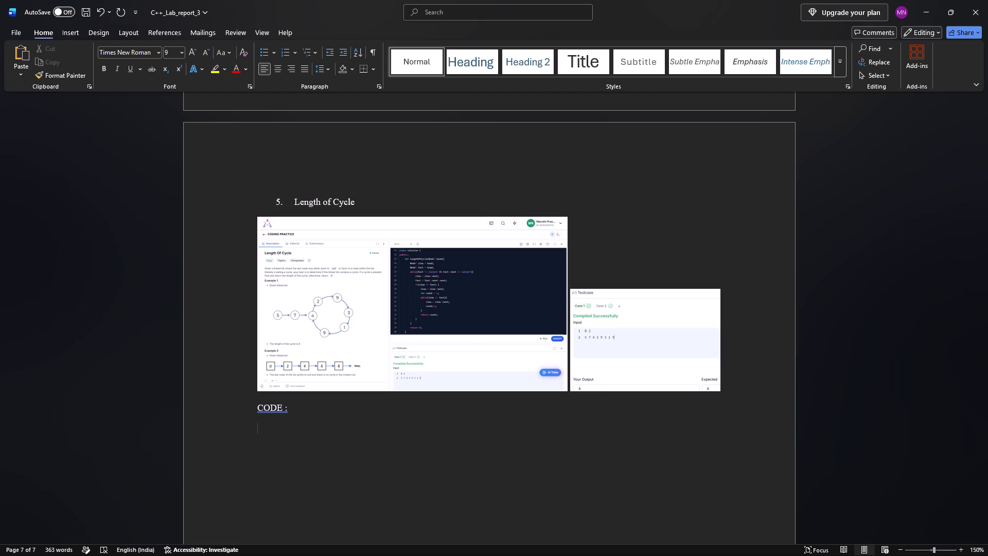
# Copy the entire class solution code of Length Of Cycle from Chrome and paste it under "CODE :" in Word.
pyautogui.hotkey('alt', 'Tab')
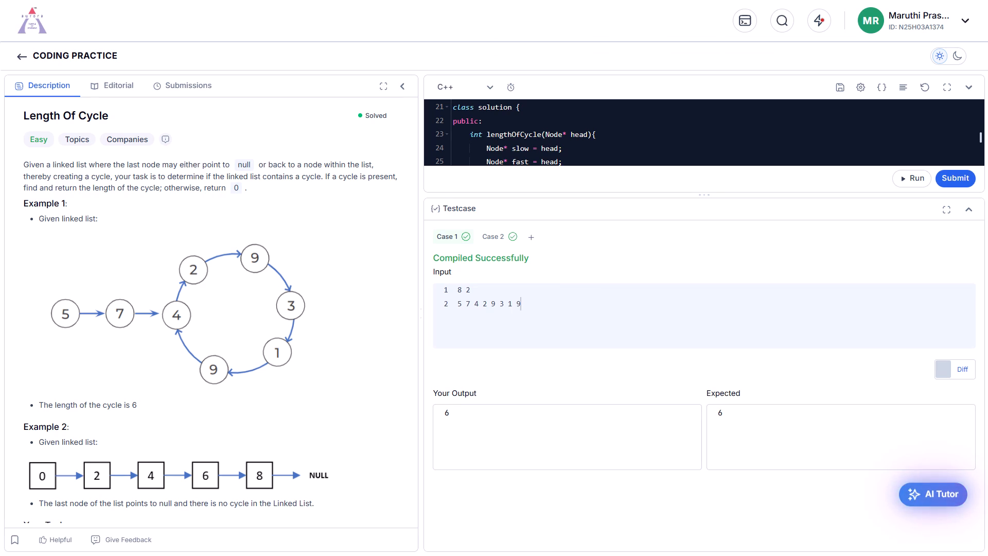
pyautogui.moveTo(773, 196); pyautogui.dragTo(788, 377)
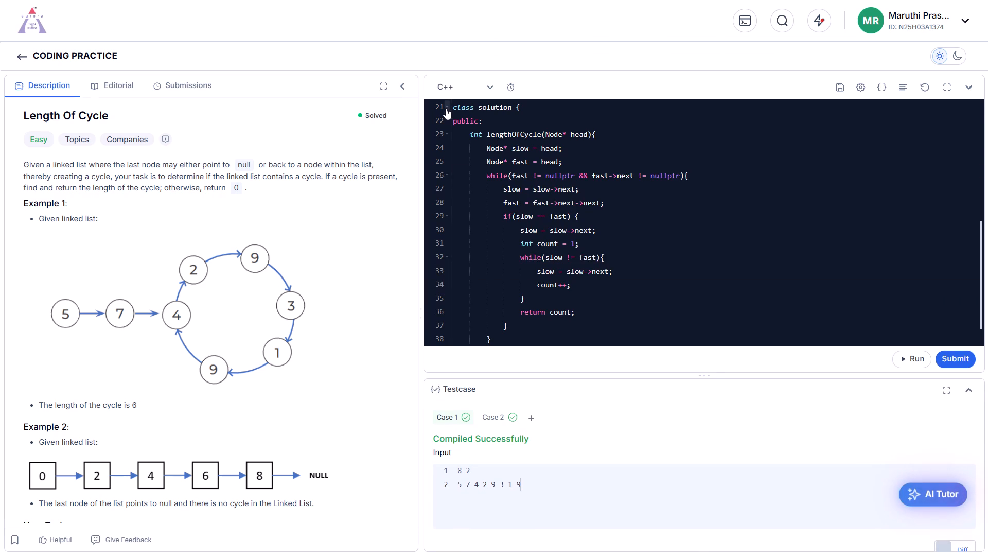
pyautogui.click(446, 108)
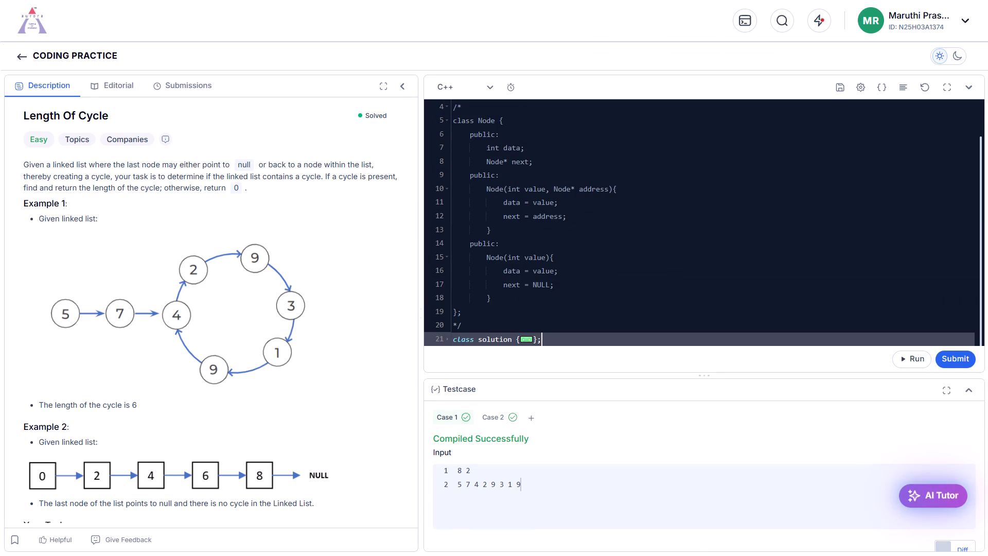
pyautogui.moveTo(452, 339); pyautogui.dragTo(606, 338)
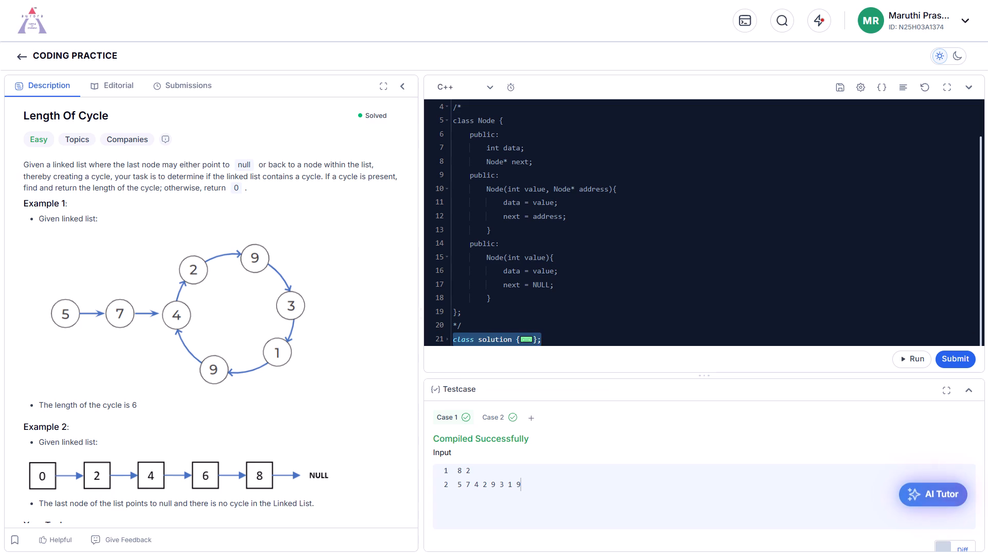
pyautogui.hotkey('ctrl', 'c')
pyautogui.hotkey('alt', 'Tab')
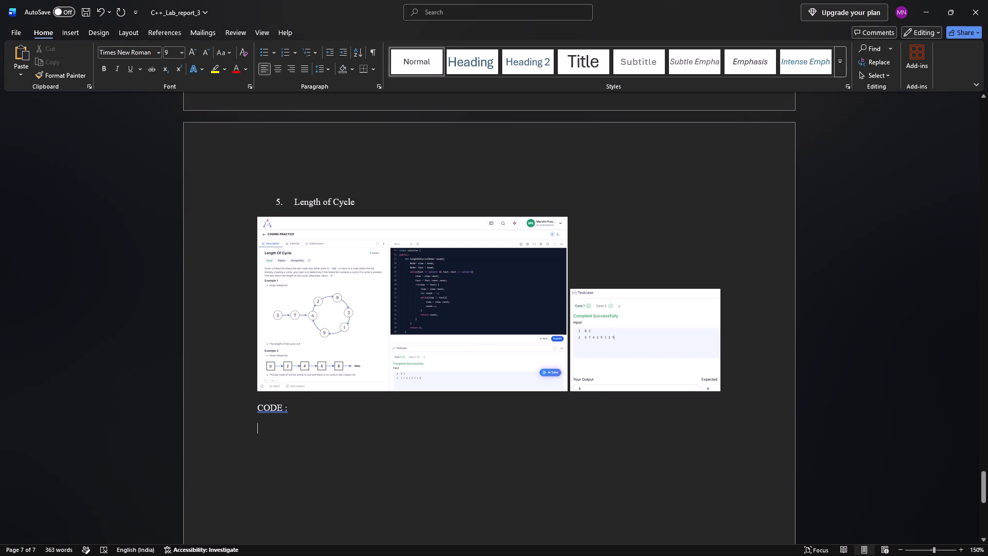
pyautogui.hotkey('ctrl', 'v')
# Insert a page break after the pasted code and start numbered item 6 on the new page.
pyautogui.scroll(-2, 606, 338)
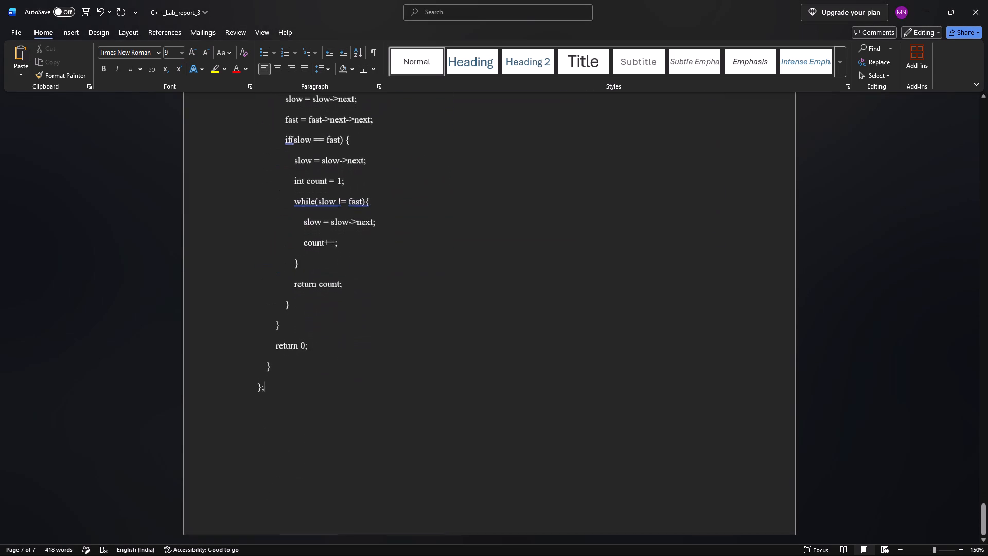
pyautogui.hotkey('ctrl', 'Return')
pyautogui.scroll(-1, 606, 338)
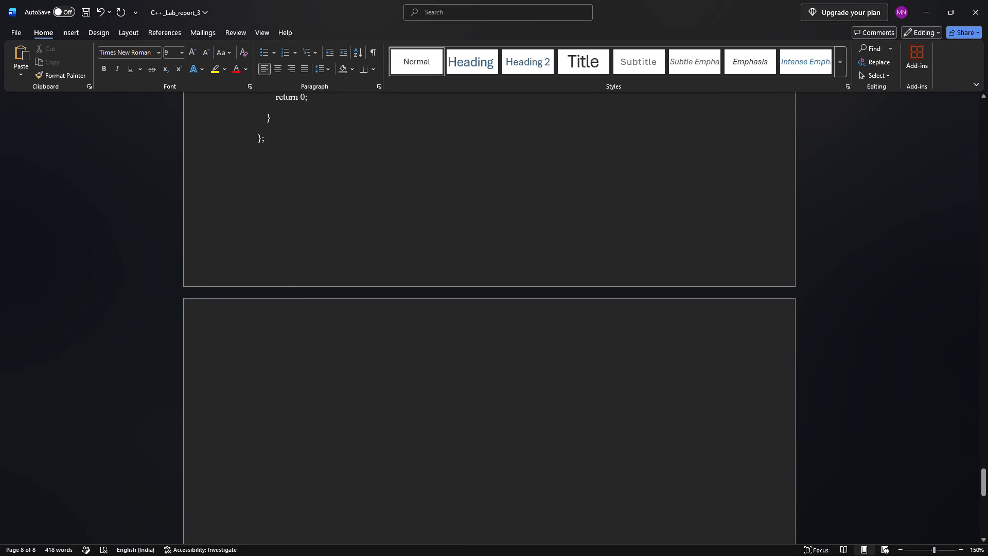
pyautogui.write('6.')
pyautogui.press('space')
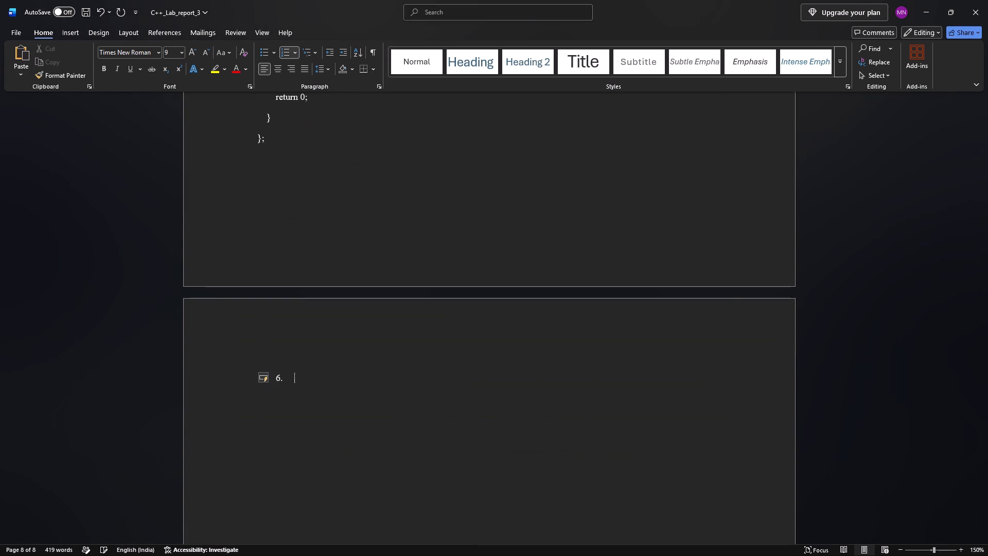
# Switch to Chrome and open the Add Two Numbers problem from the coding practice of the Adding Two Numbers topic.
pyautogui.hotkey('alt', 'Tab')
pyautogui.hscroll(8, 216, 349)
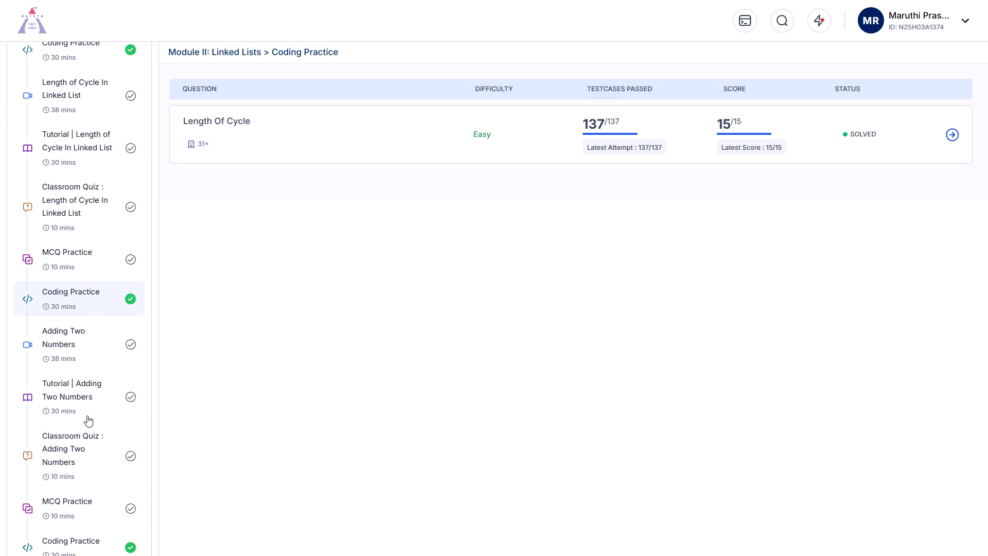
pyautogui.scroll(-1, 79, 517)
pyautogui.click(85, 507)
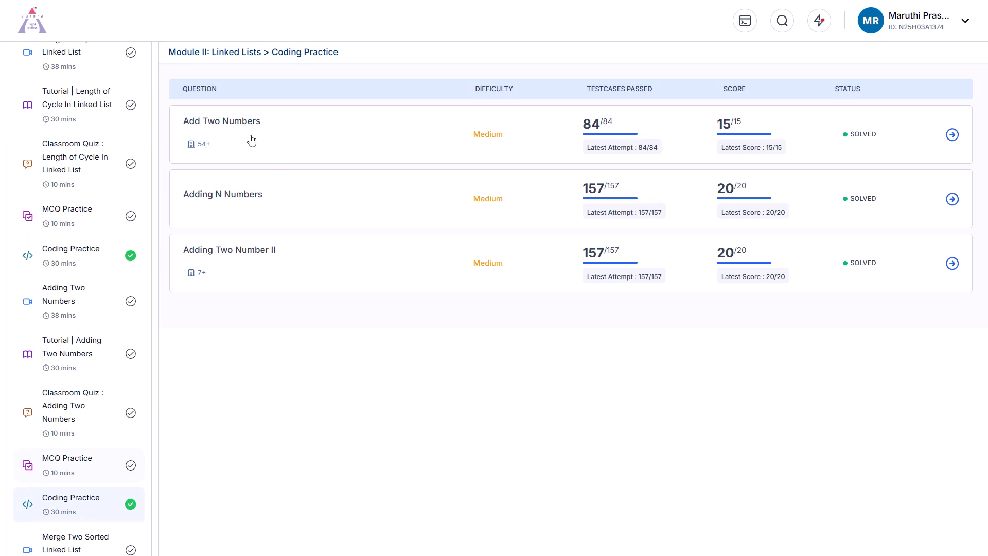
pyautogui.click(250, 135)
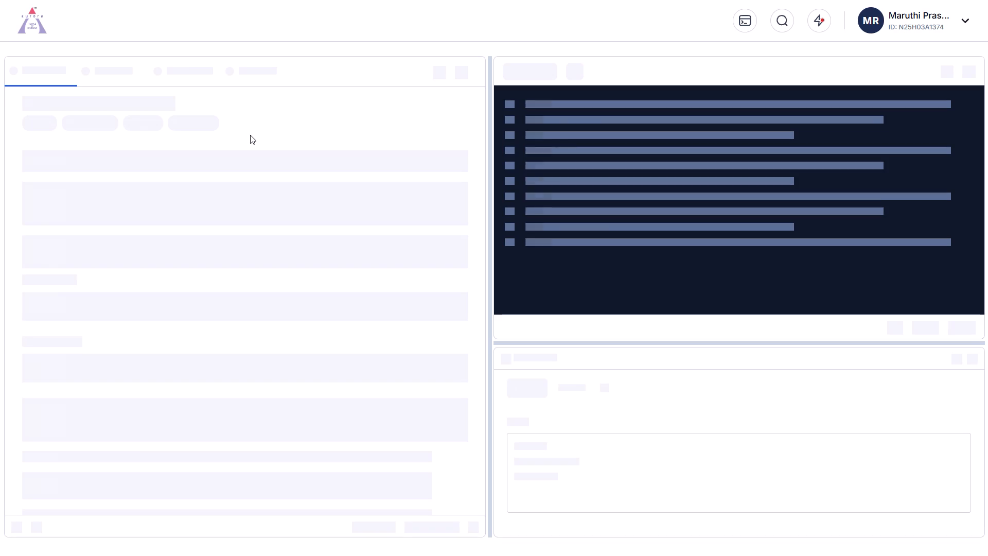
# Run the existing Add Two Numbers solution against its sample testcases.
pyautogui.scroll(-8, 520, 265)
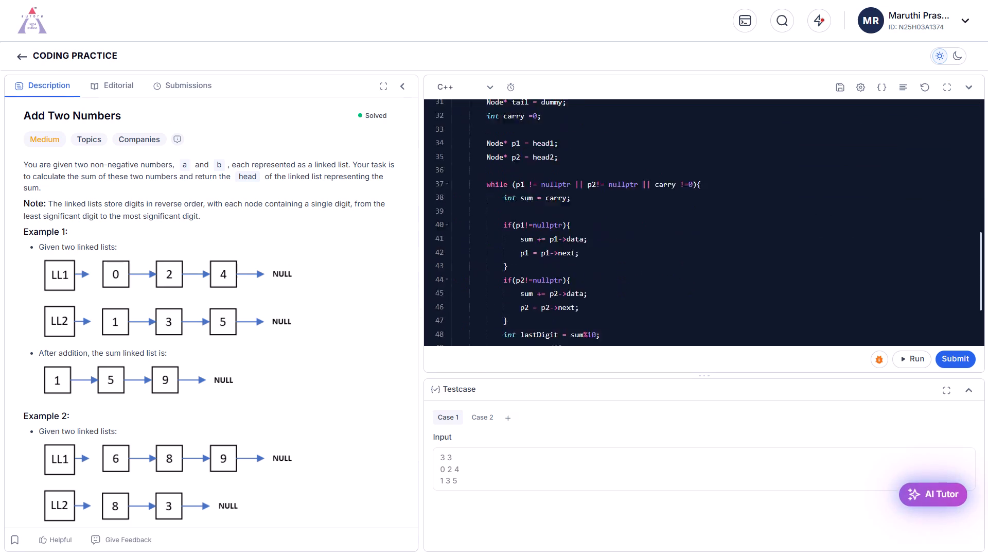
pyautogui.scroll(-8, 520, 265)
pyautogui.click(911, 360)
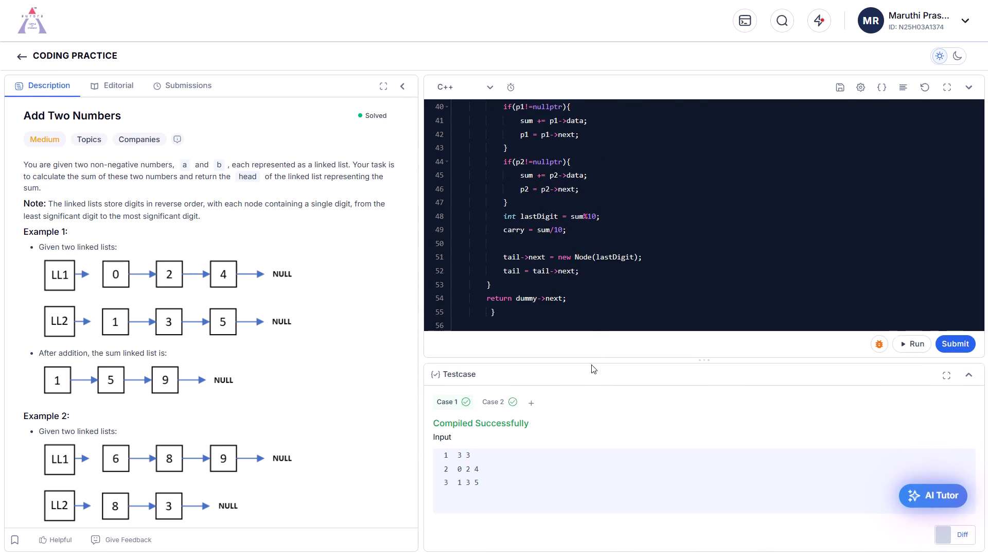
# Enlarge the code editor area and remove the blank lines before and after the p1 and p2 declarations in addTwoNumbers.
pyautogui.moveTo(591, 361); pyautogui.dragTo(611, 477)
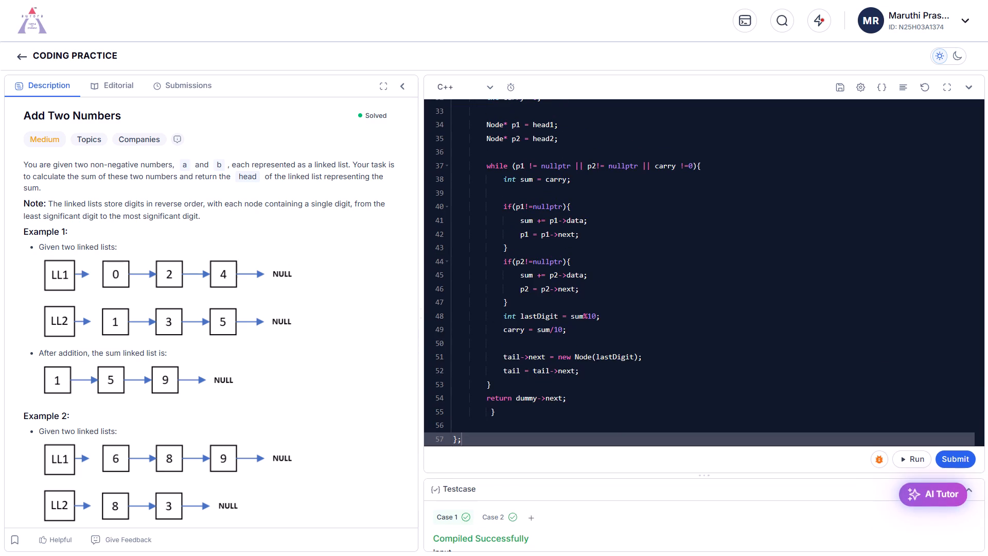
pyautogui.scroll(5, 600, 393)
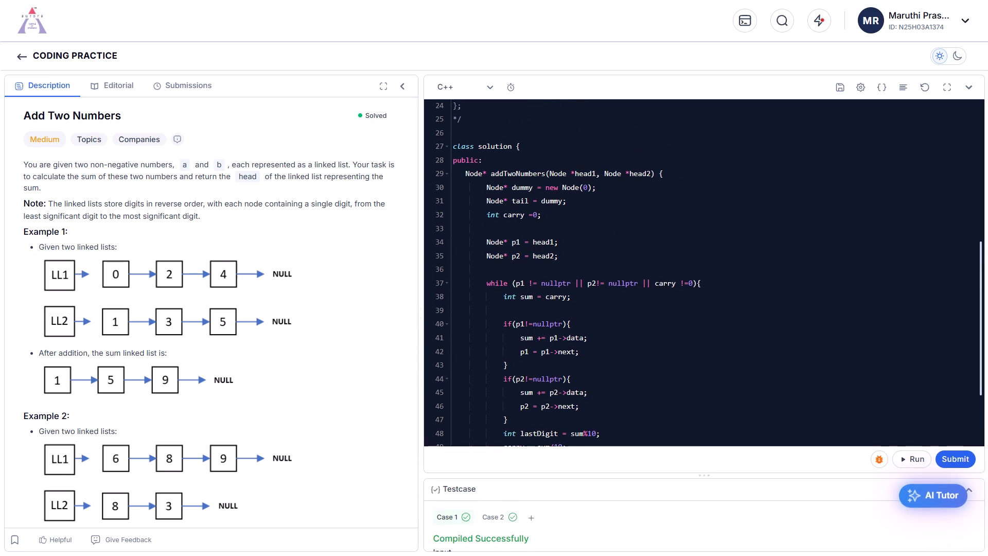
pyautogui.click(489, 225)
pyautogui.press('Delete')
pyautogui.press('Delete')
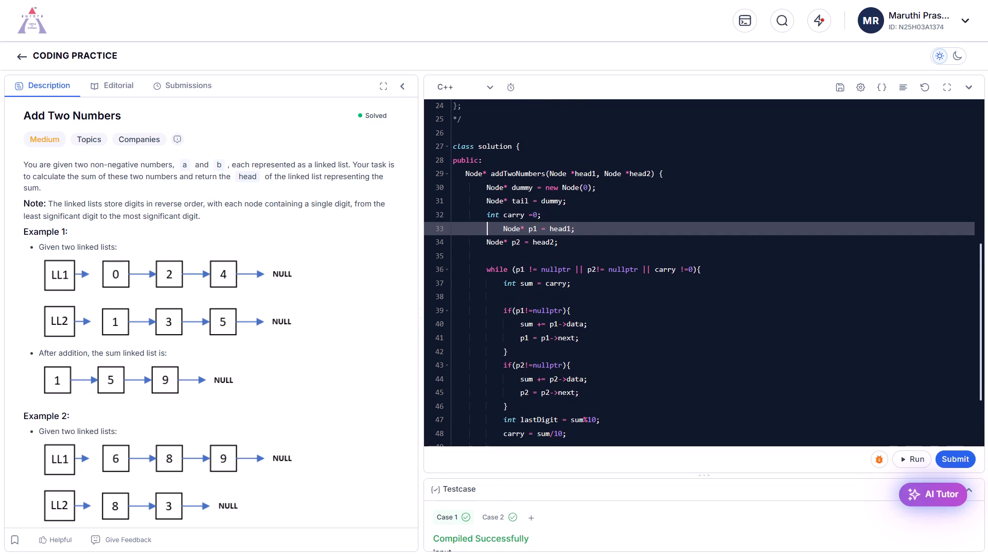
pyautogui.press('Delete')
pyautogui.press('Down')
pyautogui.press('Down')
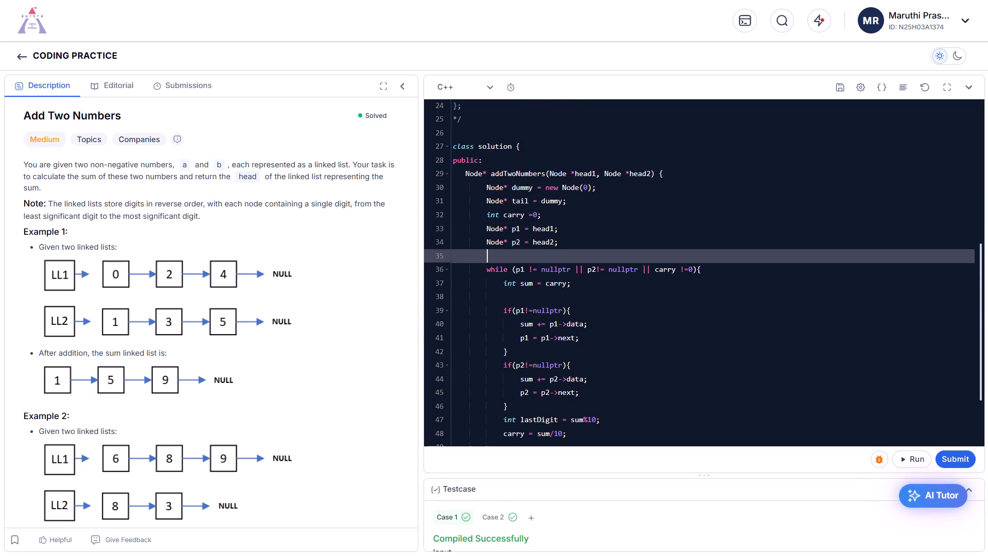
pyautogui.press('BackSpace')
pyautogui.press('BackSpace')
pyautogui.press('BackSpace')
# Remove the blank line after "int sum = carry;" inside the while loop.
pyautogui.press('Down')
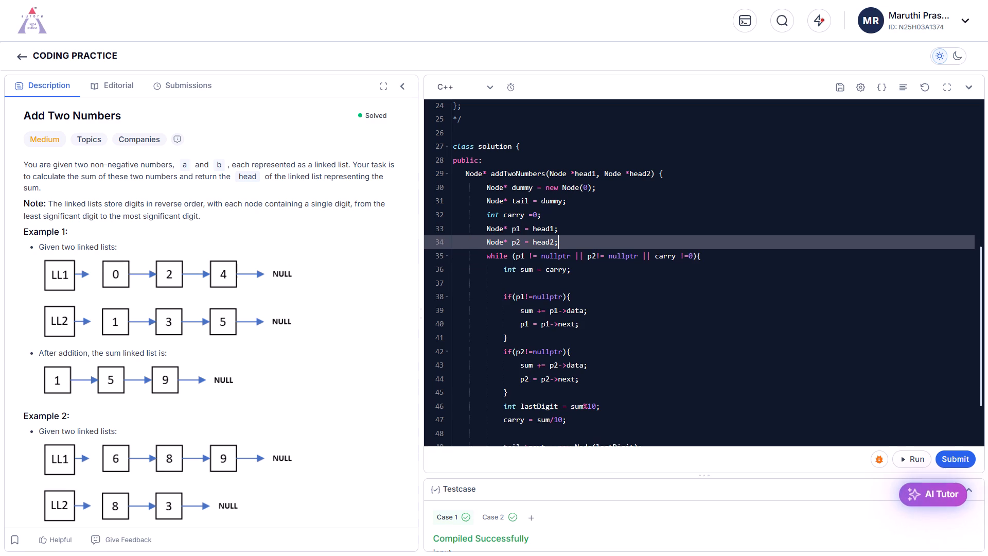
pyautogui.press('Down')
pyautogui.press('Down')
pyautogui.press('BackSpace')
pyautogui.press('BackSpace')
pyautogui.press('BackSpace')
pyautogui.press('BackSpace')
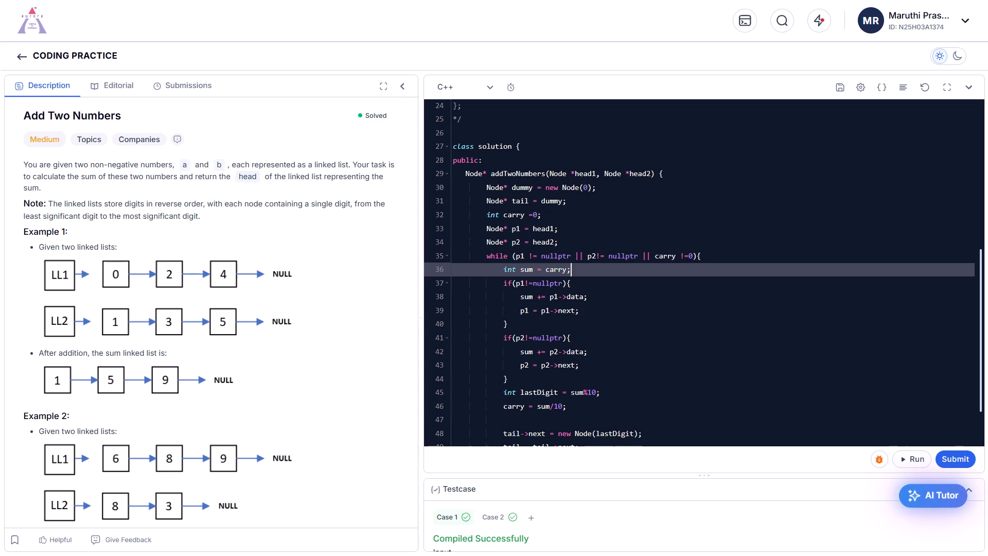
# Remove the blank line between "carry = sum/10;" and "tail->next = new Node(lastDigit);".
pyautogui.press('Down')
pyautogui.press('Down')
pyautogui.press('Down')
pyautogui.press('Down')
pyautogui.press('Down')
pyautogui.press('Down')
pyautogui.press('Down')
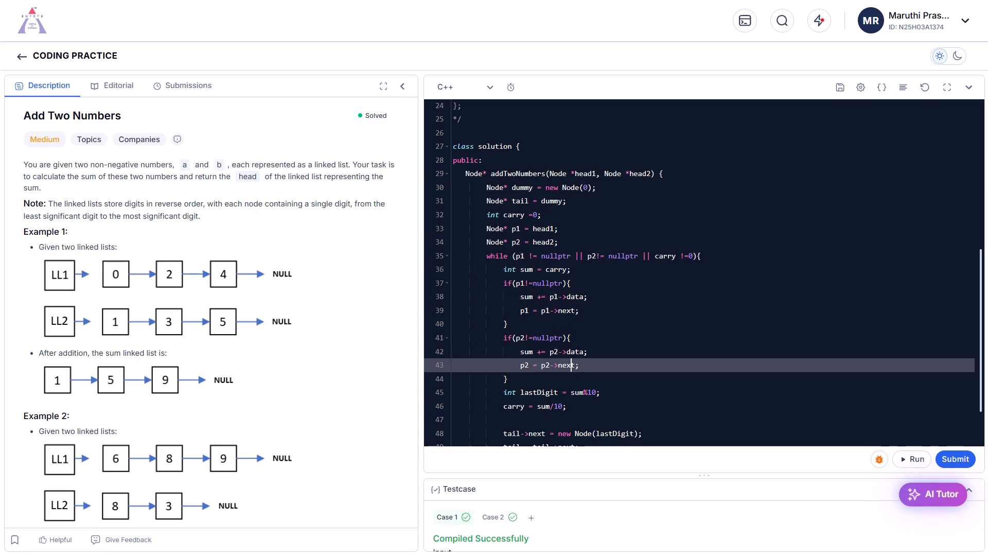
pyautogui.press('Down')
pyautogui.press('Down')
pyautogui.press('Down')
pyautogui.press('Down')
pyautogui.press('BackSpace')
pyautogui.press('BackSpace')
pyautogui.press('BackSpace')
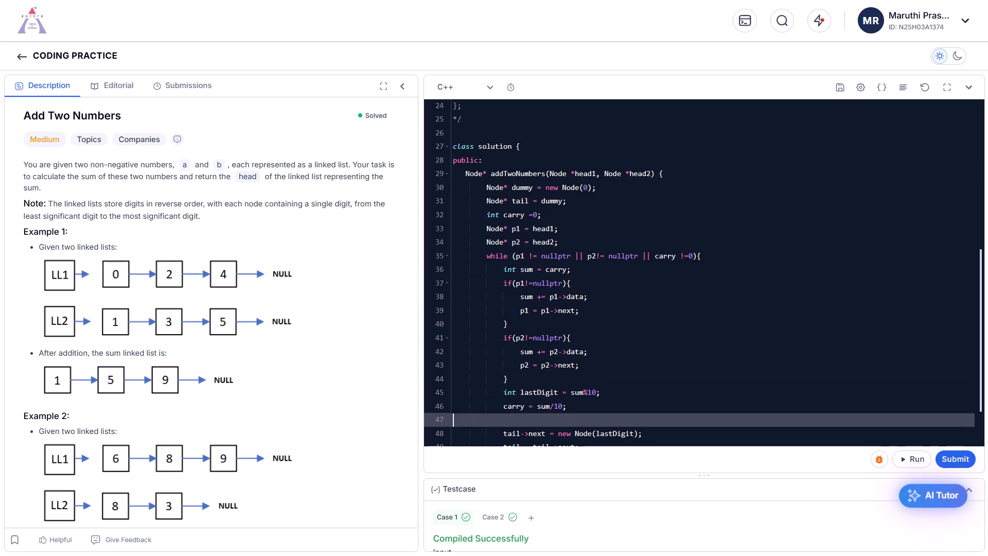
pyautogui.press('BackSpace')
# Remove the blank line between the function's closing brace and the end of class solution.
pyautogui.press('Down')
pyautogui.press('Down')
pyautogui.press('Down')
pyautogui.press('Down')
pyautogui.press('Down')
pyautogui.press('Down')
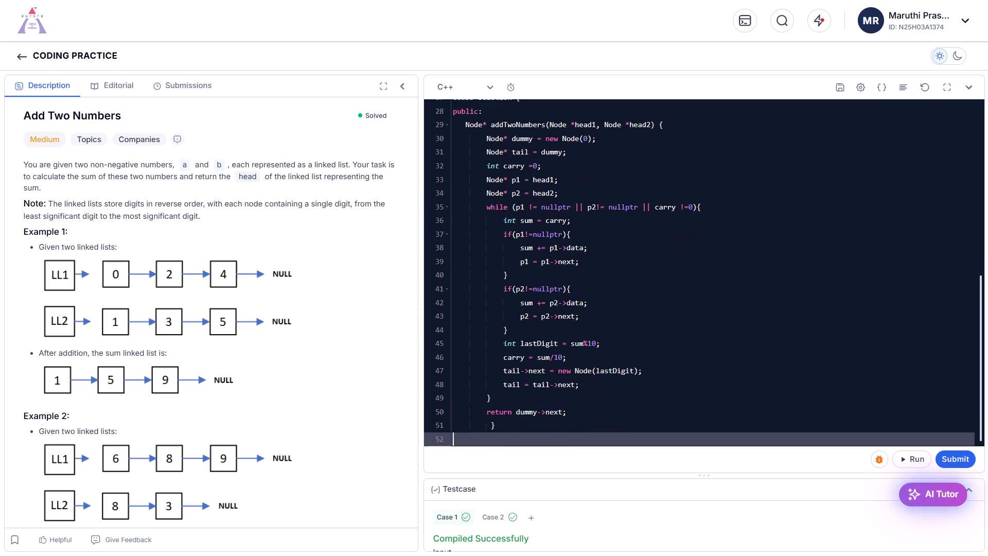
pyautogui.press('Down')
pyautogui.press('Up')
pyautogui.press('BackSpace')
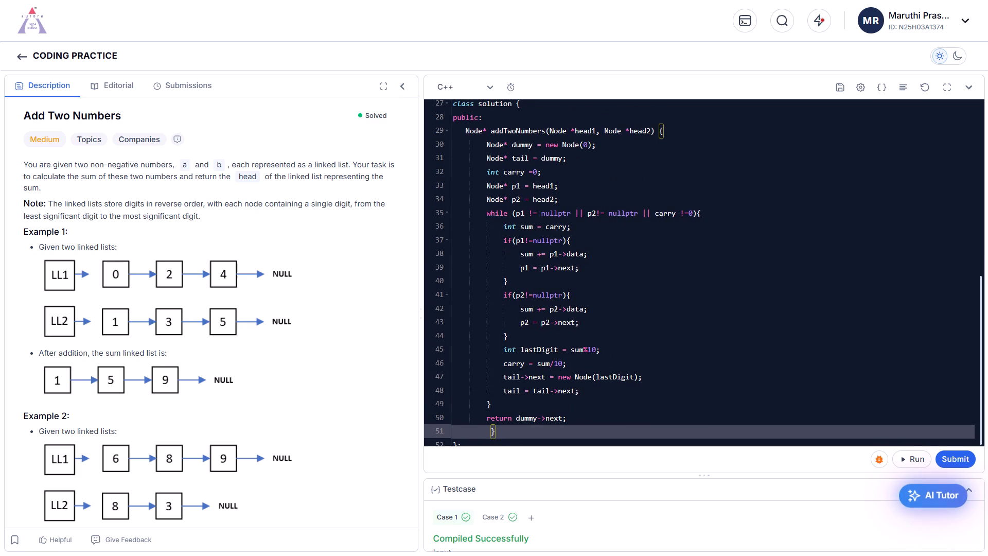
# Capture a full-screen screenshot of the Add Two Numbers problem page with its compacted code.
pyautogui.press('super+Print')
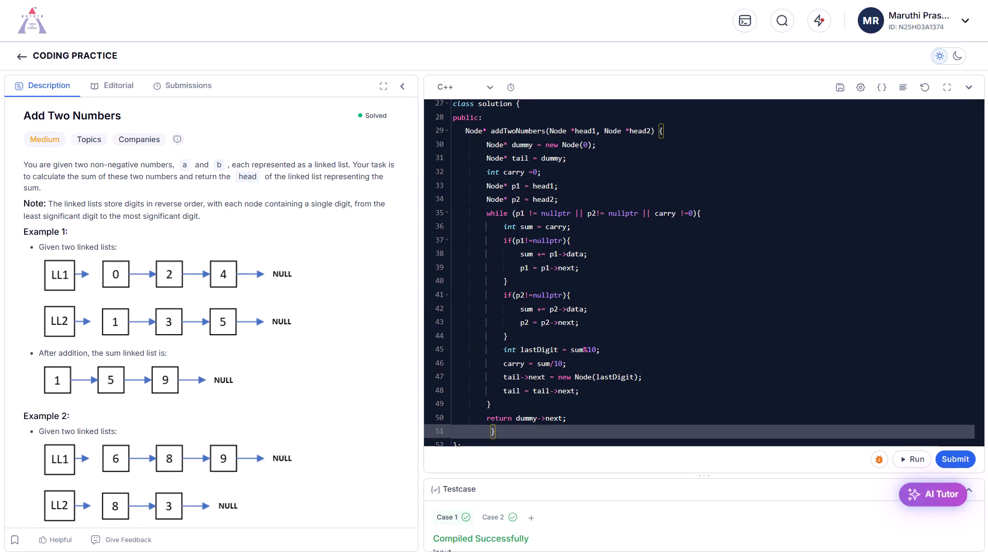
# Switch to Word, title numbered item 6 "Add Two Numbers" and start a new line below it.
pyautogui.hotkey('alt', 'Tab')
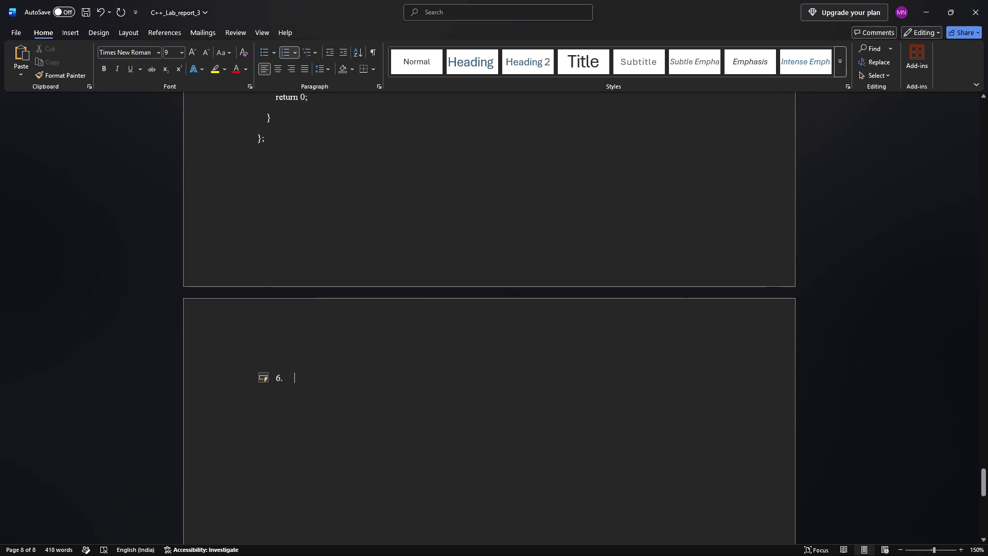
pyautogui.write('Add Tq')
pyautogui.press('BackSpace')
pyautogui.write('wo Num')
pyautogui.write('bers')
pyautogui.press('Return')
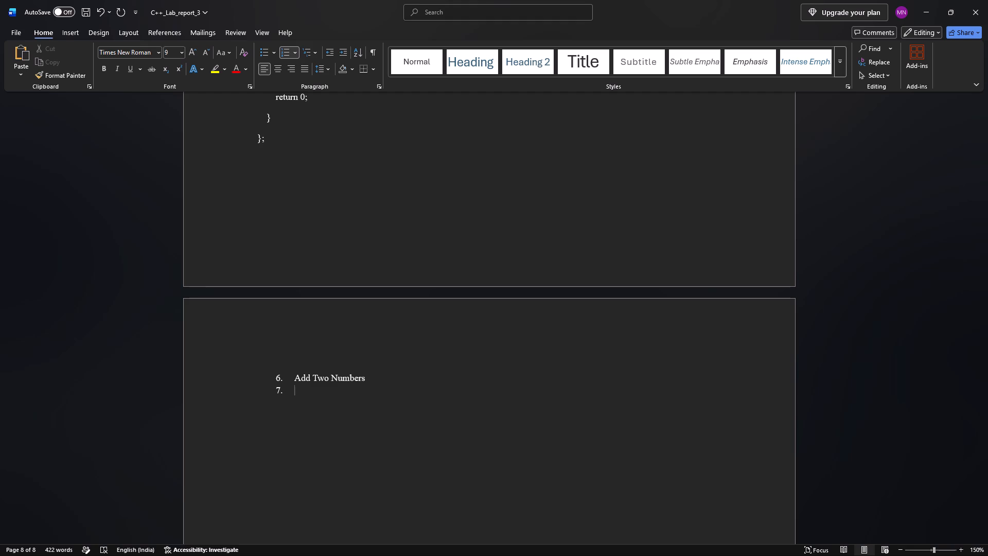
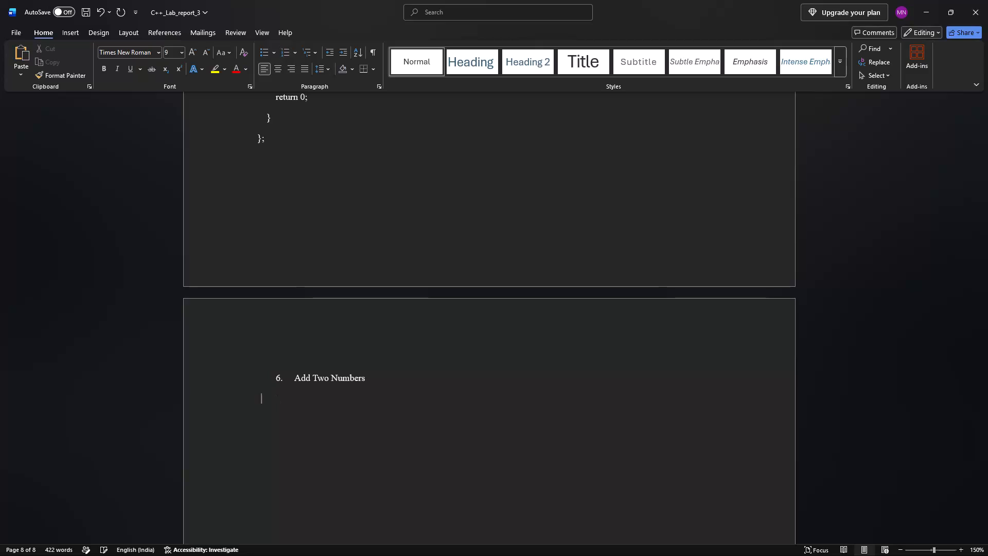
# Paste the problem-page screenshot below the "Add Two Numbers" title and shrink it to about two-thirds of the text width.
pyautogui.hotkey('ctrl', 'v')
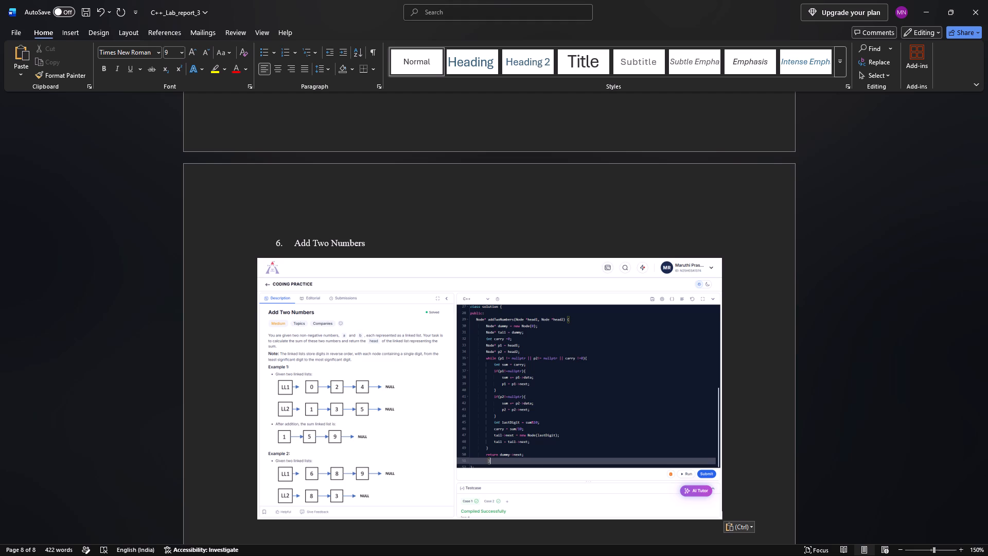
pyautogui.click(599, 448)
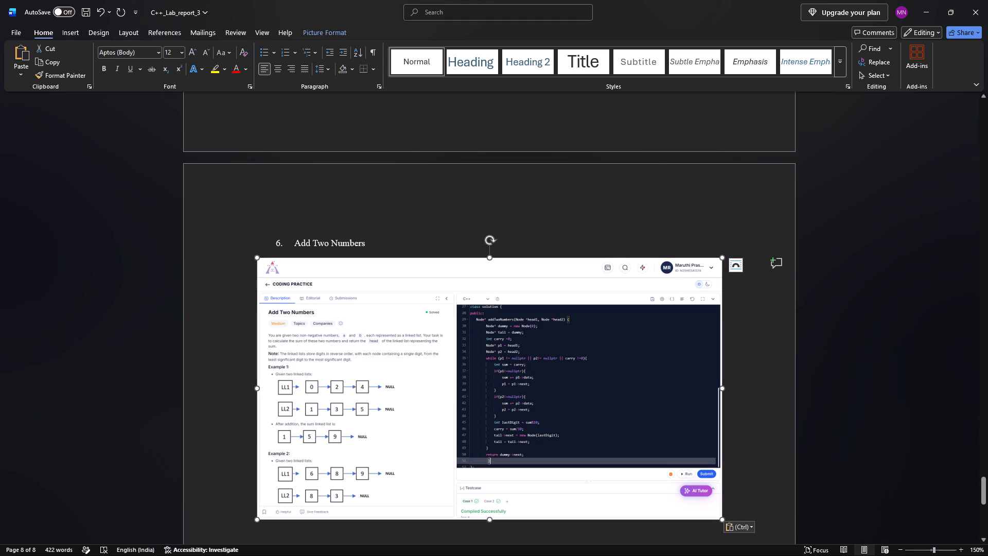
pyautogui.moveTo(258, 518); pyautogui.dragTo(311, 485)
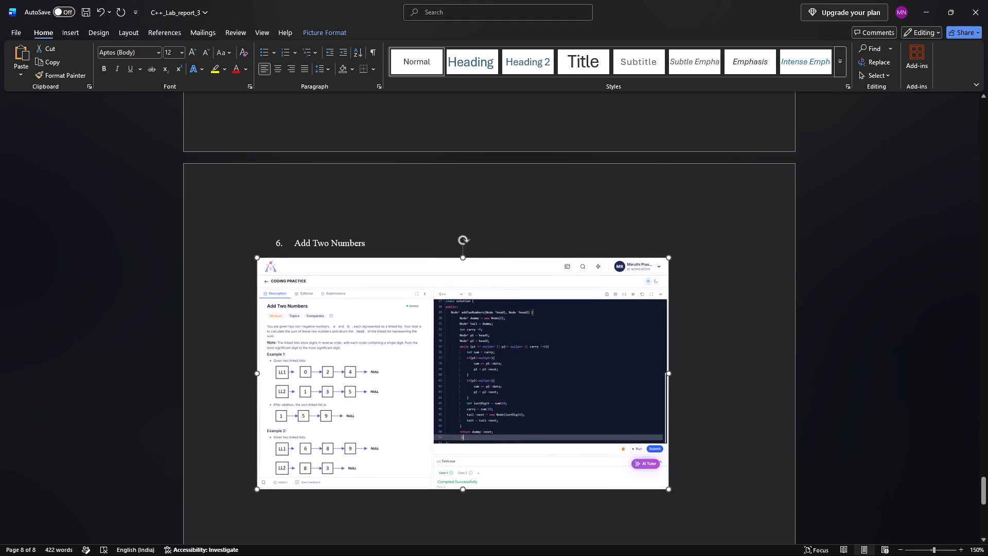
pyautogui.moveTo(311, 485); pyautogui.dragTo(471, 431)
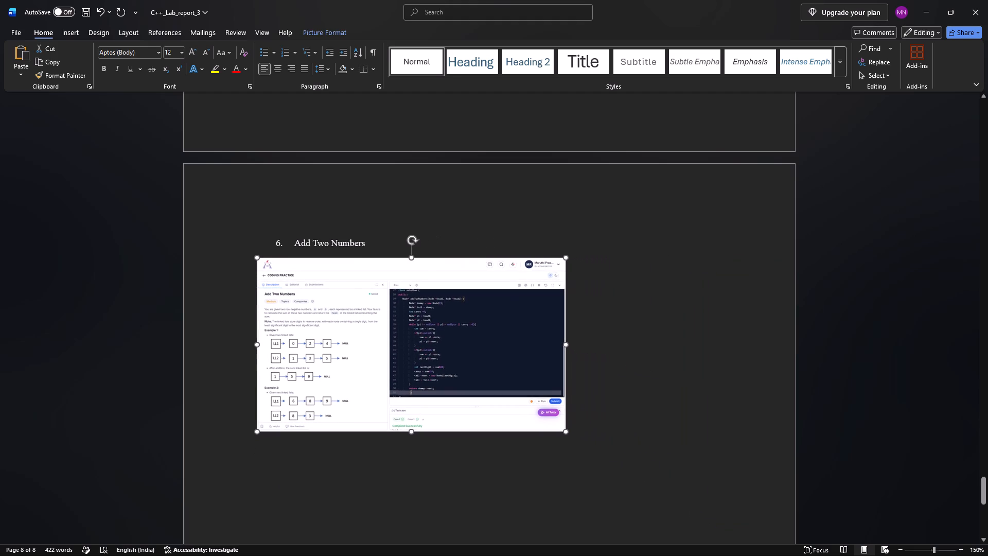
pyautogui.click(596, 428)
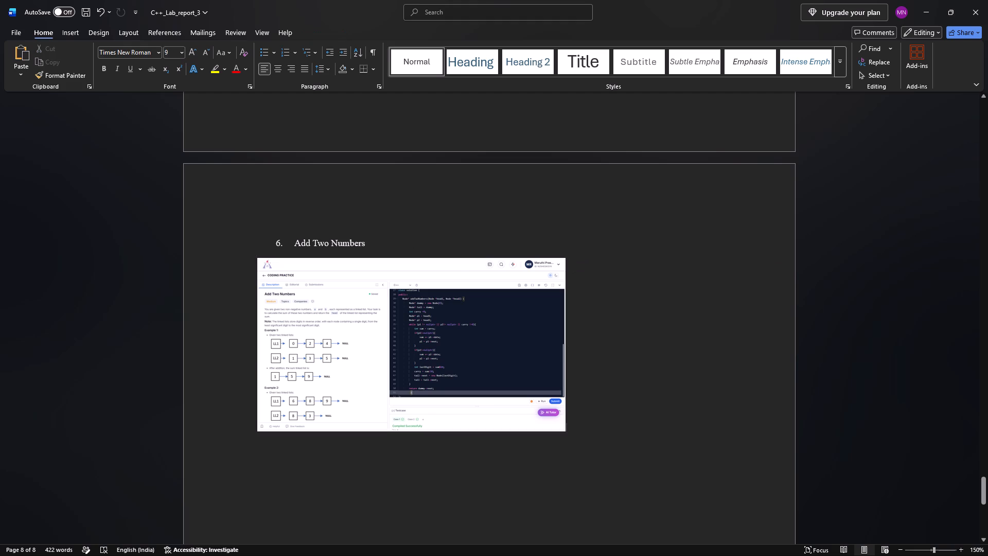
# Switch to Chrome, enlarge the Testcase area and snip the region showing Case 1's input, your output and the expected output.
pyautogui.hotkey('alt', 'Tab')
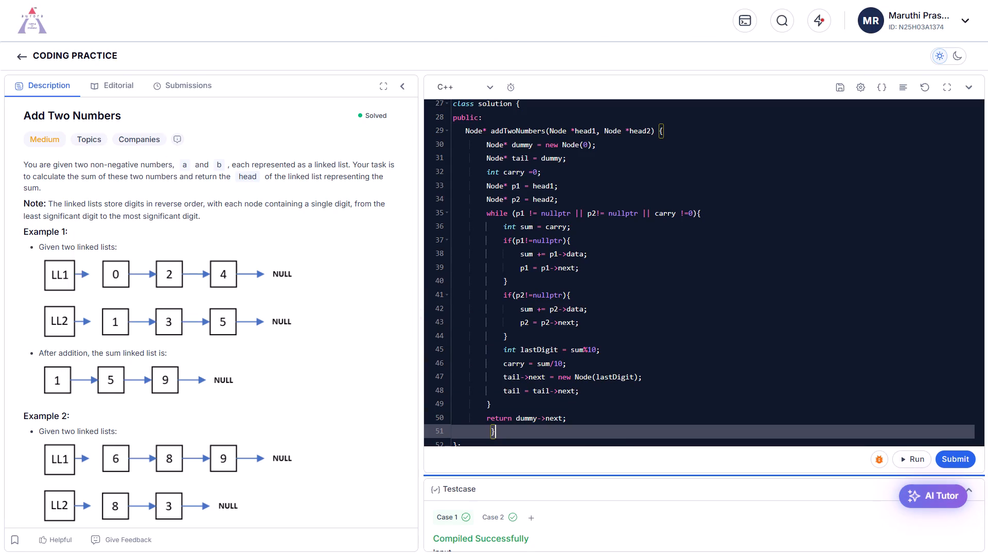
pyautogui.moveTo(612, 476); pyautogui.dragTo(665, 260, button='right')
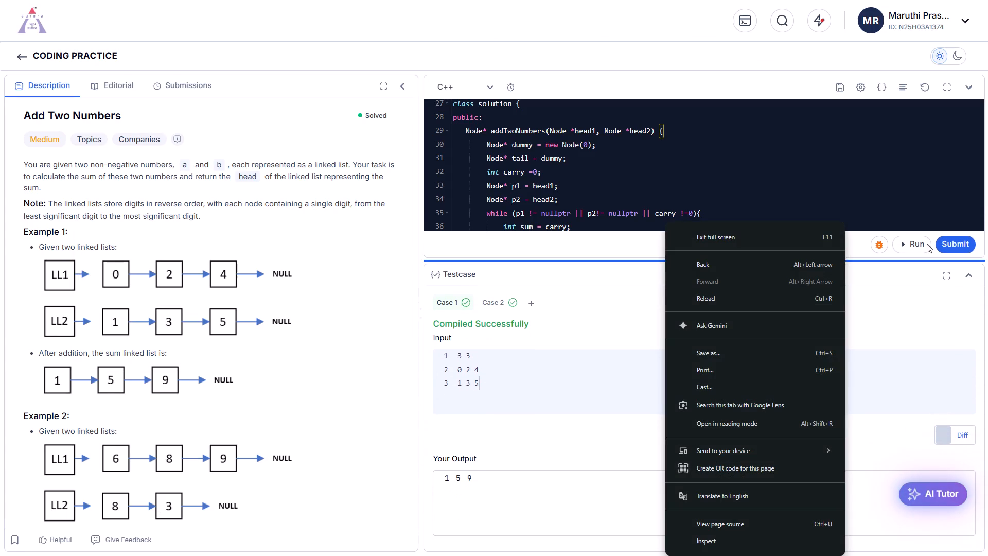
pyautogui.click(629, 345)
pyautogui.press('Print')
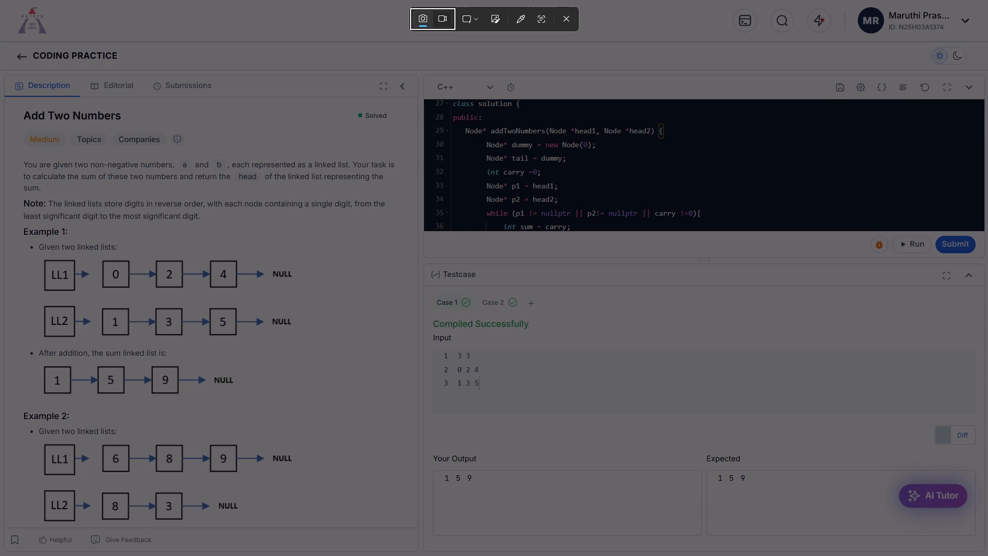
pyautogui.moveTo(431, 268); pyautogui.dragTo(734, 516)
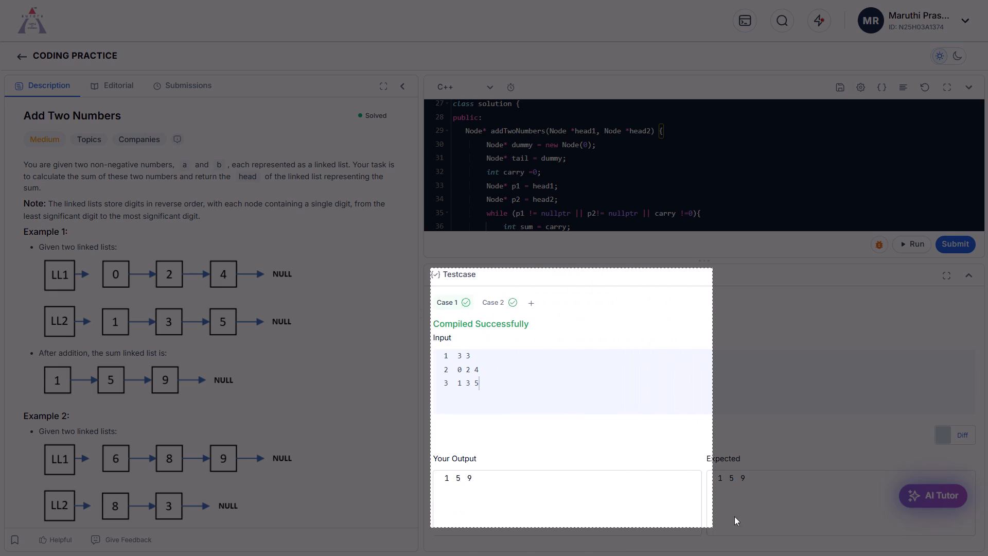
pyautogui.moveTo(734, 516); pyautogui.dragTo(747, 485)
# Switch to Word, paste the testcase snip after the problem-page screenshot and shrink it to about a third of the text width.
pyautogui.hotkey('alt', 'Tab')
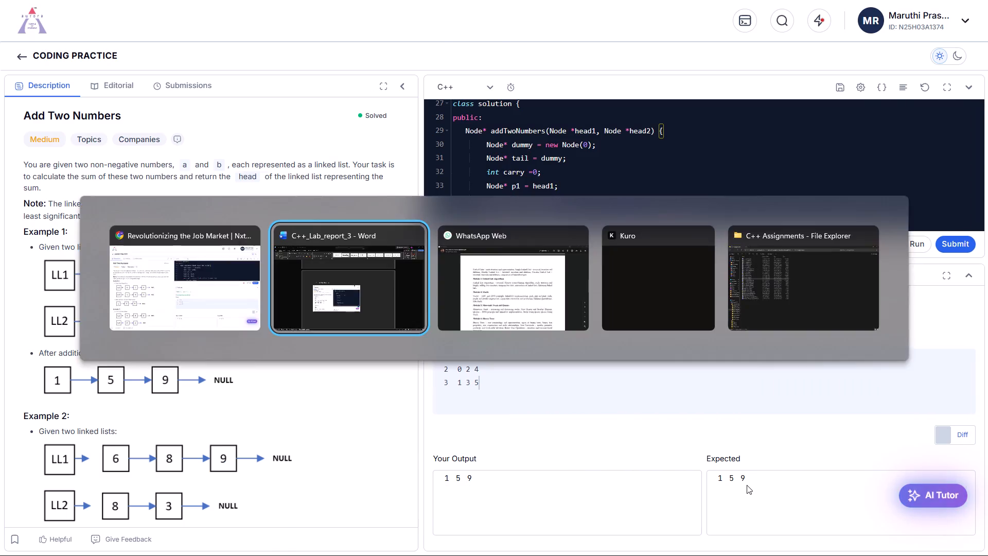
pyautogui.hotkey('ctrl', 'v')
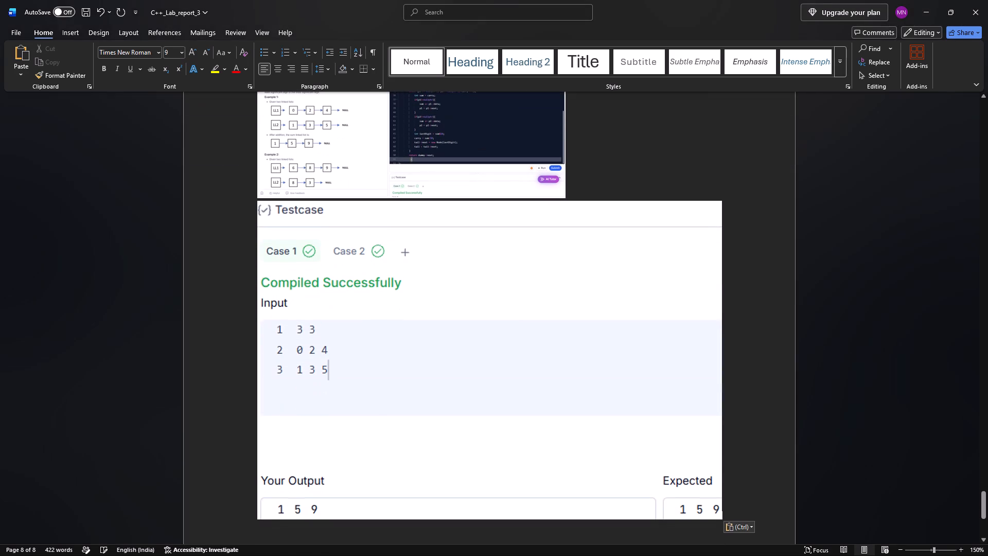
pyautogui.click(549, 488)
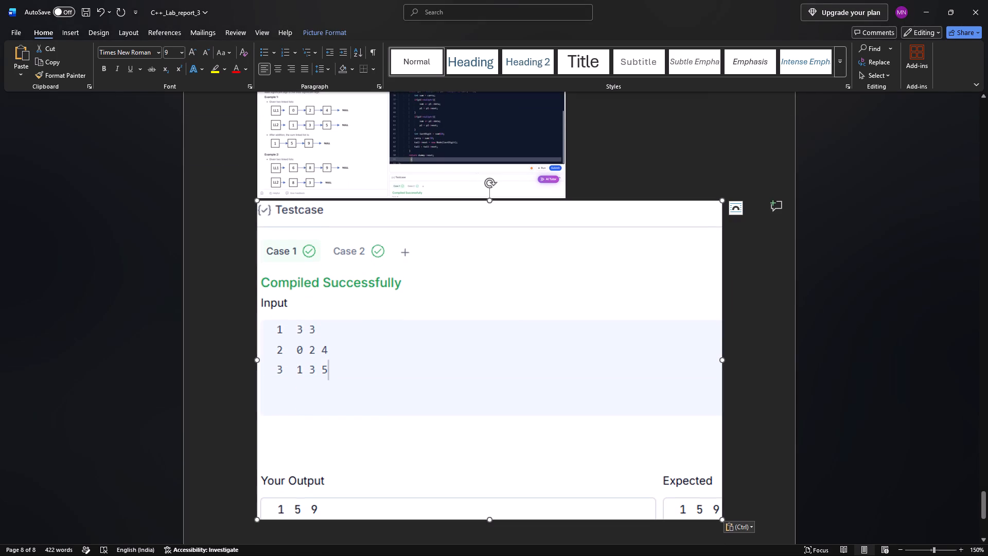
pyautogui.moveTo(257, 520); pyautogui.dragTo(587, 309)
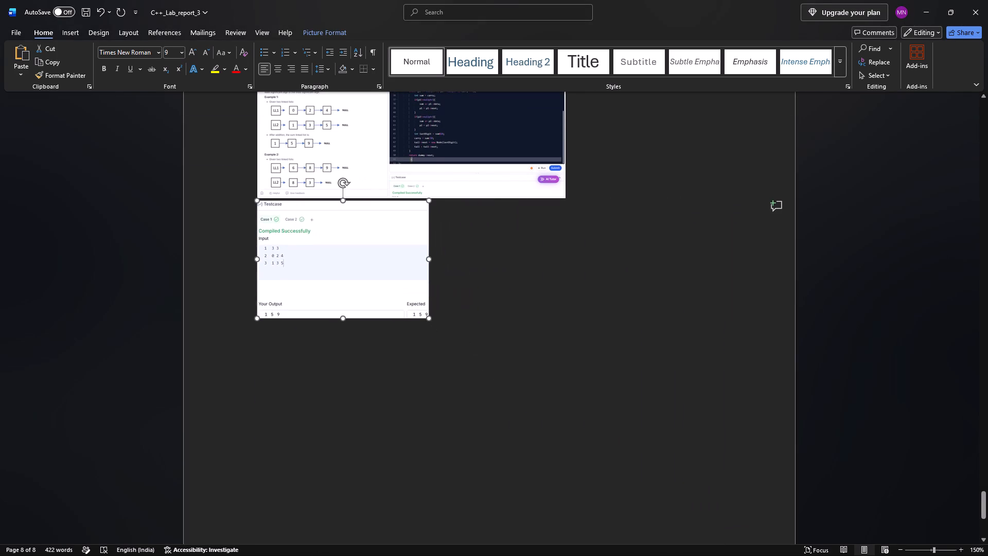
pyautogui.moveTo(587, 309); pyautogui.dragTo(587, 307)
# Adjust the problem-page screenshot's size so the testcase image fits beside it on the same line.
pyautogui.scroll(1, 514, 201)
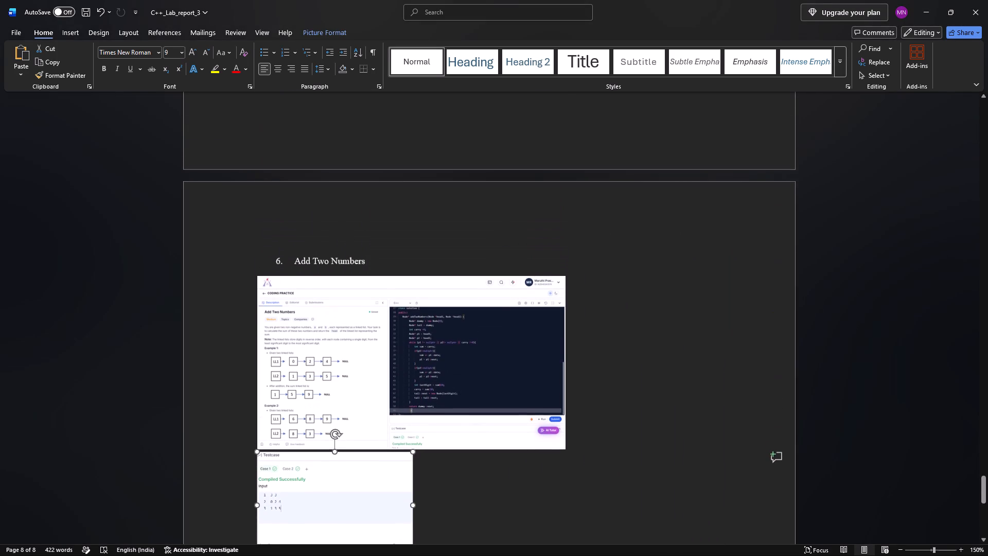
pyautogui.scroll(1, 514, 201)
pyautogui.click(366, 369)
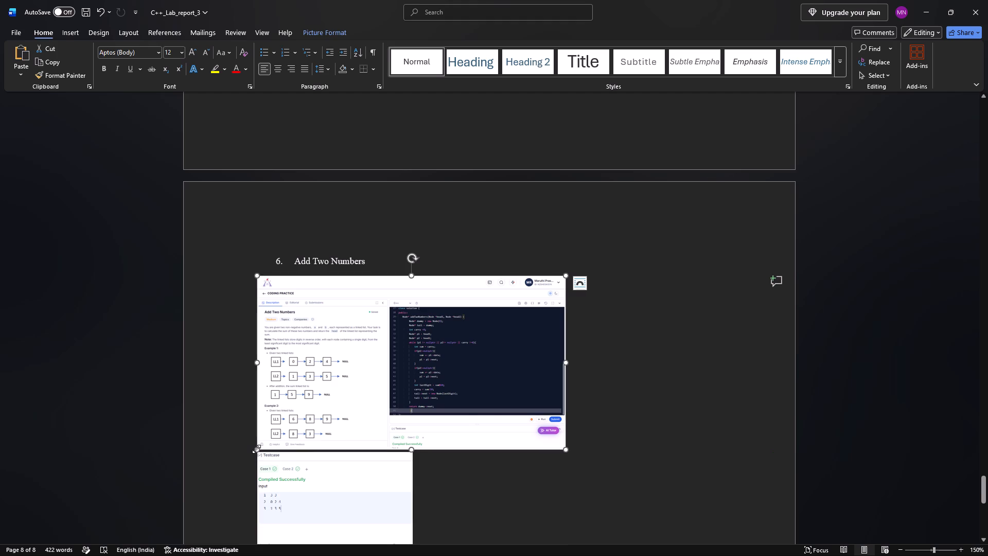
pyautogui.moveTo(256, 449); pyautogui.dragTo(280, 434)
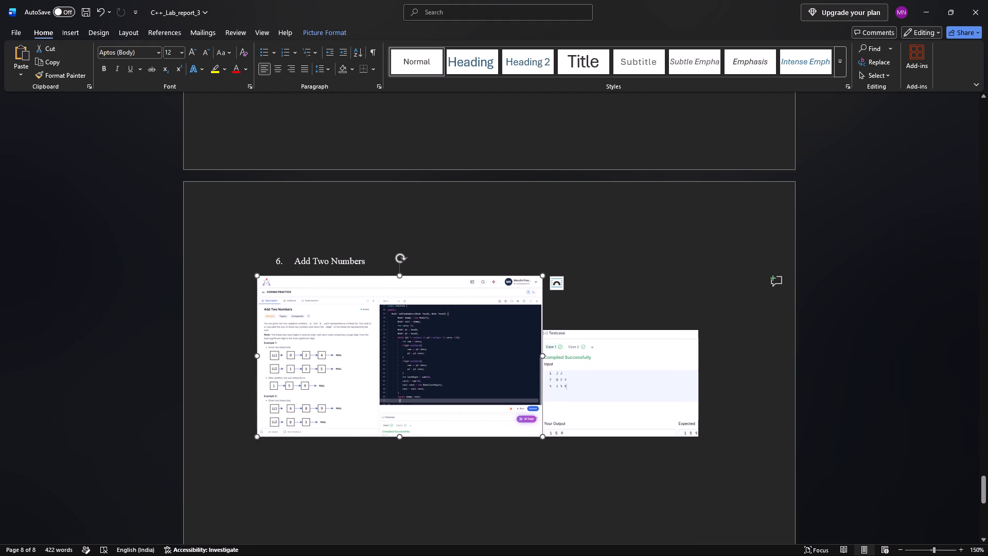
pyautogui.moveTo(542, 433); pyautogui.dragTo(548, 437)
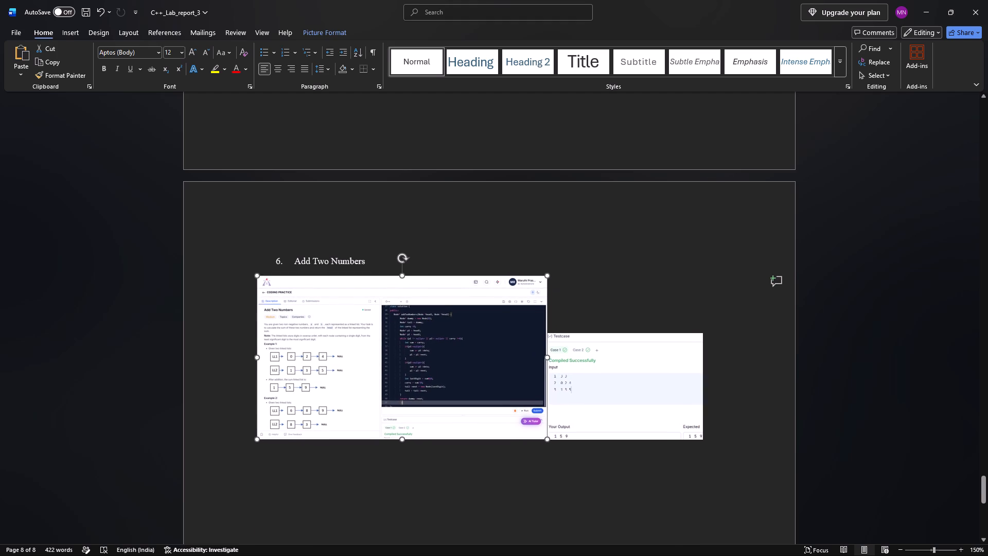
pyautogui.moveTo(548, 437); pyautogui.dragTo(570, 443)
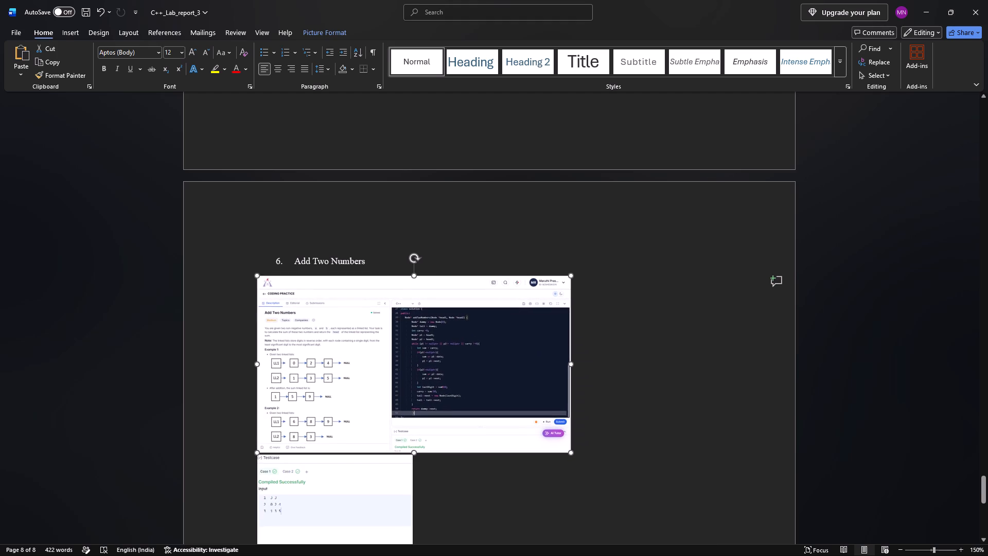
pyautogui.moveTo(570, 443); pyautogui.dragTo(565, 440)
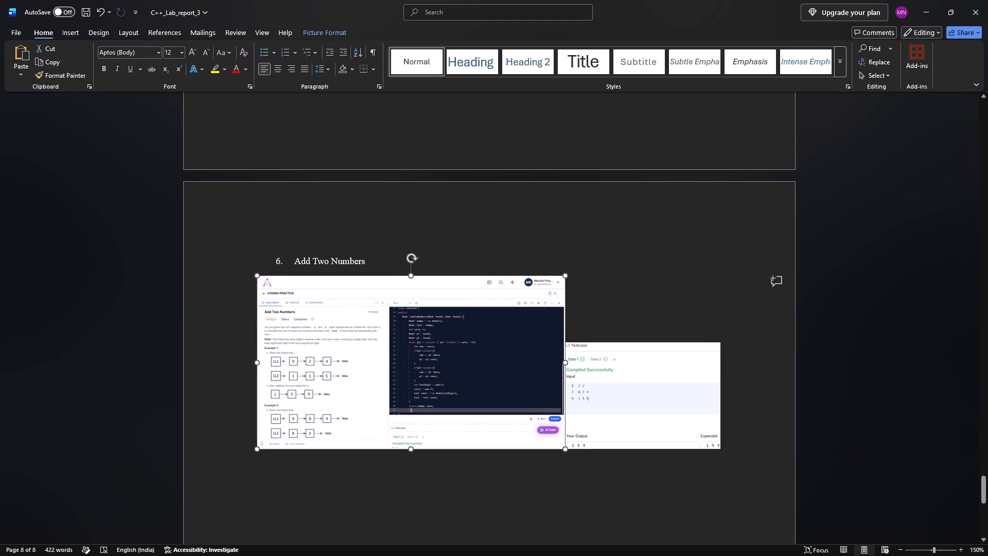
# Add a "CODE :" line below the two Add Two Numbers images and start a new line under it.
pyautogui.click(731, 450)
pyautogui.press('Return')
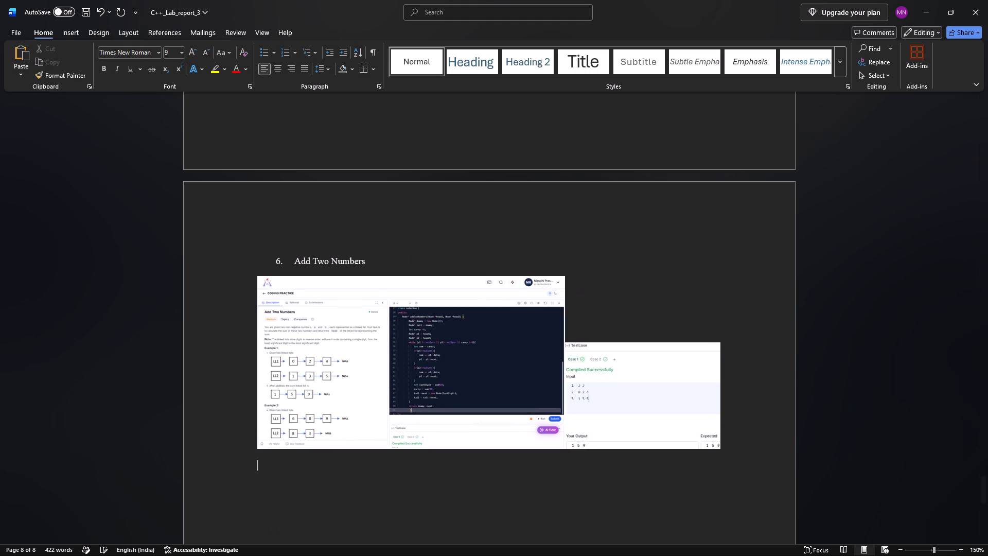
pyautogui.write('Co')
pyautogui.press('BackSpace')
pyautogui.write('ODE')
pyautogui.press('space')
pyautogui.hotkey('shift', ':')
pyautogui.press('Return')
# Copy the whole solution class from the Chrome code editor and paste it under "CODE :" in the Word report.
pyautogui.hotkey('alt', 'Tab')
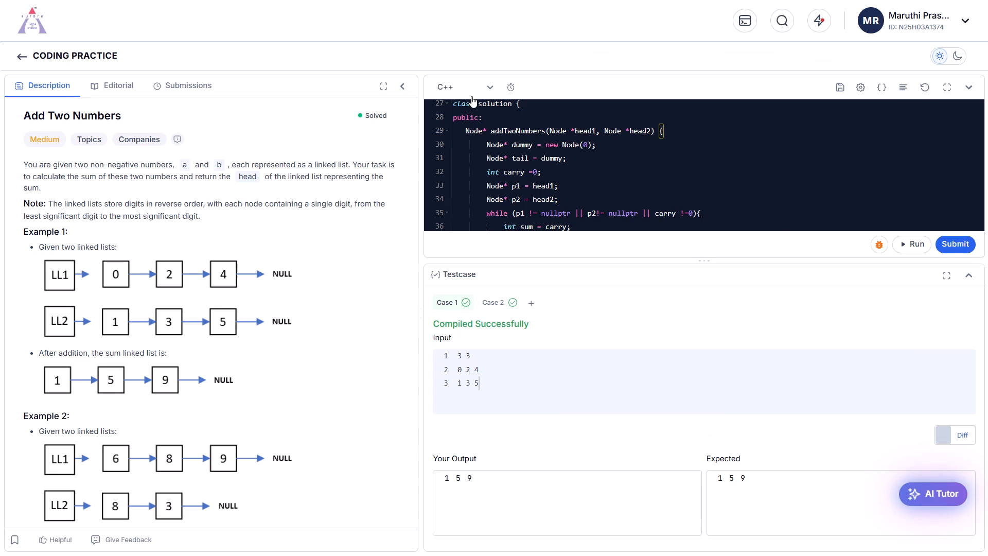
pyautogui.click(446, 105)
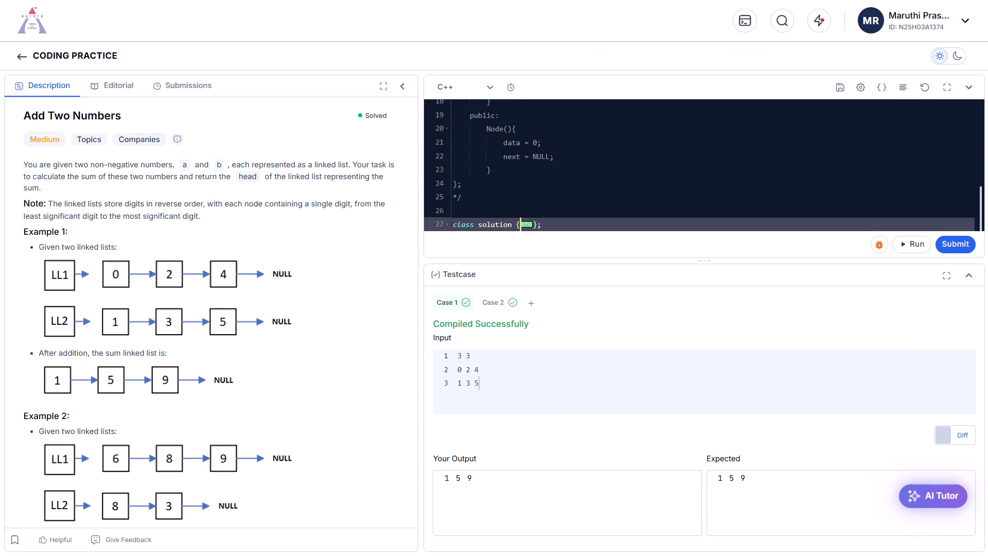
pyautogui.moveTo(454, 223); pyautogui.dragTo(621, 224)
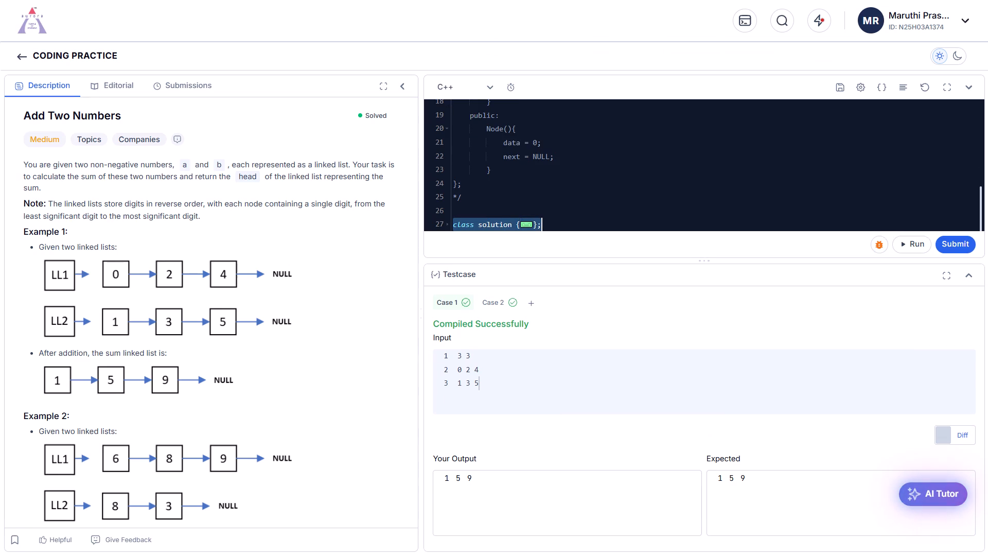
pyautogui.hotkey('ctrl', 'c')
pyautogui.hotkey('alt', 'Tab')
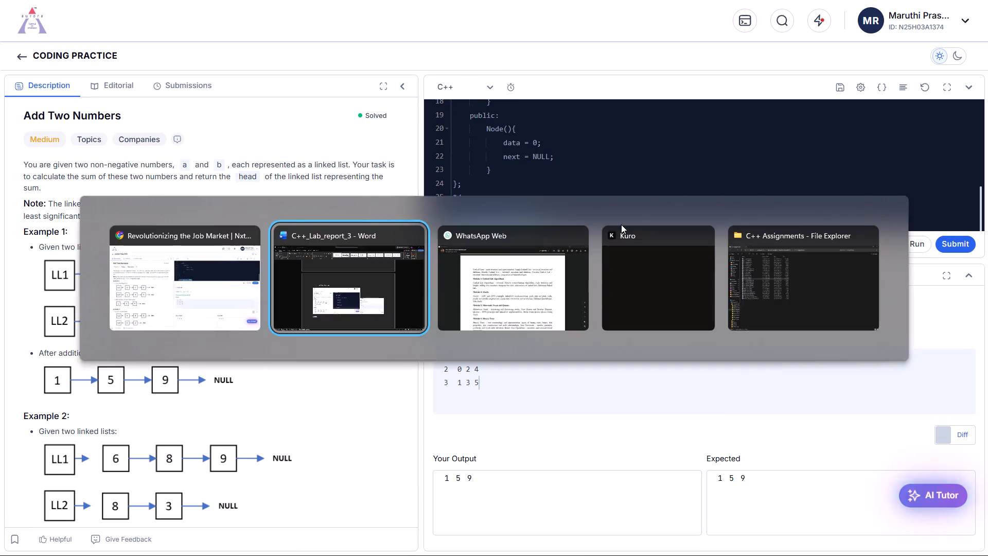
pyautogui.hotkey('ctrl', 'v')
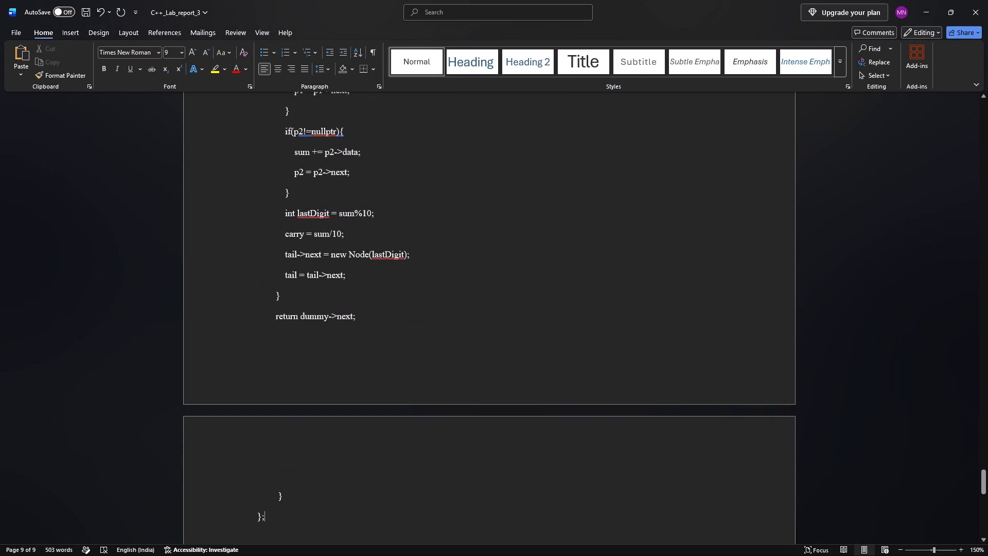
# Select the whole pasted Add Two Numbers code, try font size 9.5, and settle on 8.5.
pyautogui.scroll(2, 474, 267)
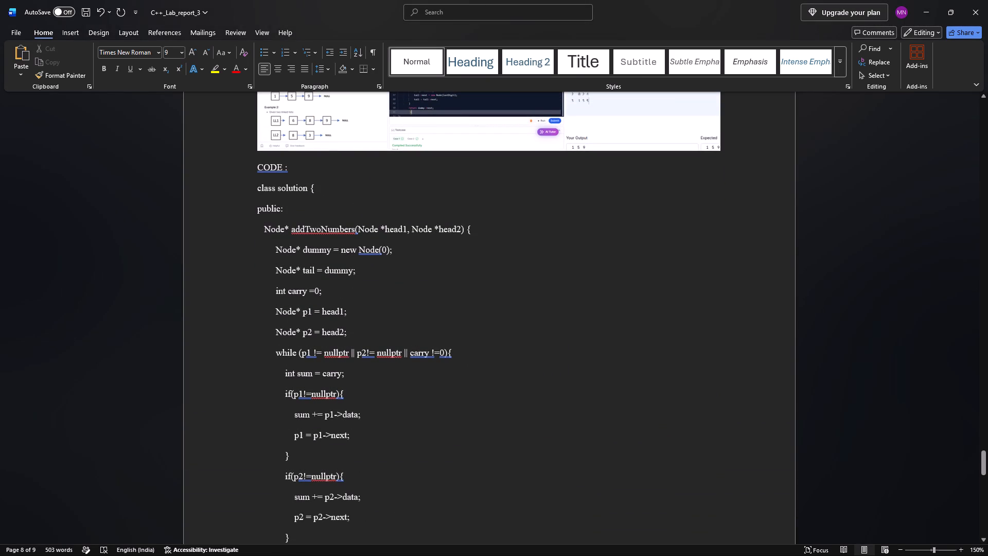
pyautogui.click(292, 170)
pyautogui.moveTo(256, 190); pyautogui.dragTo(362, 533)
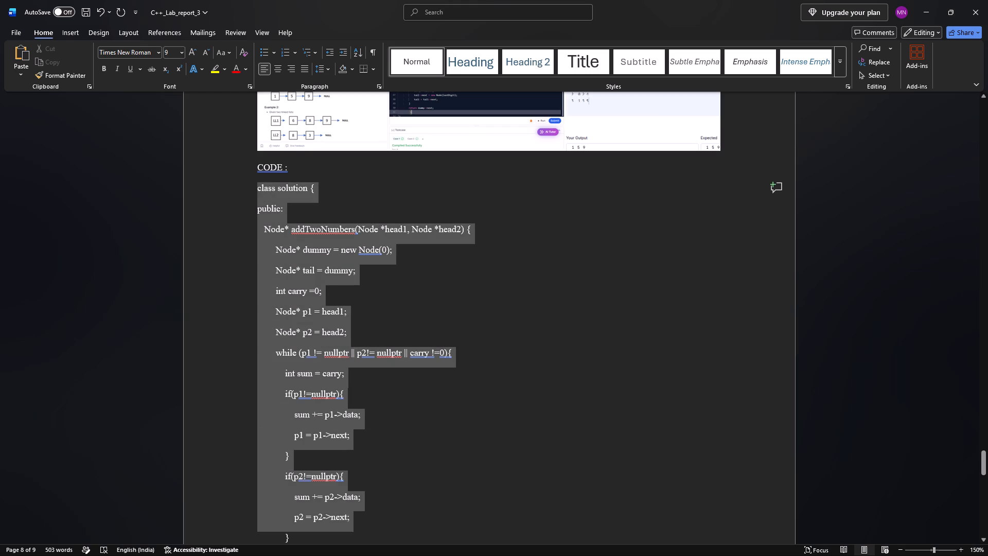
pyautogui.moveTo(362, 533); pyautogui.dragTo(306, 464)
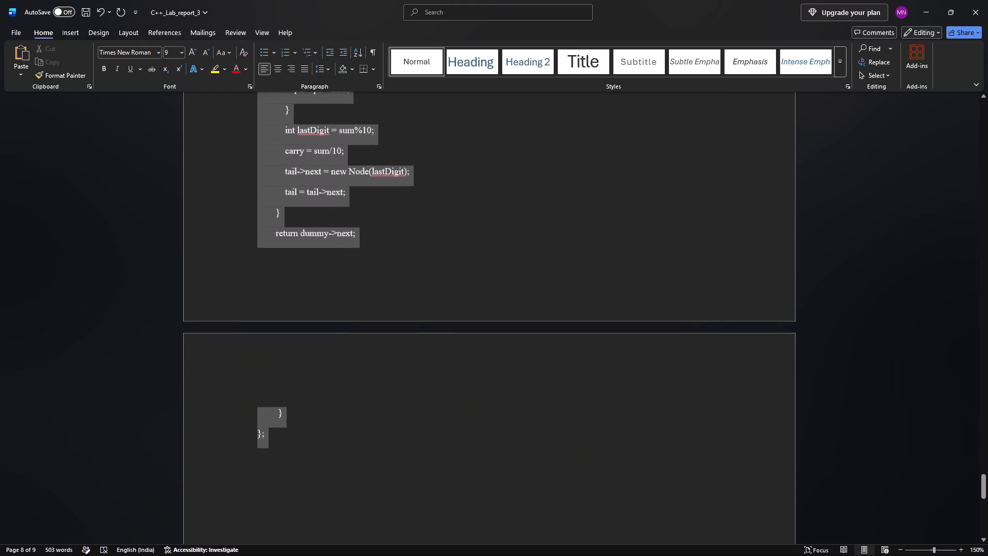
pyautogui.moveTo(306, 464); pyautogui.dragTo(301, 440)
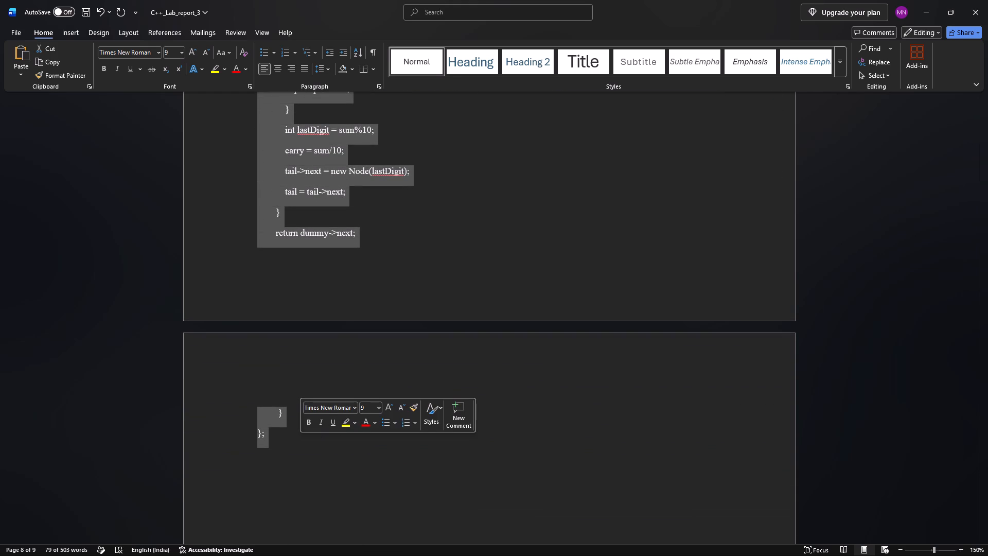
pyautogui.click(367, 405)
pyautogui.write('9.5')
pyautogui.press('Return')
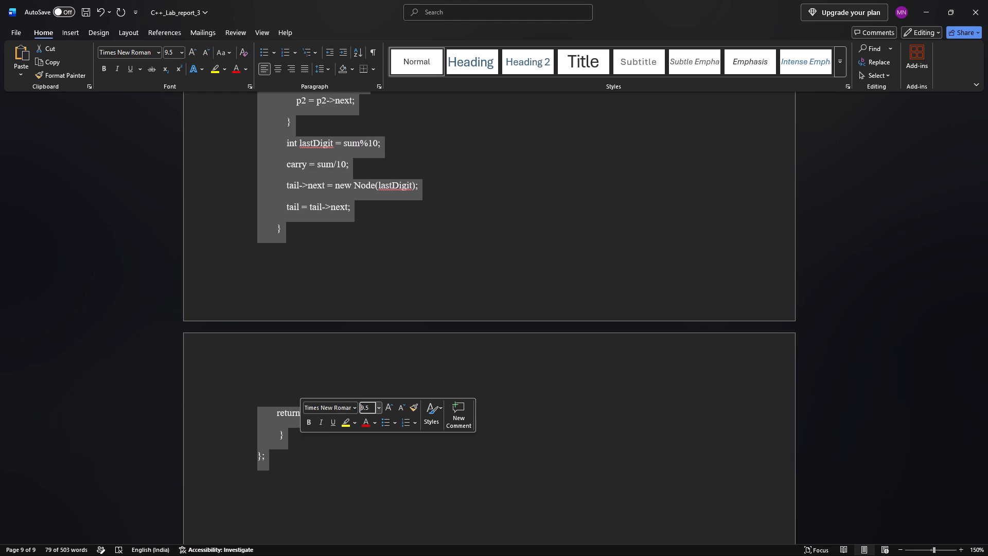
pyautogui.press('Delete')
pyautogui.press('Delete')
pyautogui.press('Delete')
pyautogui.write('8.5')
pyautogui.press('Return')
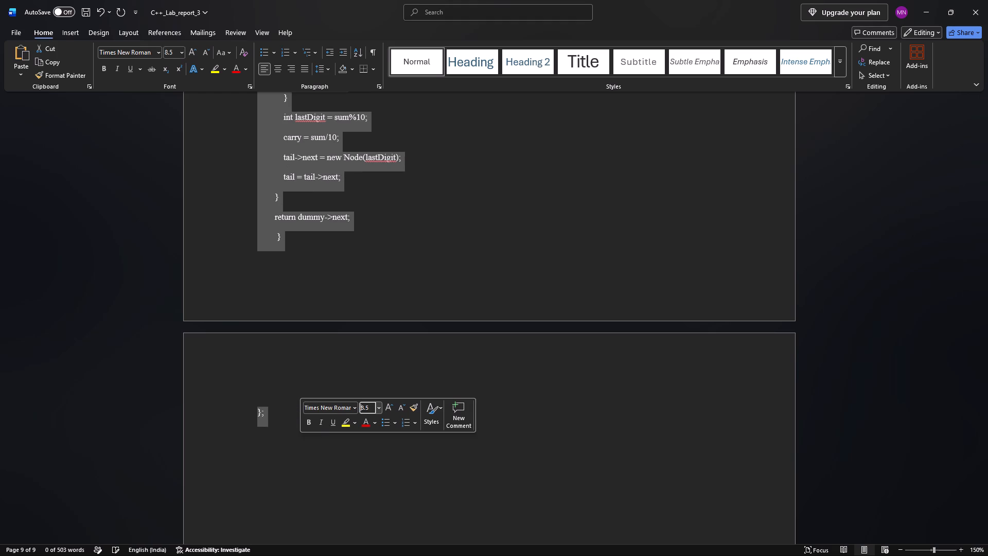
# Join the code's final closing brace and semicolon onto the line of the closing brace before it.
pyautogui.click(304, 241)
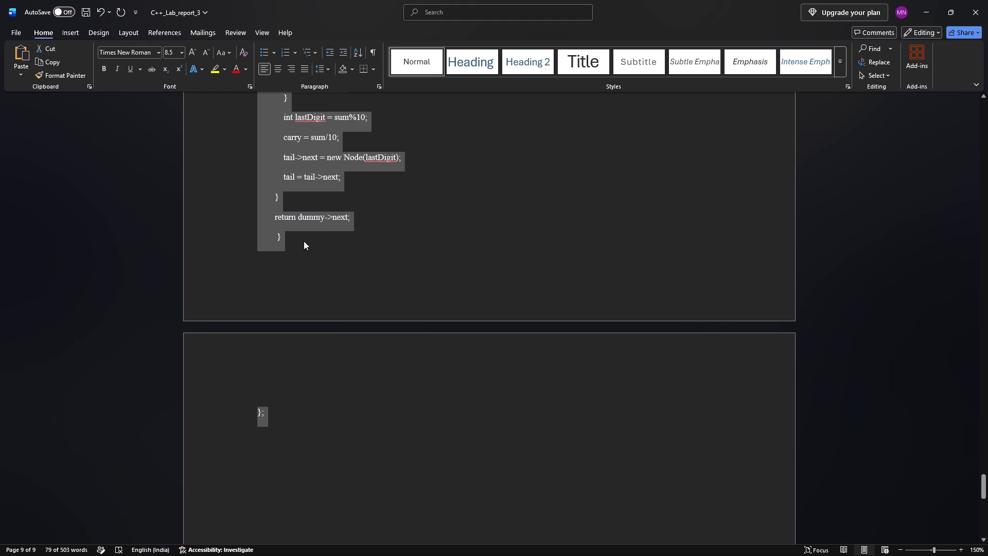
pyautogui.press('Delete')
pyautogui.scroll(-1, 304, 241)
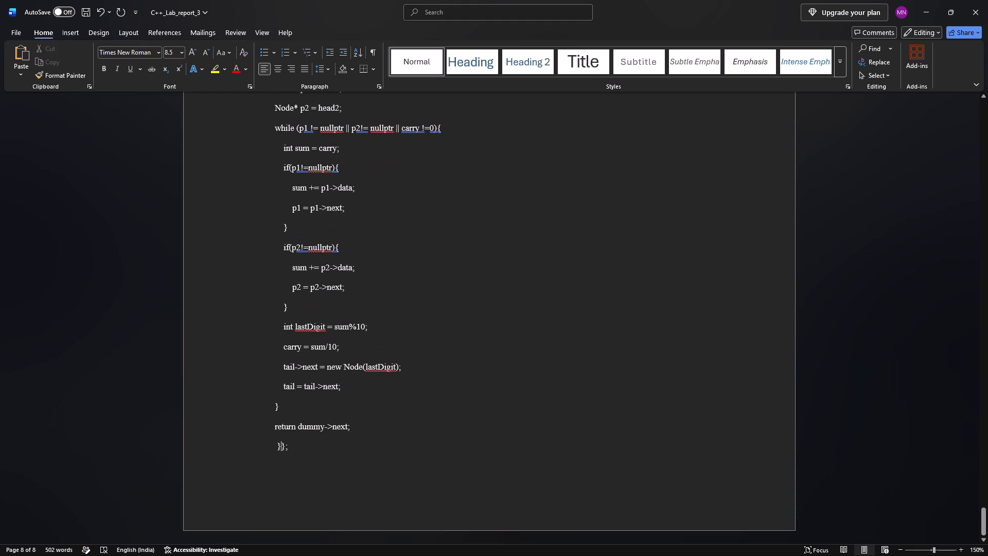
pyautogui.scroll(-1, 304, 241)
# Start a new line after the end of the Add Two Numbers code and begin numbered item 7 there.
pyautogui.click(314, 450)
pyautogui.press('Return')
pyautogui.scroll(8, 314, 450)
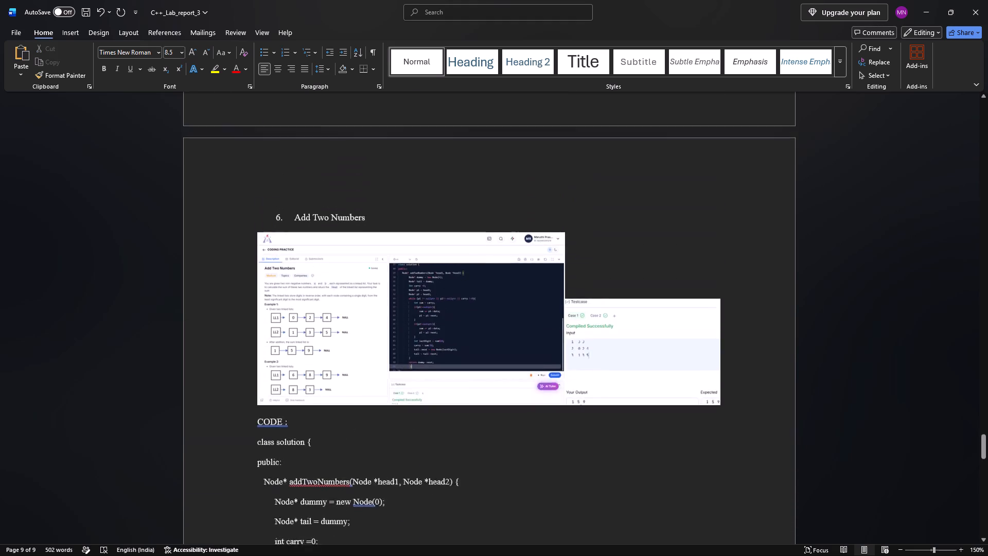
pyautogui.scroll(19, 314, 450)
pyautogui.scroll(-6, 314, 450)
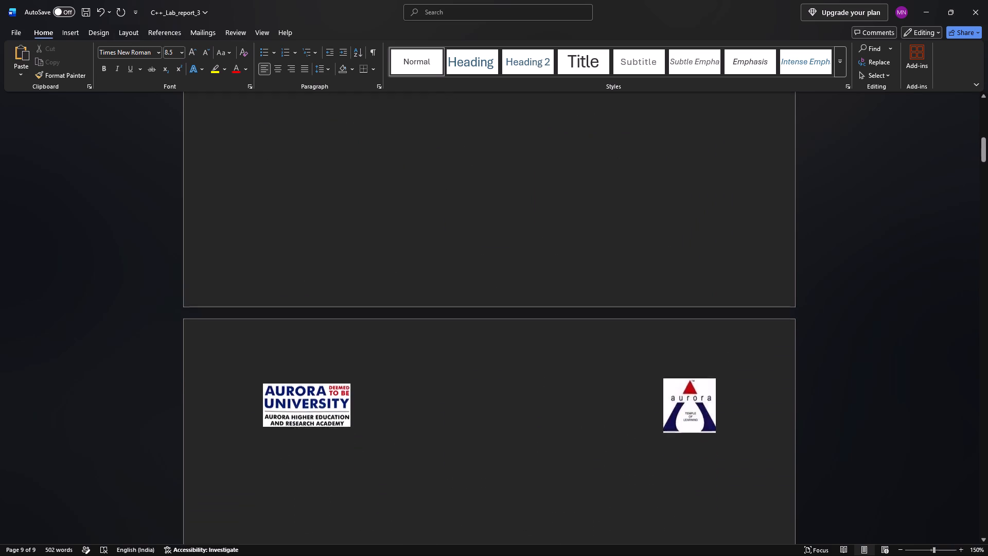
pyautogui.scroll(-20, 314, 450)
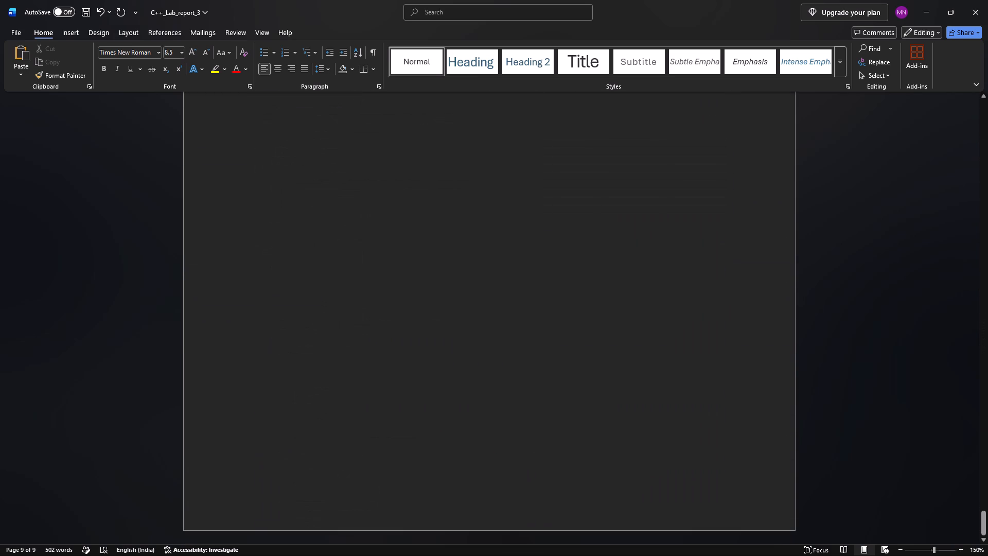
pyautogui.scroll(-1, 314, 450)
pyautogui.click(385, 285)
pyautogui.scroll(6, 385, 285)
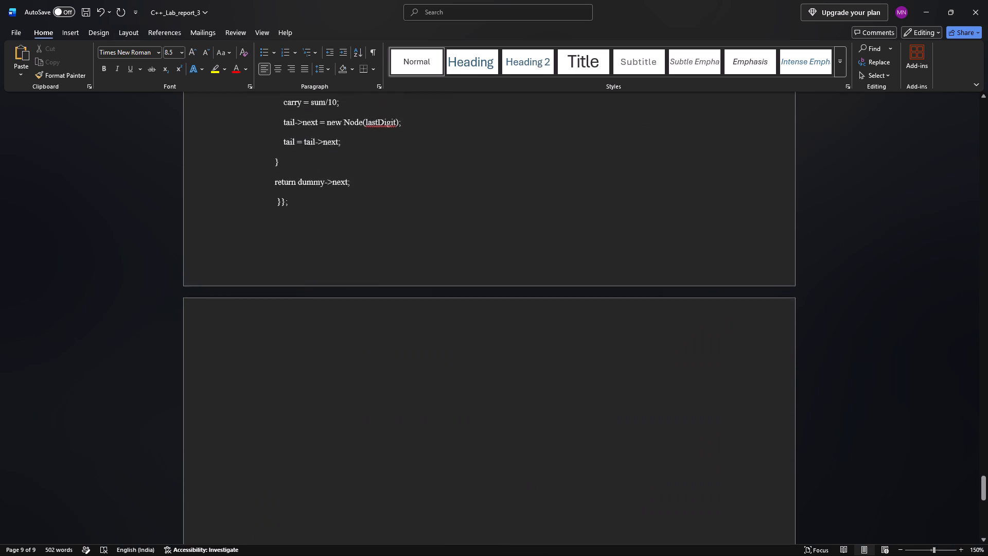
pyautogui.scroll(1, 385, 285)
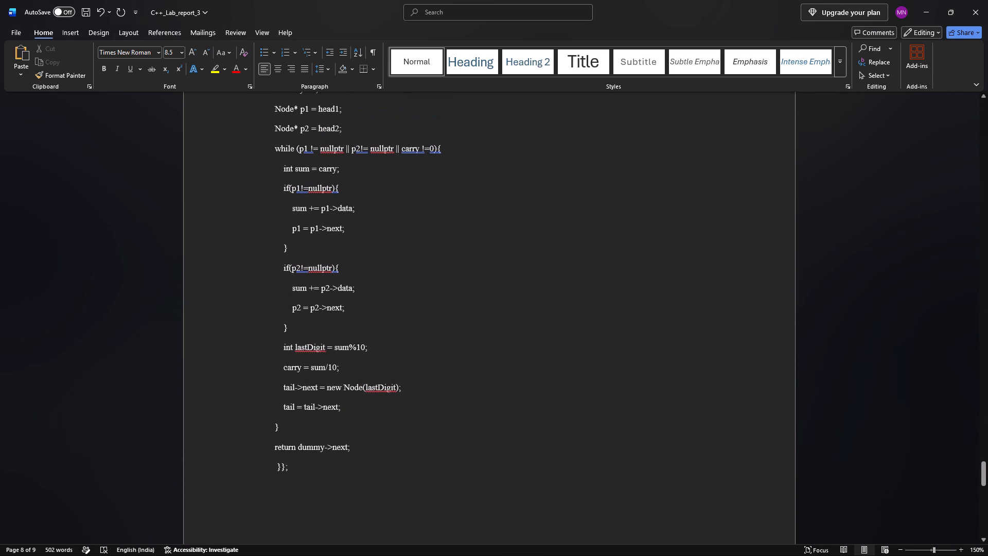
pyautogui.click(365, 320)
pyautogui.scroll(-3, 365, 320)
pyautogui.press('Down')
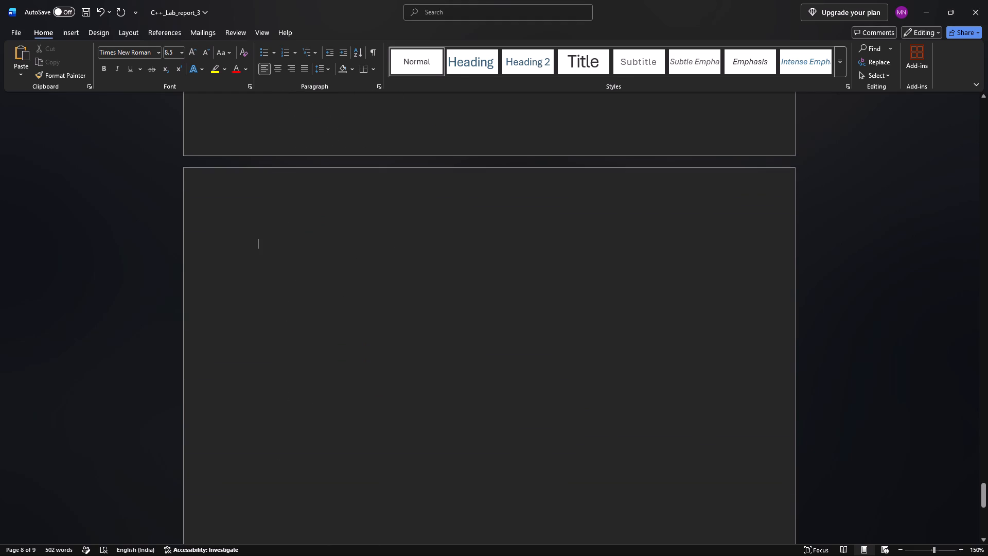
pyautogui.write('7.')
pyautogui.press('space')
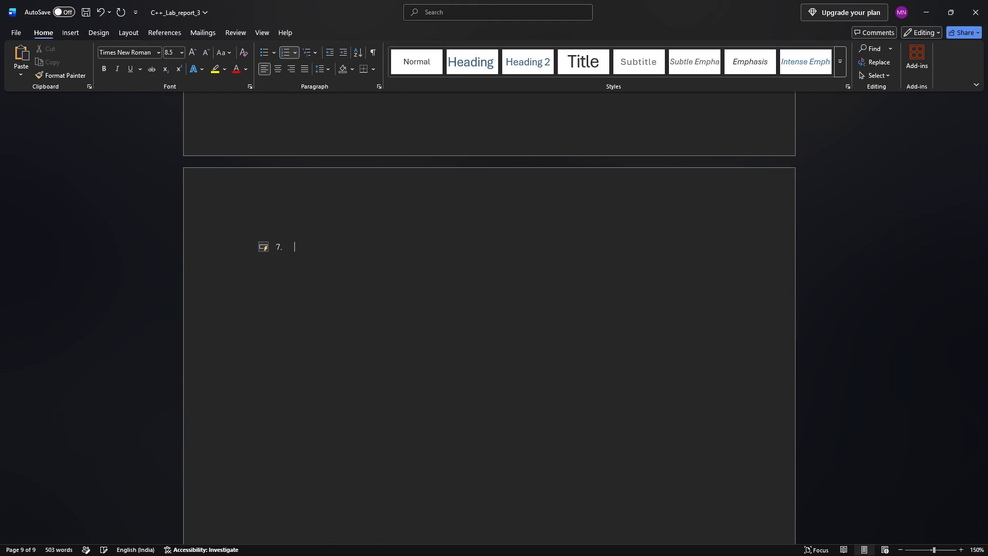
# Switch to Chrome, open the Adding N Numbers problem and run its saved solution on the testcases.
pyautogui.hotkey('alt', 'Tab')
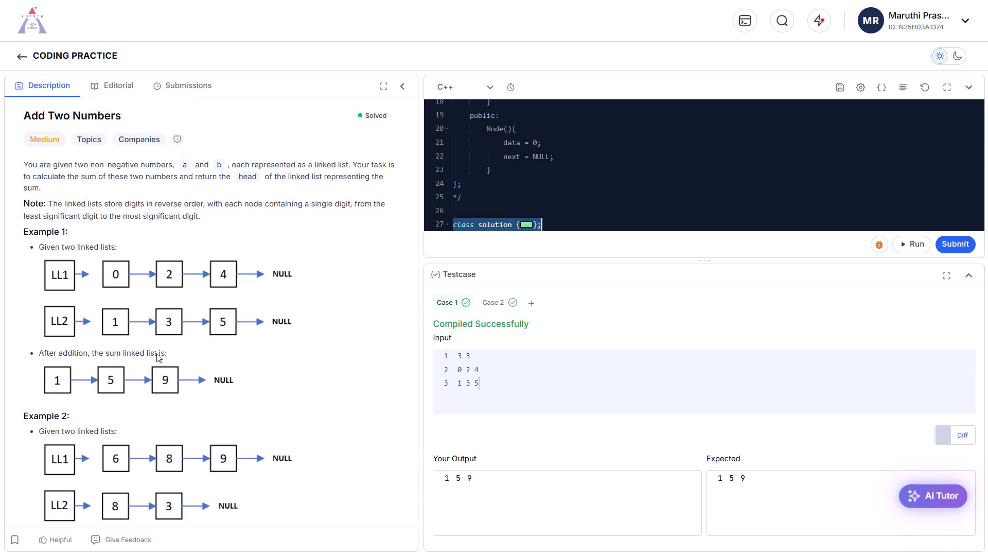
pyautogui.hscroll(8, 156, 353)
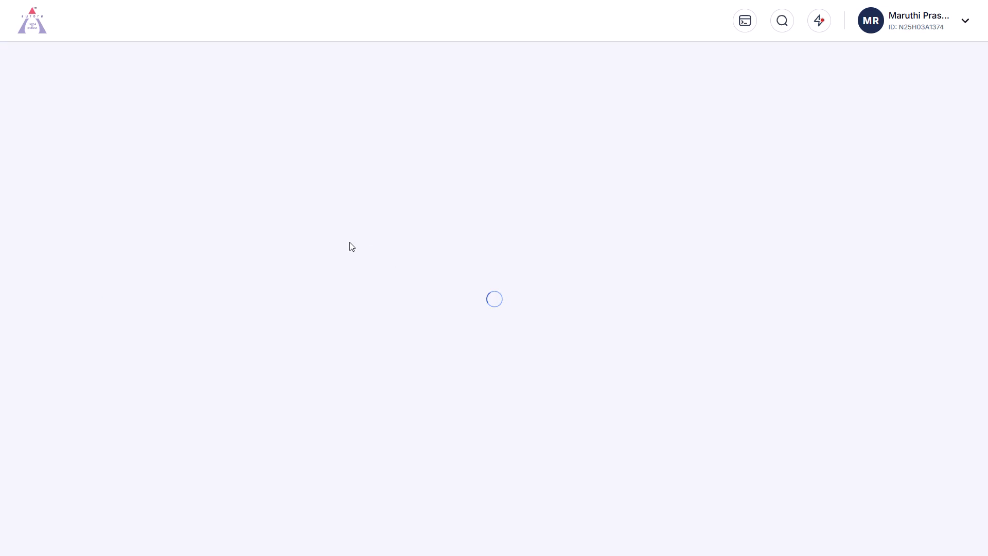
pyautogui.click(271, 202)
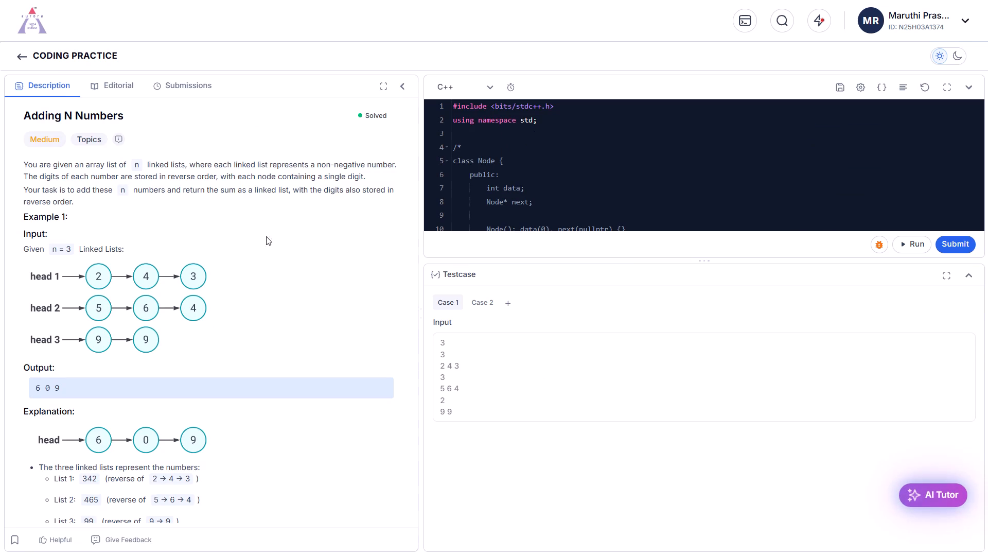
pyautogui.click(914, 244)
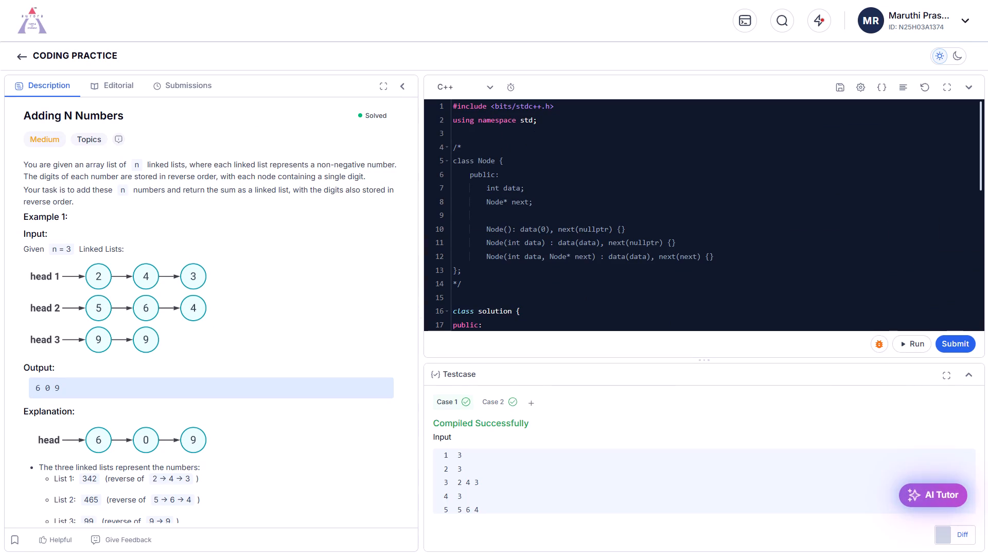
# Remove the empty last line after the end of the solution class in the code editor.
pyautogui.scroll(-4, 658, 300)
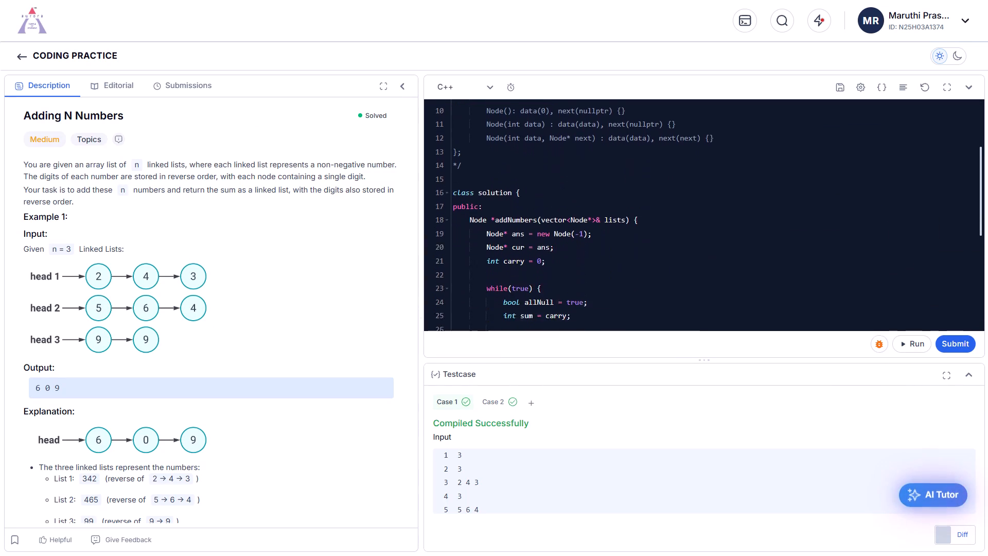
pyautogui.scroll(-8, 658, 300)
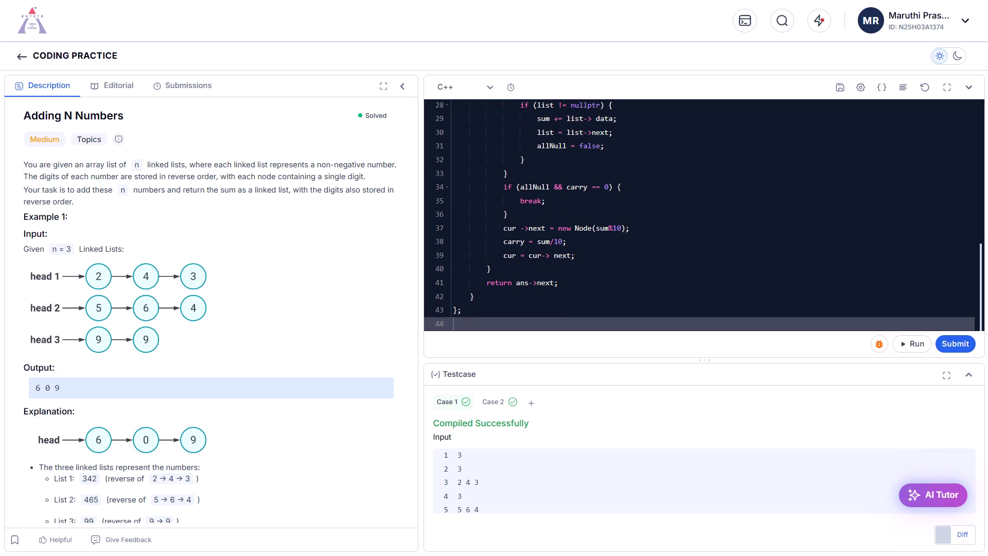
pyautogui.click(619, 312)
pyautogui.press('Delete')
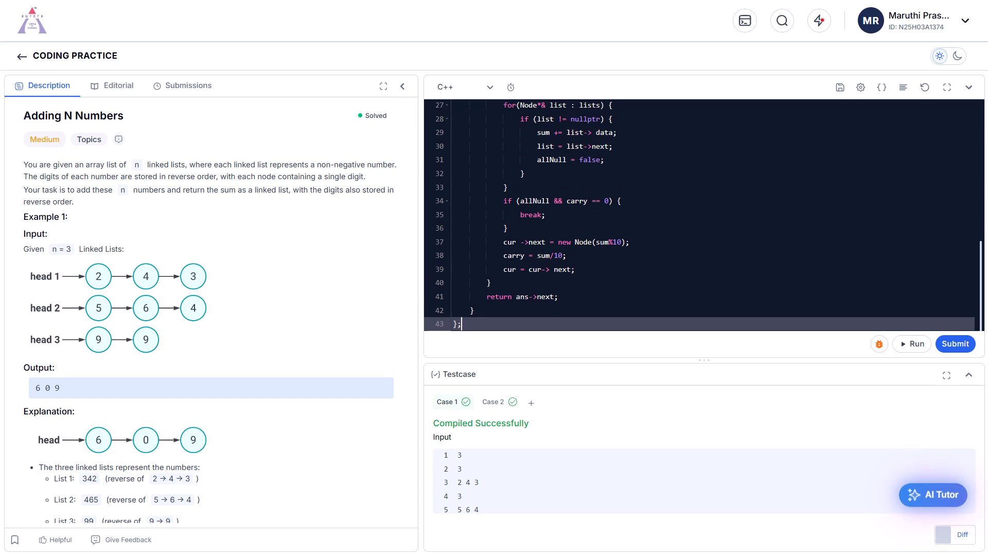
# Remove the opening brace of the 'if (allNull && carry == 0)' statement and pull 'break;' up onto the same line.
pyautogui.press('Up')
pyautogui.press('Up')
pyautogui.press('Up')
pyautogui.press('Up')
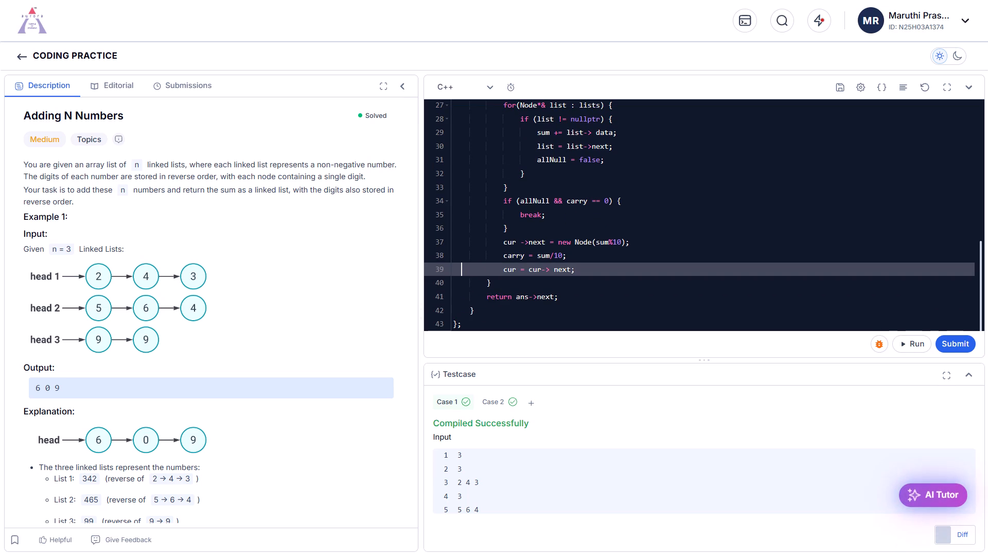
pyautogui.press('Up')
pyautogui.press('Up')
pyautogui.press('Up')
pyautogui.press('Up')
pyautogui.press('Up')
pyautogui.press('Up')
pyautogui.press('Up')
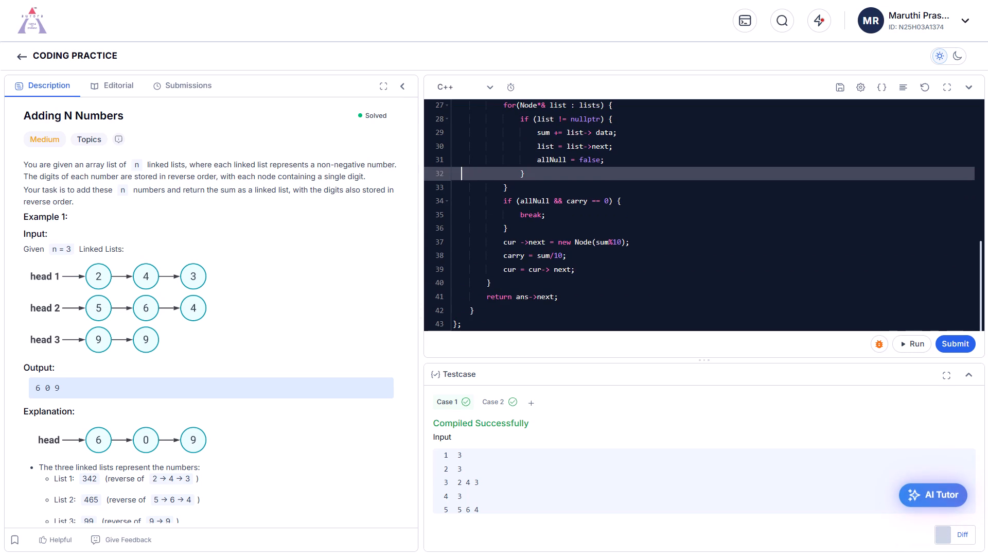
pyautogui.click(617, 202)
pyautogui.press('Delete')
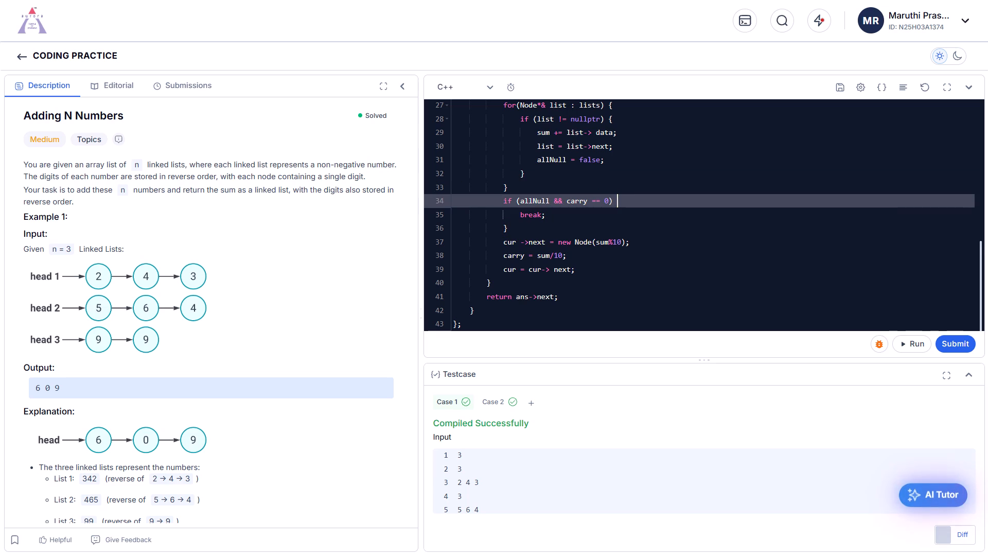
pyautogui.press('Delete')
pyautogui.press('Delete')
pyautogui.press('Delete')
pyautogui.press('Delete')
pyautogui.press('Delete')
pyautogui.press('Delete')
pyautogui.press('Delete')
pyautogui.press('Delete')
pyautogui.press('Delete')
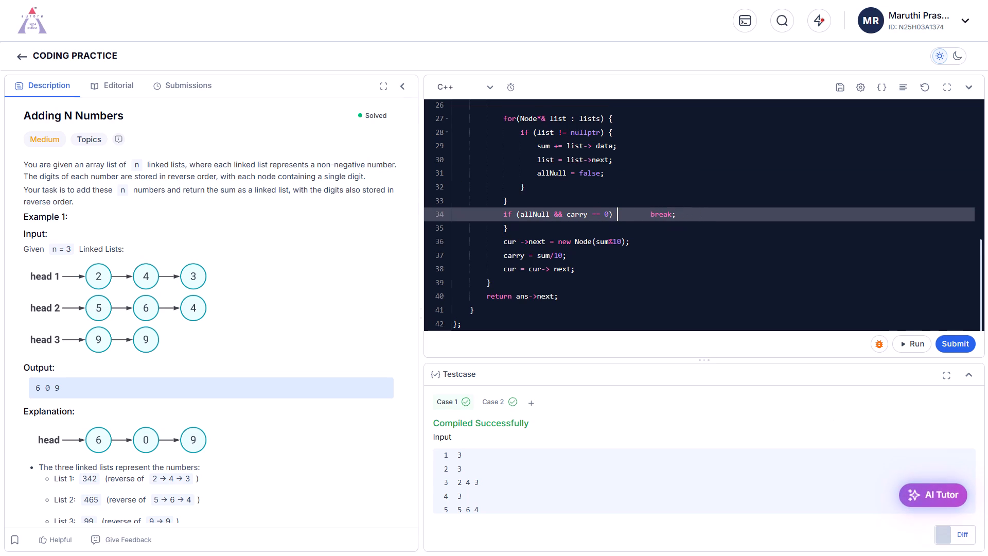
pyautogui.press('Delete')
pyautogui.press('Delete')
pyautogui.press('Delete')
pyautogui.press('Delete')
pyautogui.press('Delete')
pyautogui.press('Delete')
pyautogui.press('Delete')
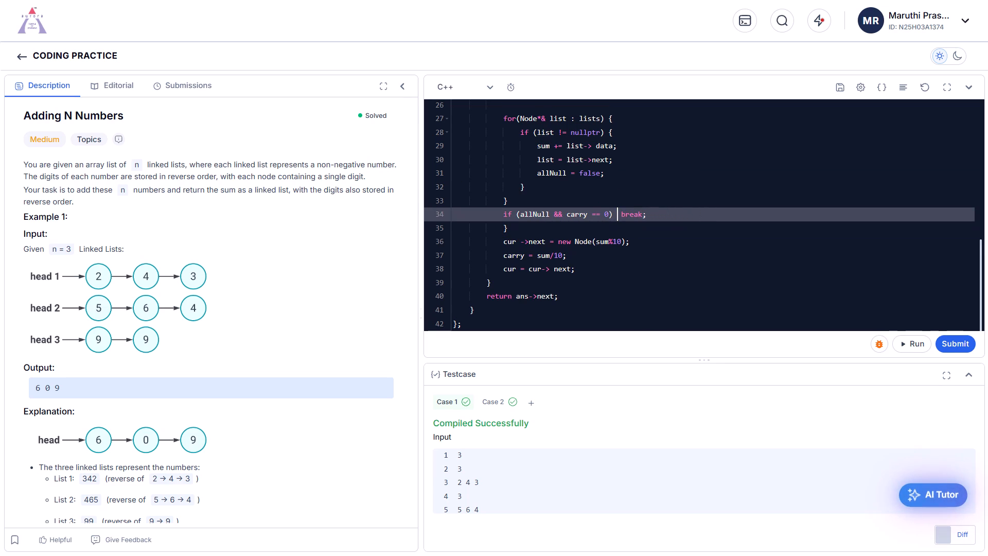
pyautogui.press('Delete')
# Delete the leftover closing brace and its line directly below the shortened 'if (allNull && carry == 0) break;' statement.
pyautogui.hotkey('ctrl', 'Right')
pyautogui.hotkey('ctrl', 'Right')
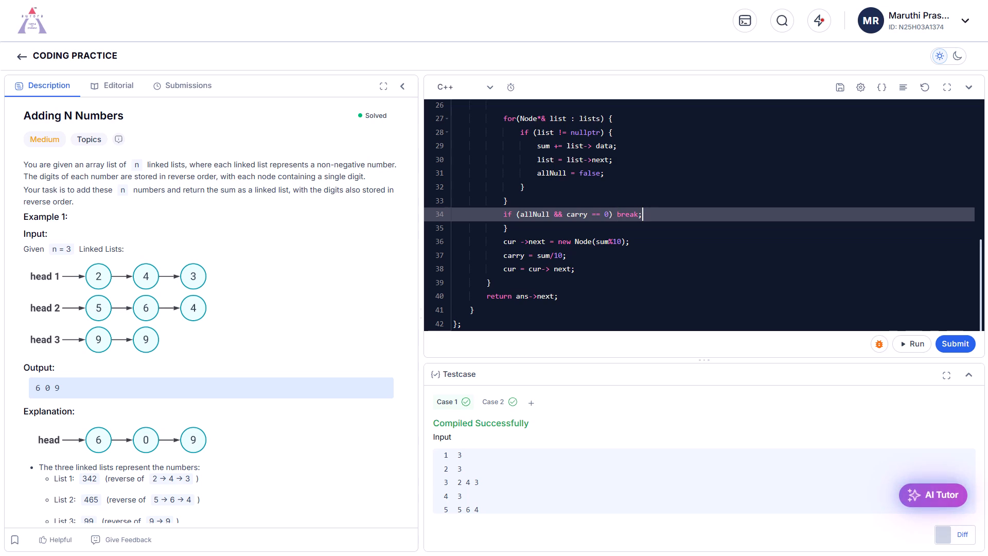
pyautogui.hotkey('ctrl', 'Delete')
pyautogui.press('Delete')
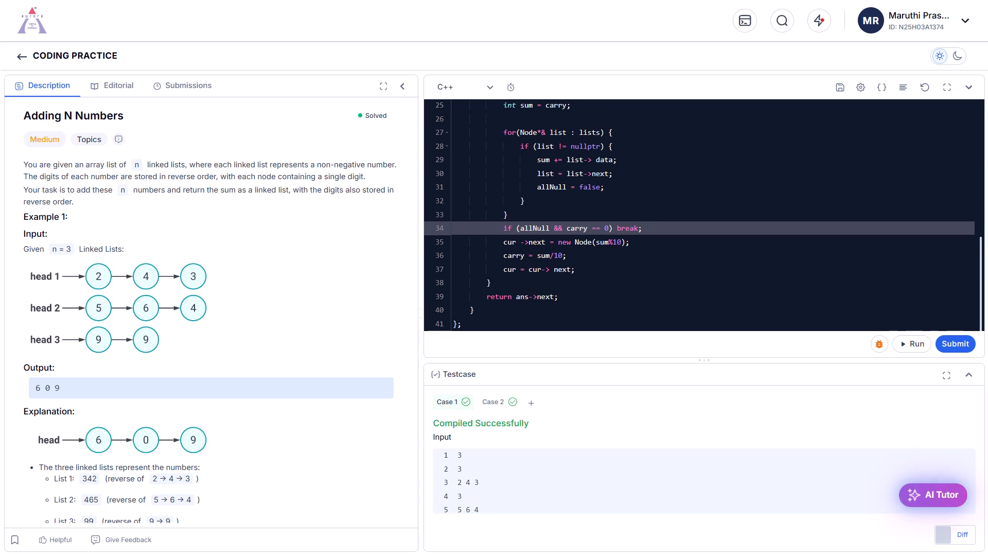
# Remove the blank line between 'int sum = carry;' and the for loop in the solution code.
pyautogui.scroll(1, 662, 214)
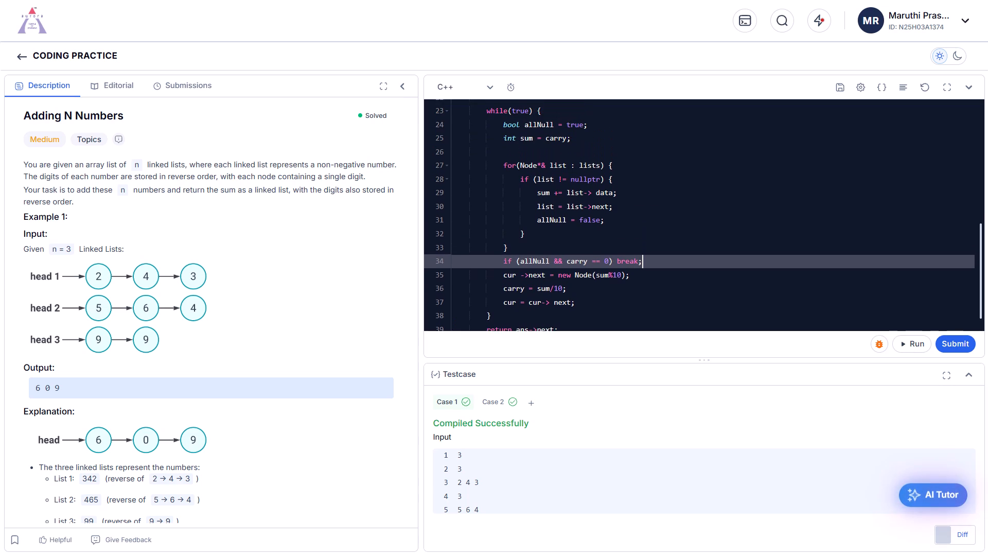
pyautogui.scroll(1, 662, 214)
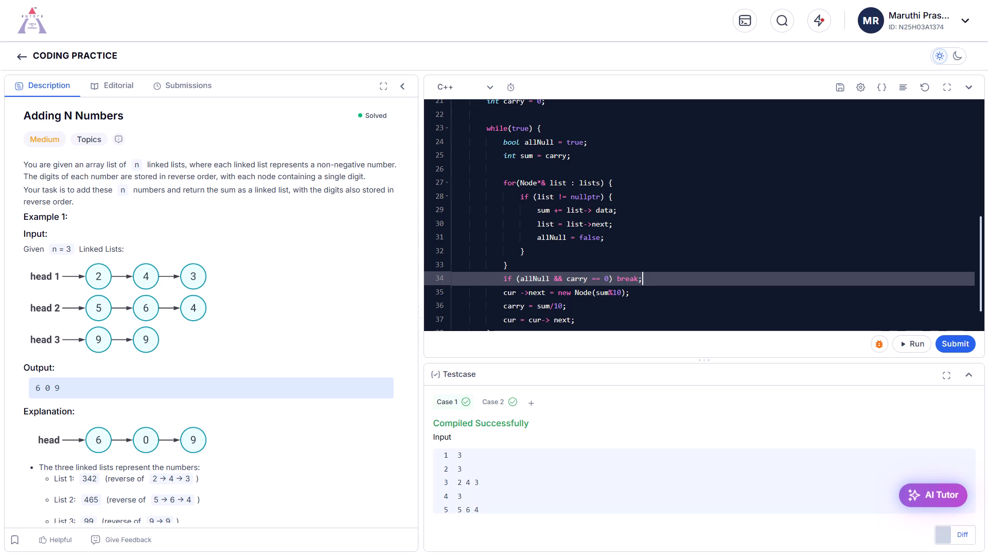
pyautogui.click(506, 170)
pyautogui.press('BackSpace')
pyautogui.press('BackSpace')
pyautogui.press('BackSpace')
pyautogui.press('BackSpace')
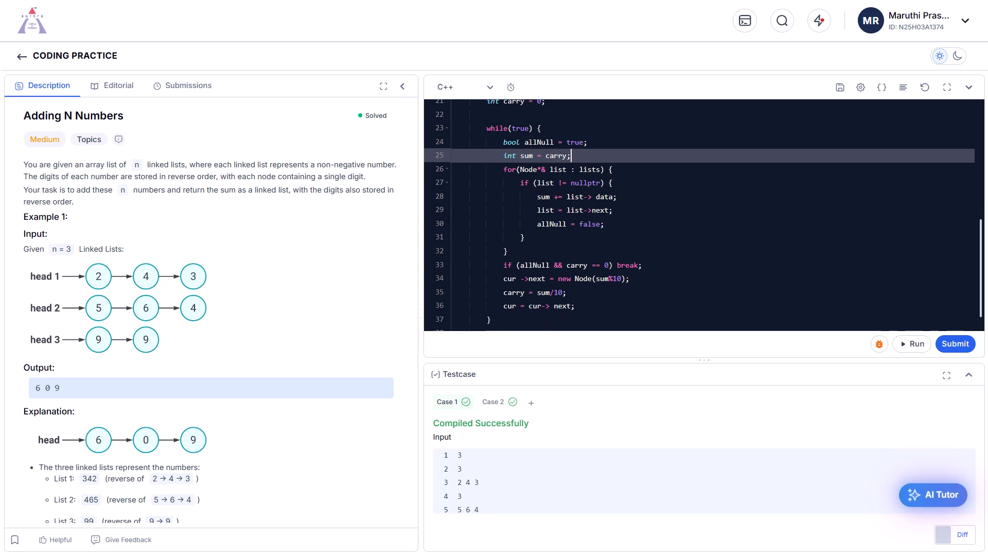
pyautogui.press('BackSpace')
pyautogui.hotkey('ctrl', 'z')
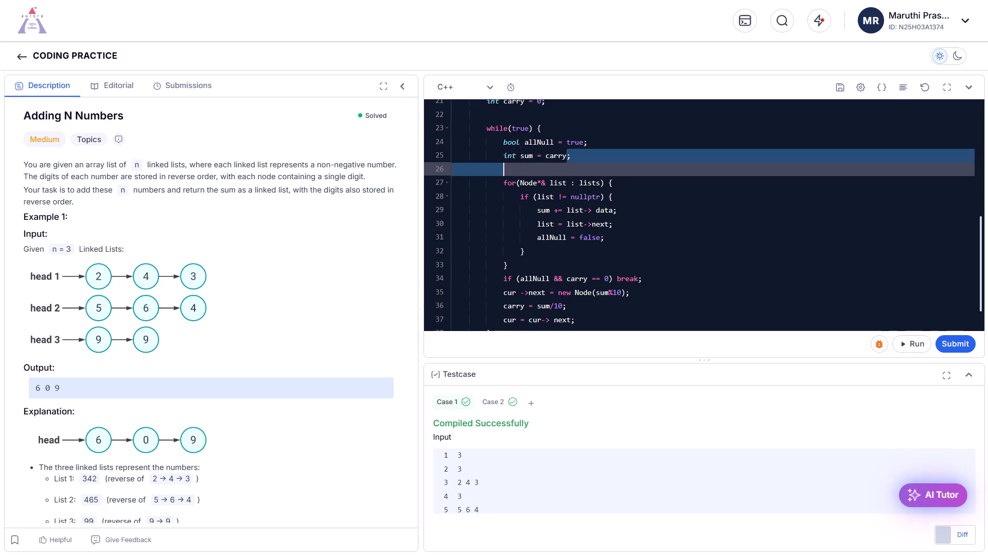
pyautogui.click(506, 170)
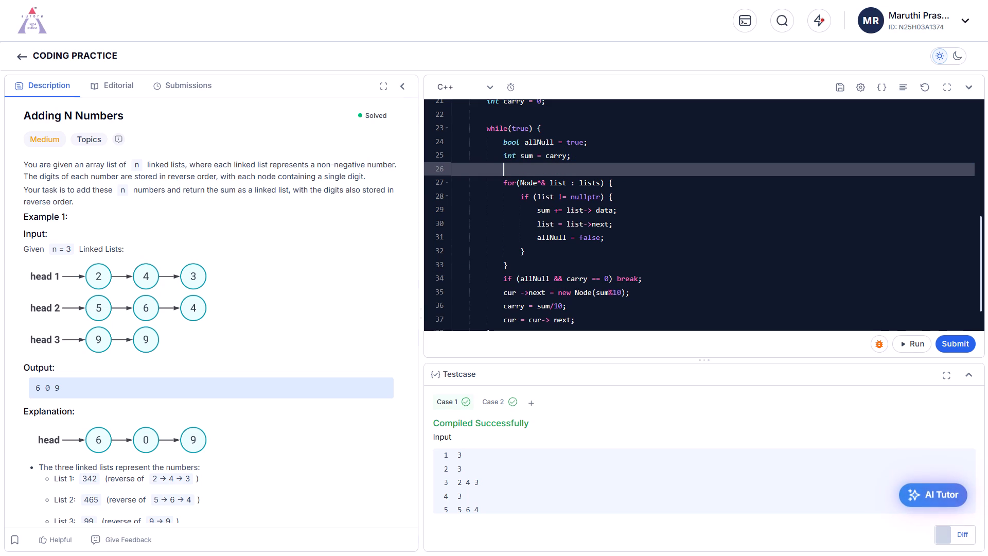
pyautogui.hotkey('ctrl', 'BackSpace')
pyautogui.press('BackSpace')
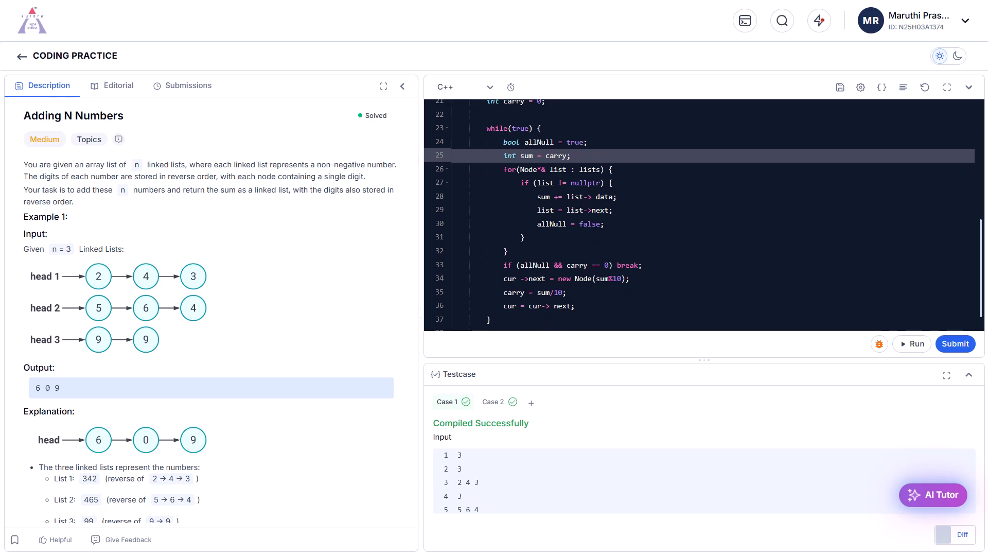
# Remove the blank line between 'int carry = 0;' and the 'while(true)' loop.
pyautogui.press('Up')
pyautogui.press('Up')
pyautogui.press('Up')
pyautogui.press('BackSpace')
pyautogui.press('BackSpace')
pyautogui.press('BackSpace')
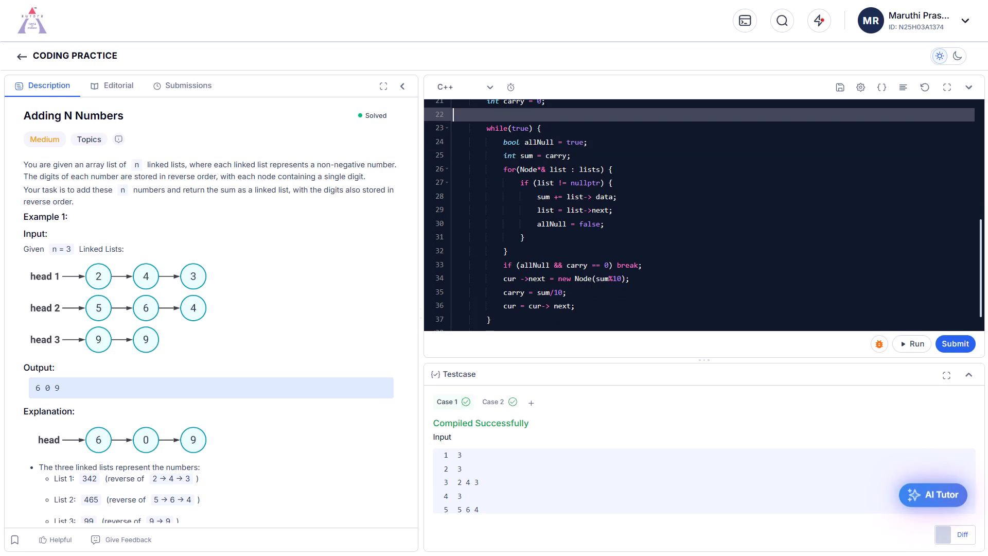
# Enlarge the code editor area until the whole solution class fits, and take a full-screen screenshot of the problem page.
pyautogui.scroll(4, 506, 170)
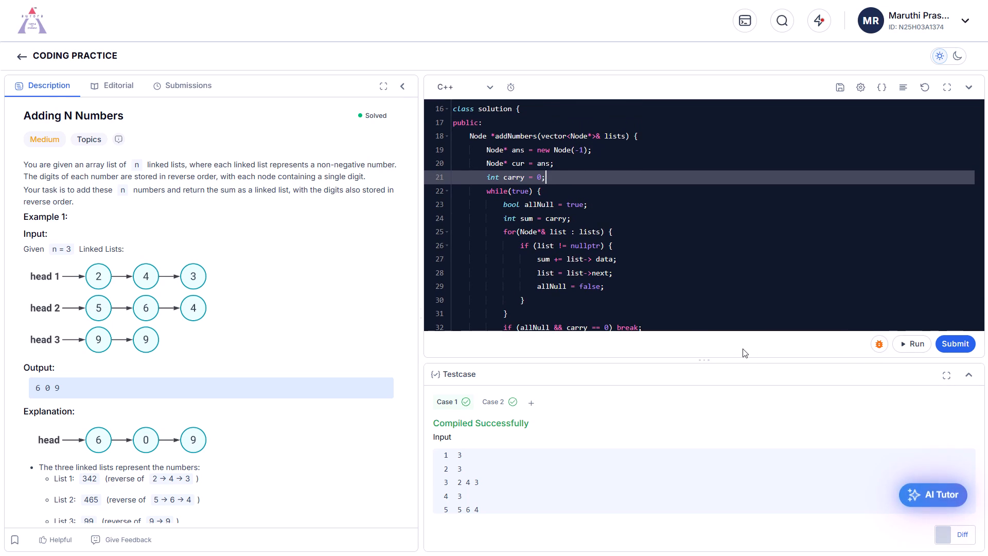
pyautogui.moveTo(738, 359); pyautogui.dragTo(737, 460)
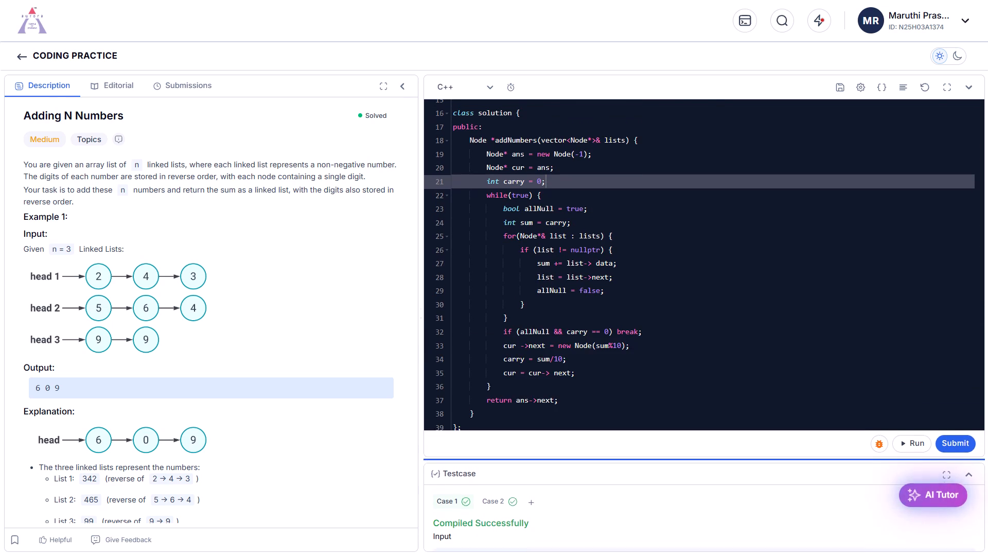
pyautogui.moveTo(737, 460); pyautogui.dragTo(734, 506)
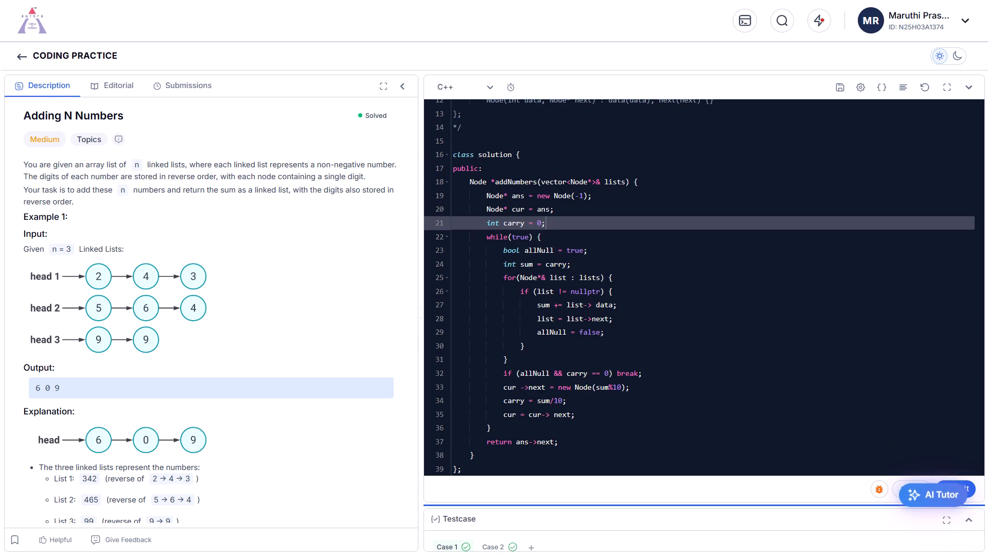
pyautogui.moveTo(725, 507); pyautogui.dragTo(723, 467, button='right')
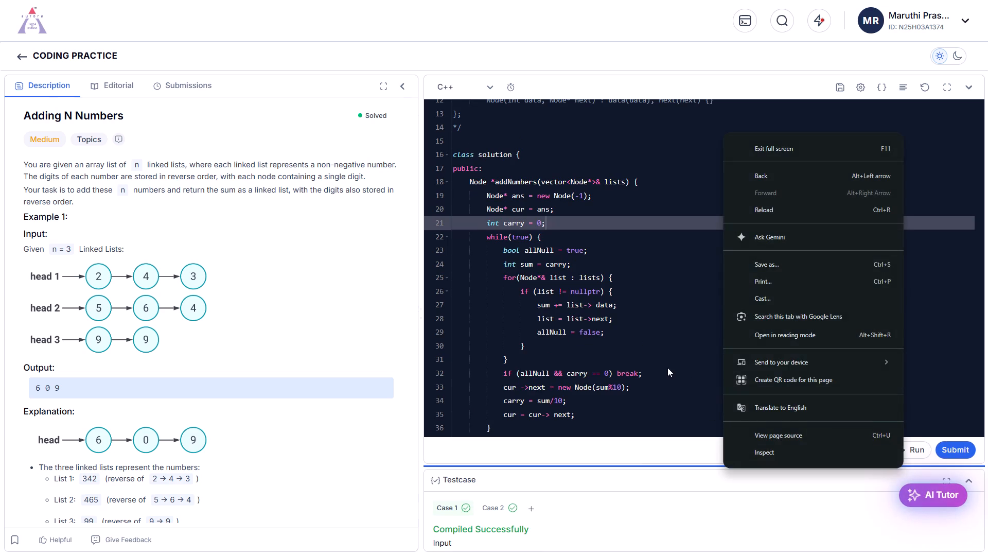
pyautogui.click(667, 368)
pyautogui.scroll(-3, 667, 368)
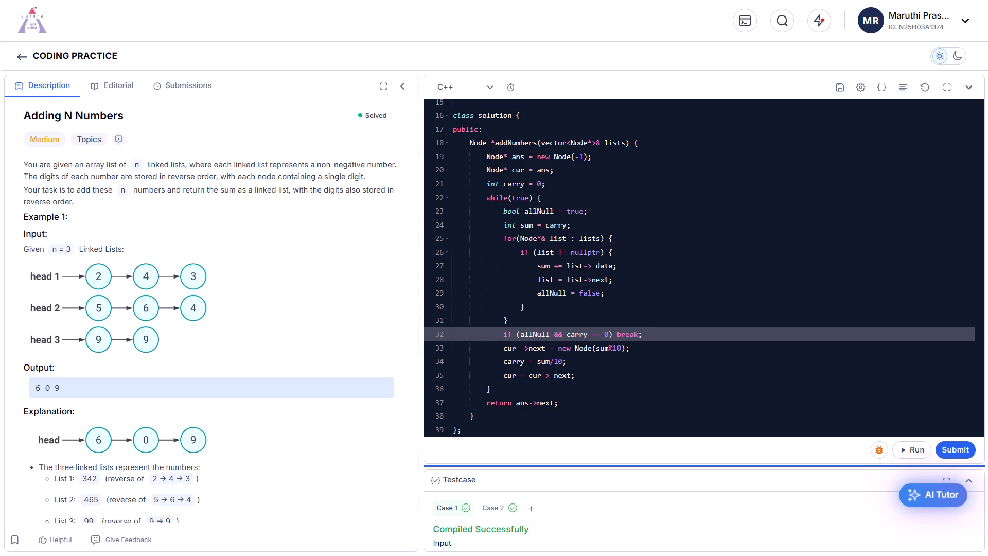
pyautogui.moveTo(555, 466); pyautogui.dragTo(555, 456, button='right')
pyautogui.click(482, 319)
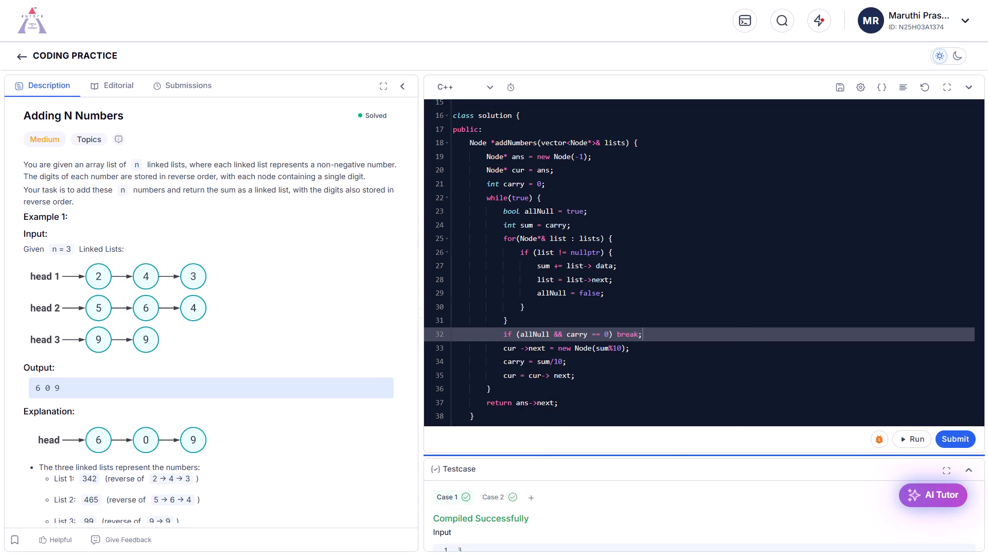
pyautogui.scroll(-3, 482, 319)
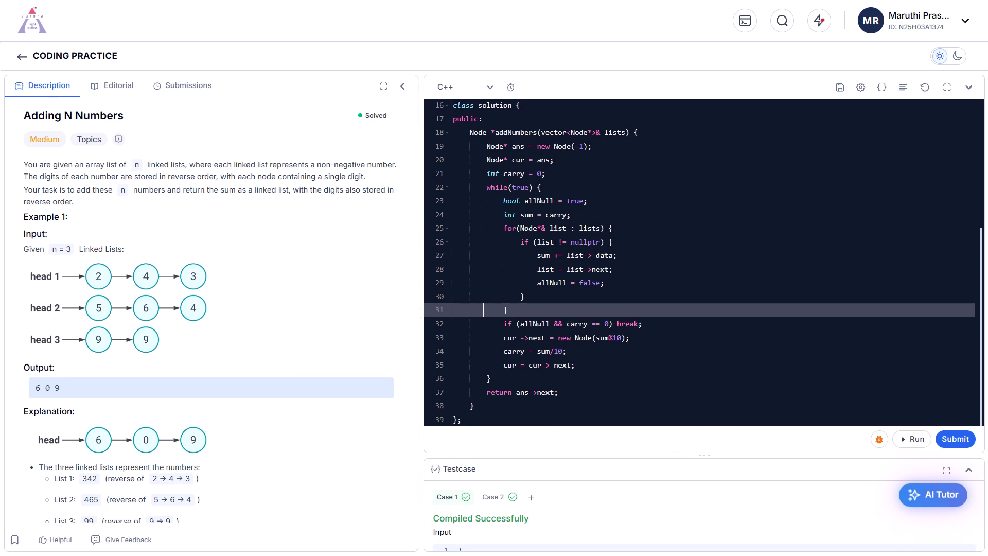
pyautogui.press('super+Print')
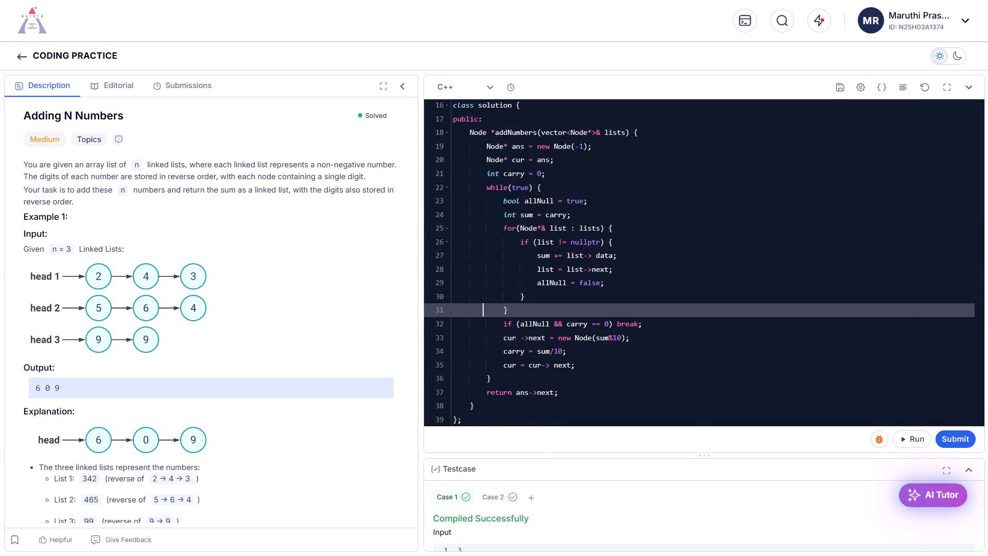
# Switch to Word, enter "Adding N Numbers" as the title of item 7 and end the numbering on the line below.
pyautogui.hotkey('alt', 'Tab')
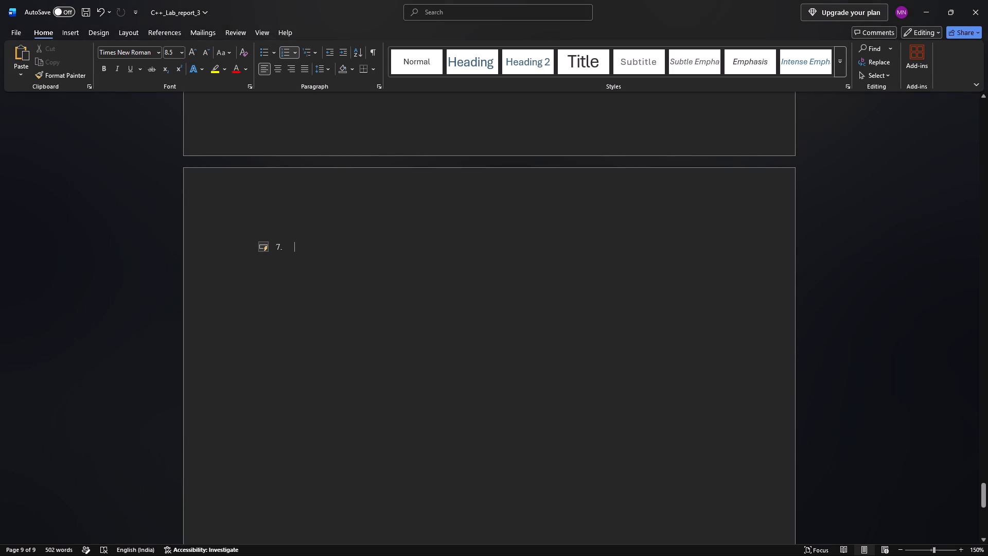
pyautogui.press('a')
pyautogui.write('dding N')
pyautogui.press('space')
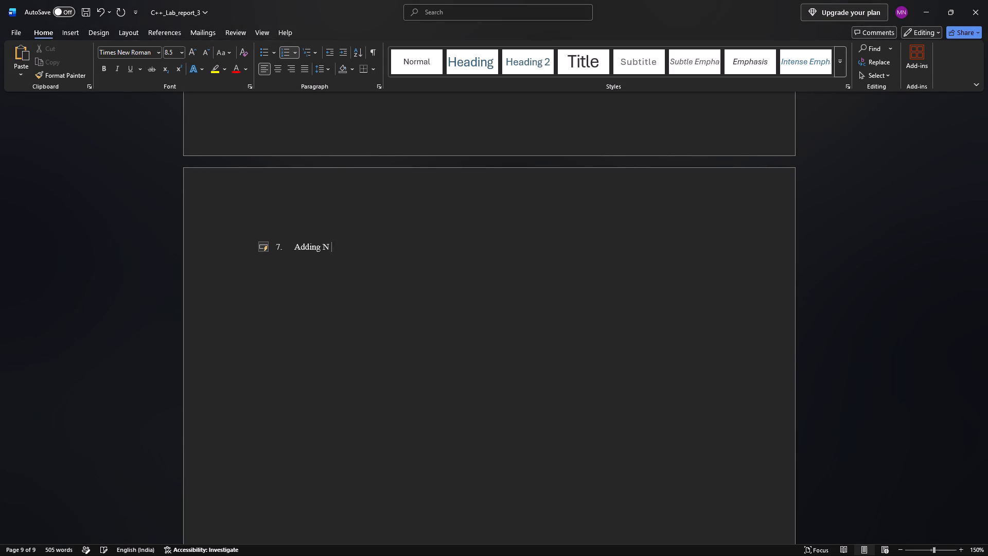
pyautogui.press('n')
pyautogui.press('u')
pyautogui.press('BackSpace')
pyautogui.write('umbers')
pyautogui.press('Return')
pyautogui.press('BackSpace')
pyautogui.press('BackSpace')
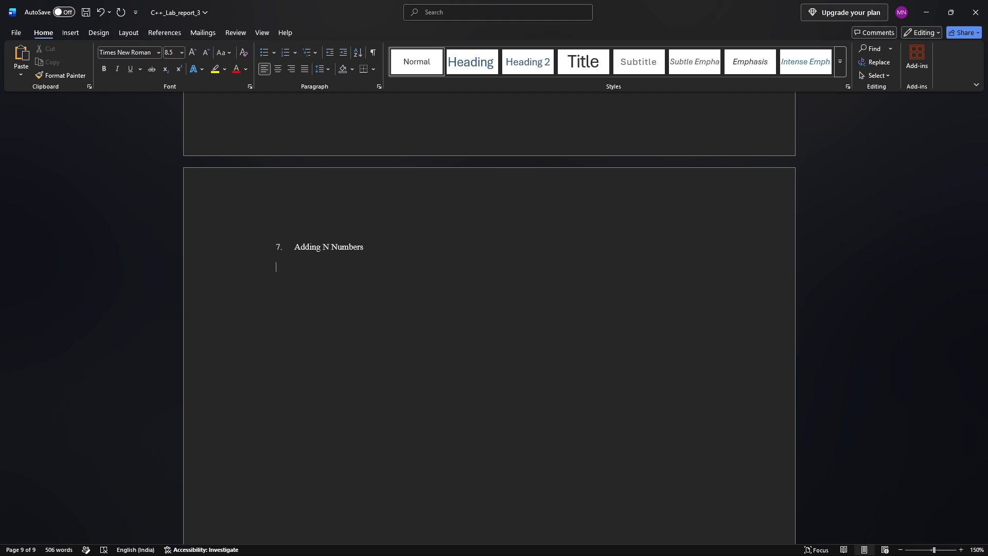
pyautogui.press('BackSpace')
# Paste the problem-page screenshot below the Adding N Numbers title and shrink it to about half its width.
pyautogui.hotkey('ctrl', 'v')
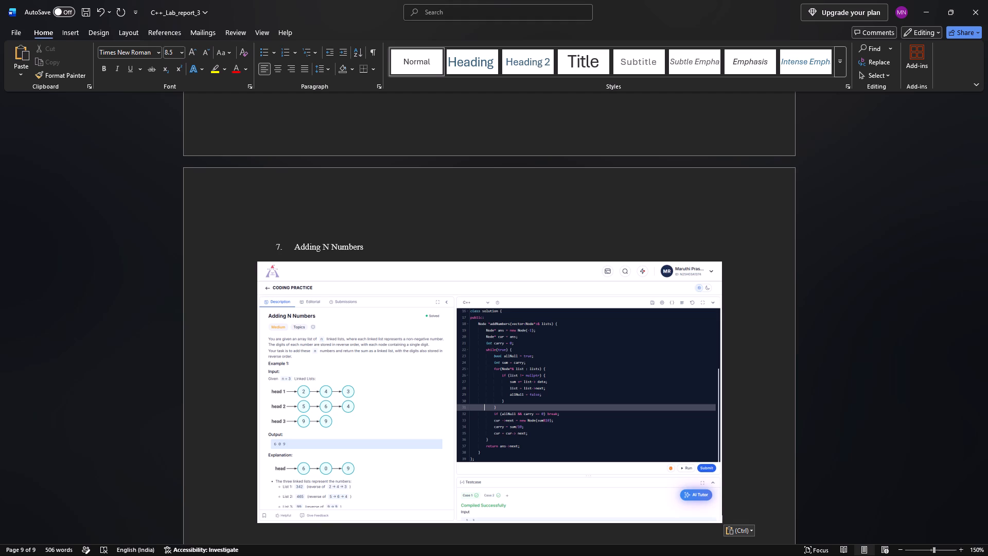
pyautogui.scroll(-1, 482, 319)
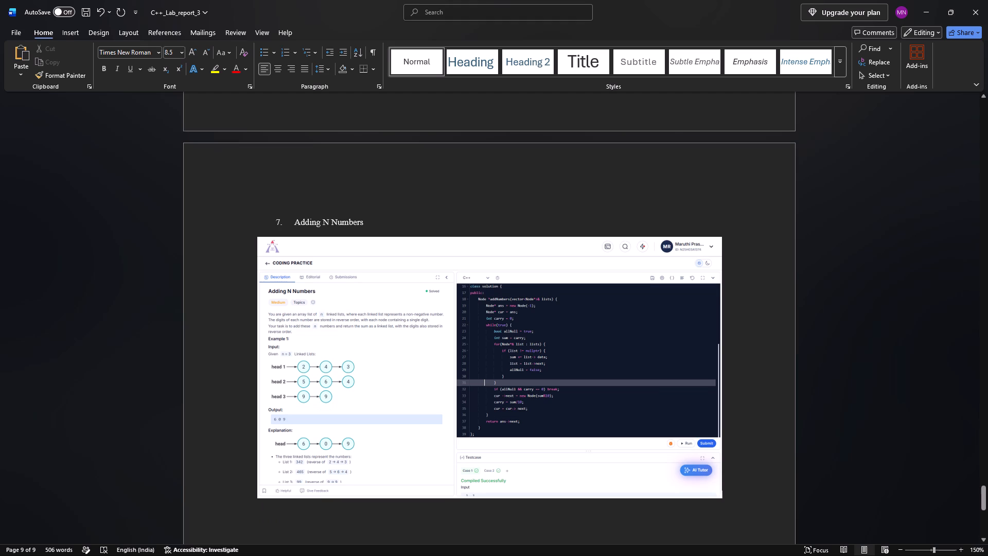
pyautogui.scroll(-1, 482, 319)
pyautogui.click(370, 333)
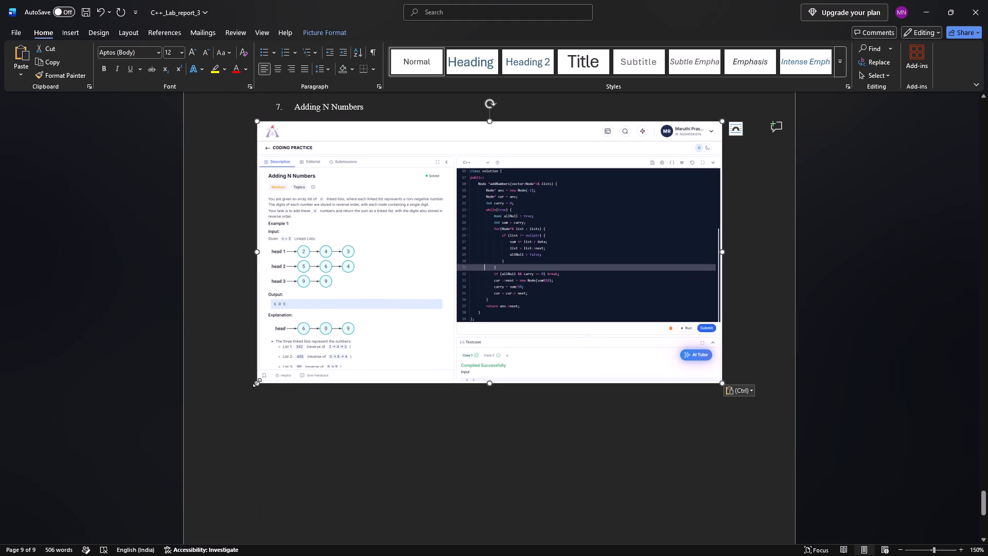
pyautogui.moveTo(257, 383); pyautogui.dragTo(493, 247)
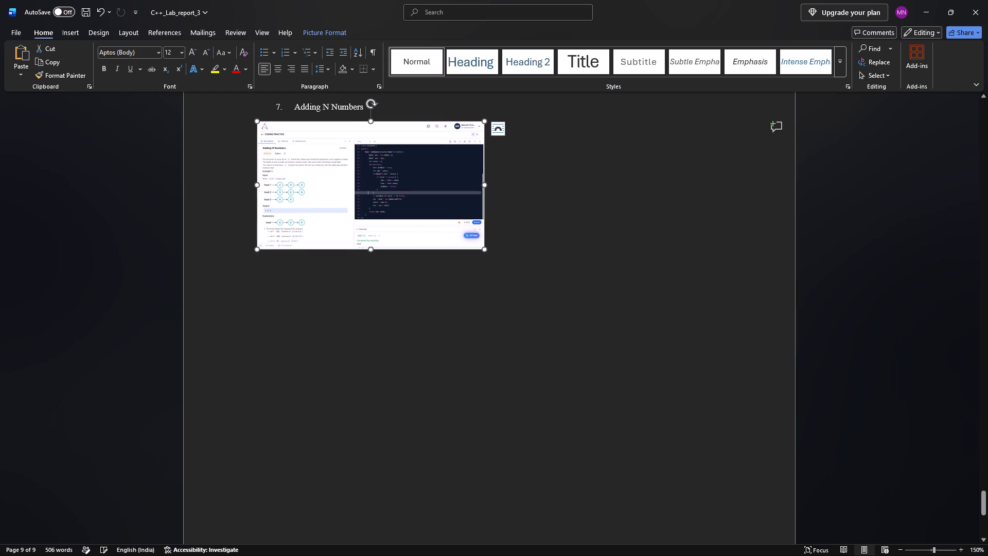
pyautogui.click(507, 244)
# Switch to Chrome, enlarge the testcase area and snip the Case 1 result from its heading through the actual and expected outputs.
pyautogui.hotkey('alt', 'Tab')
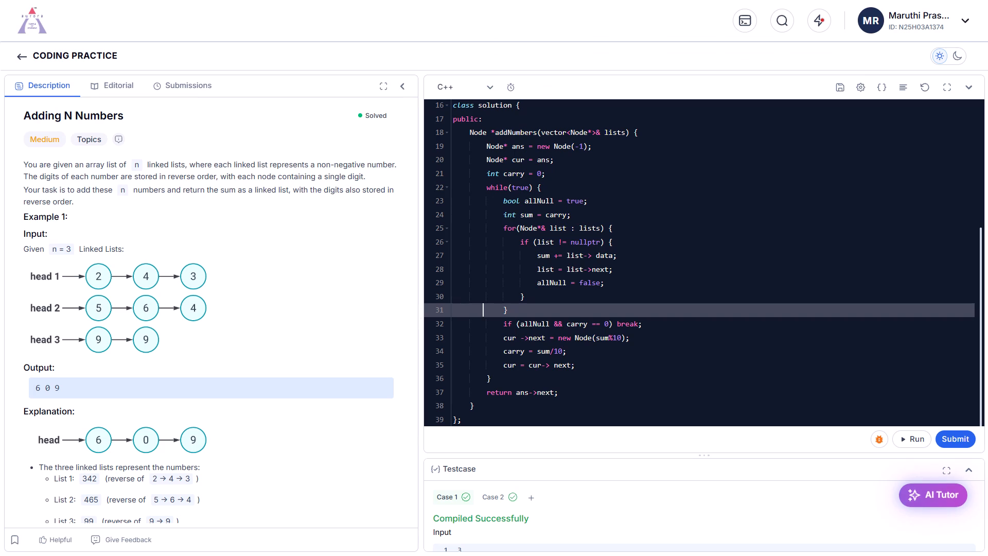
pyautogui.moveTo(601, 456); pyautogui.dragTo(652, 207)
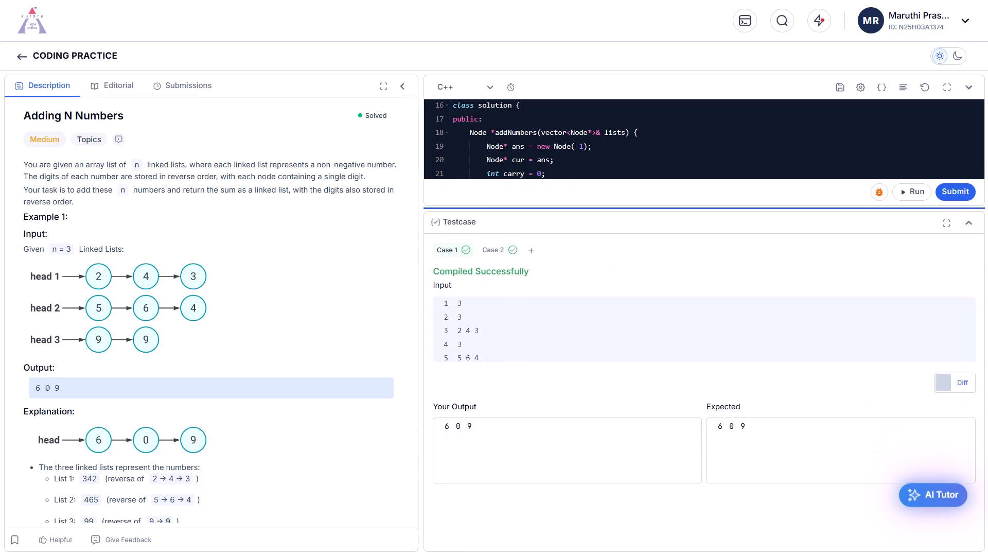
pyautogui.moveTo(652, 207); pyautogui.dragTo(652, 207)
pyautogui.press('Print')
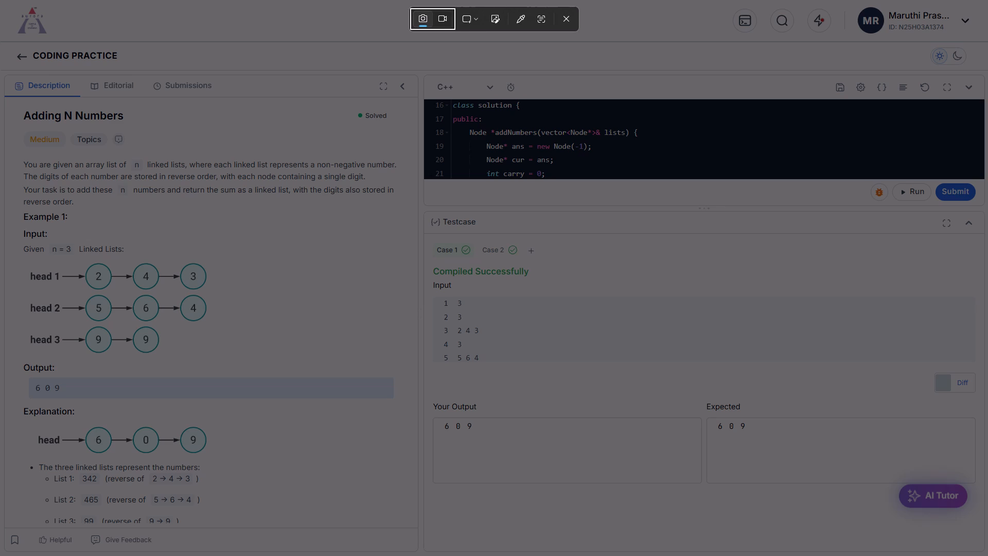
pyautogui.moveTo(427, 215); pyautogui.dragTo(810, 448)
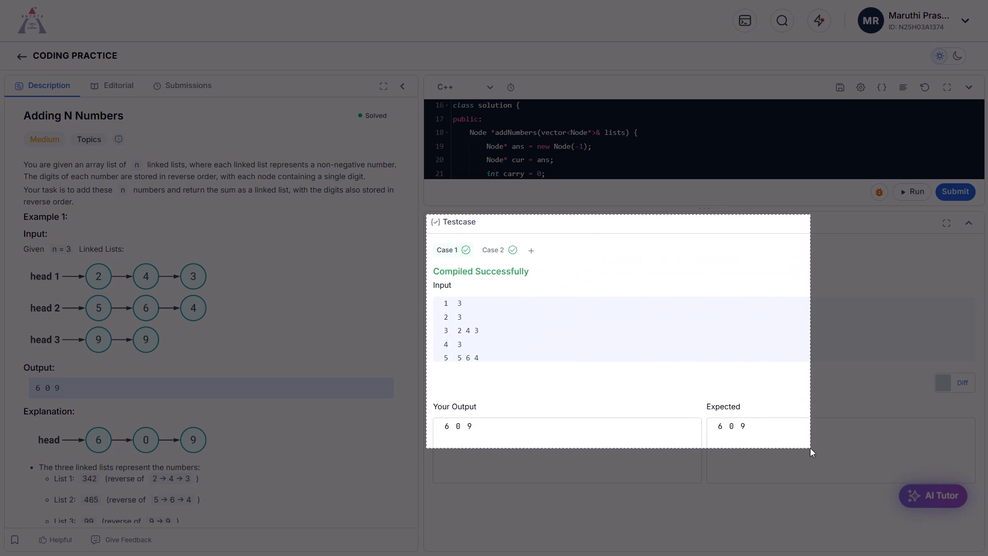
pyautogui.moveTo(810, 448); pyautogui.dragTo(749, 433)
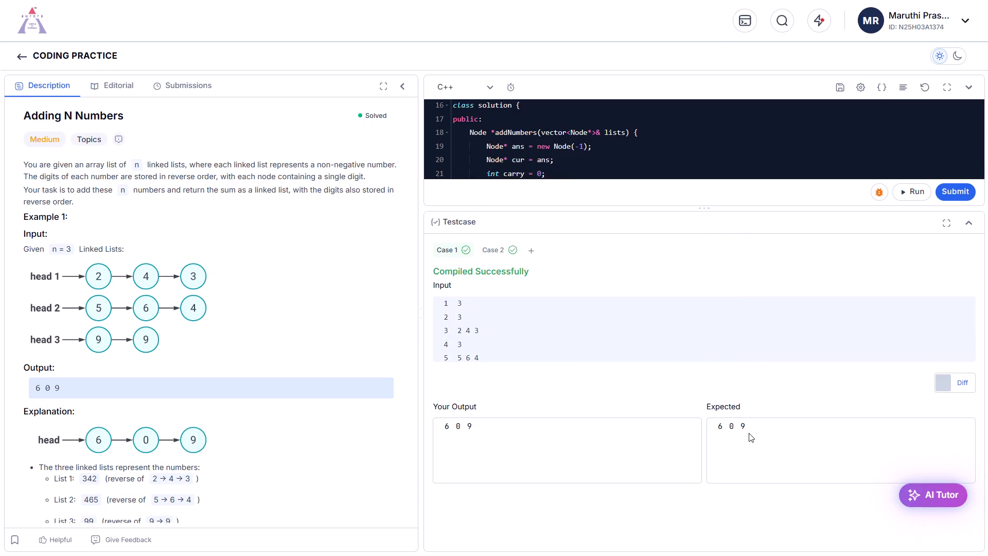
# Switch to Word, paste the testcase snip after the problem screenshot and shrink it to fit beside that screenshot.
pyautogui.hotkey('alt', 'Tab')
pyautogui.hotkey('ctrl', 'v')
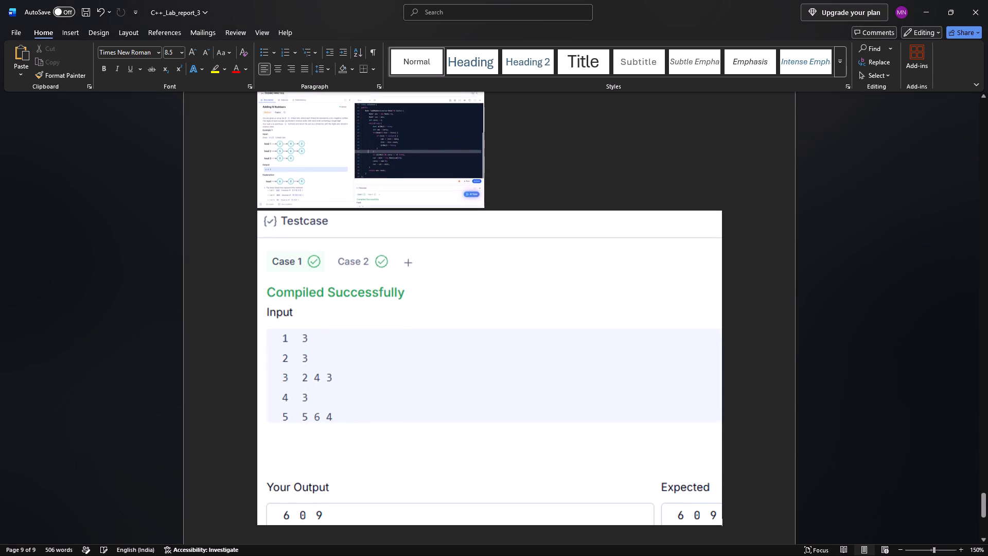
pyautogui.click(524, 431)
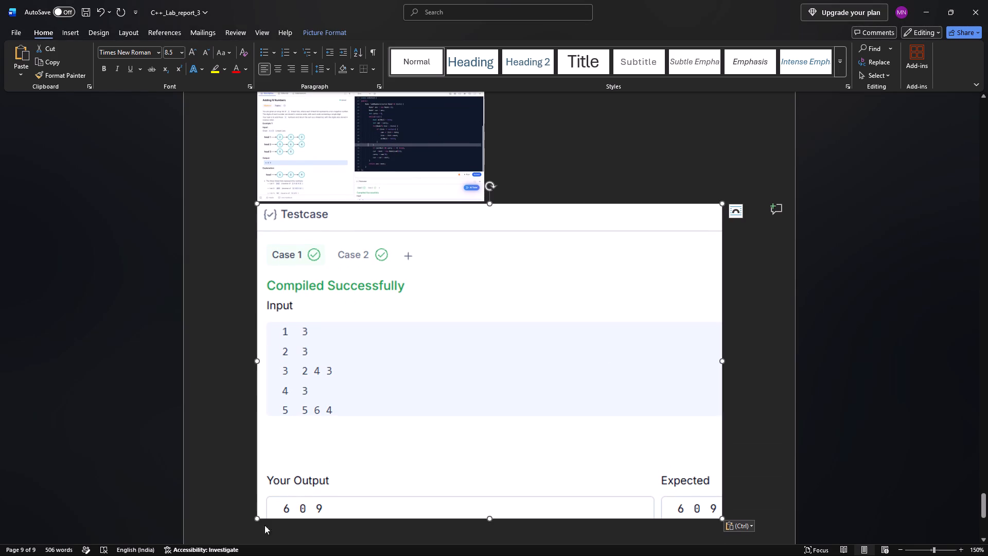
pyautogui.moveTo(257, 519); pyautogui.dragTo(558, 277)
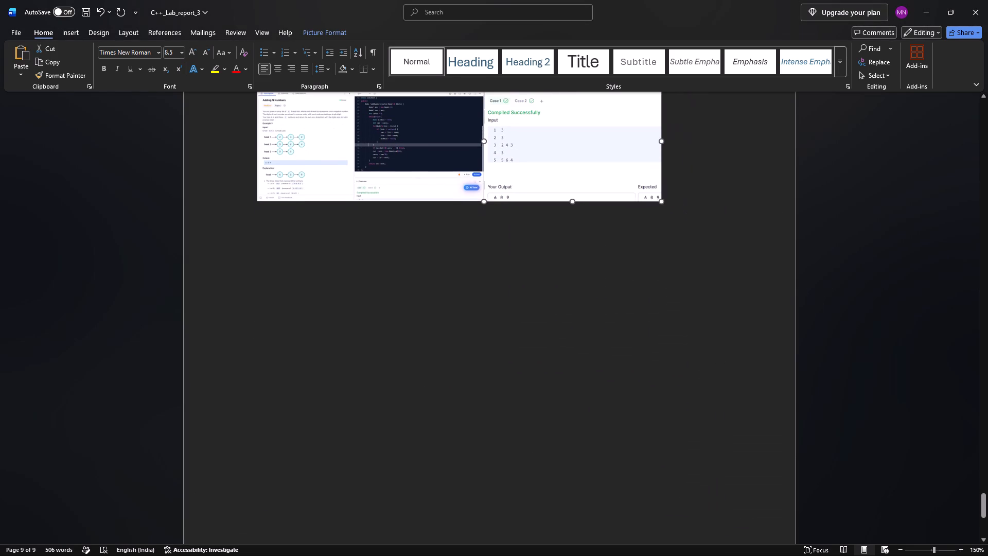
pyautogui.moveTo(558, 277); pyautogui.dragTo(591, 258)
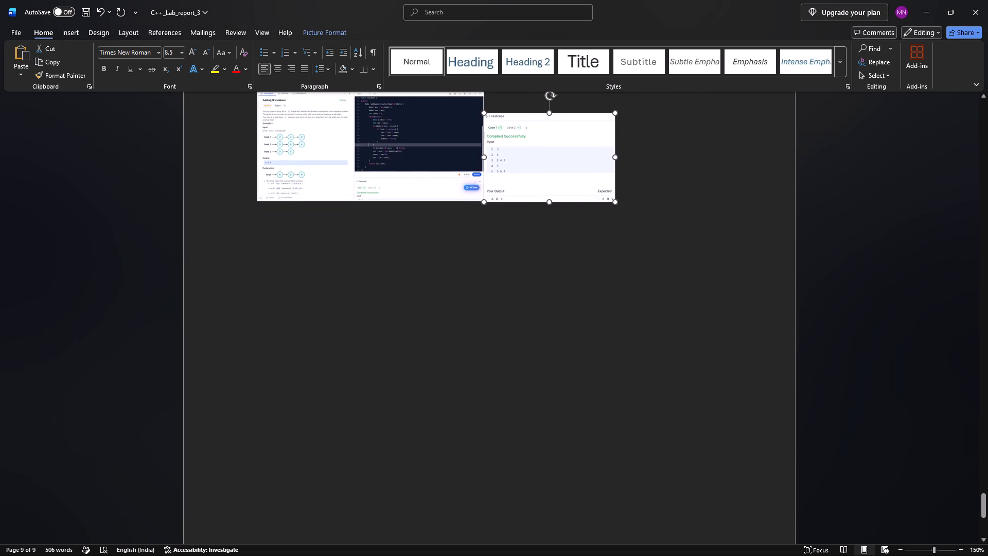
# Enlarge the Adding N Numbers problem screenshot to roughly one and a half times its width.
pyautogui.click(439, 171)
pyautogui.moveTo(483, 201); pyautogui.dragTo(575, 224)
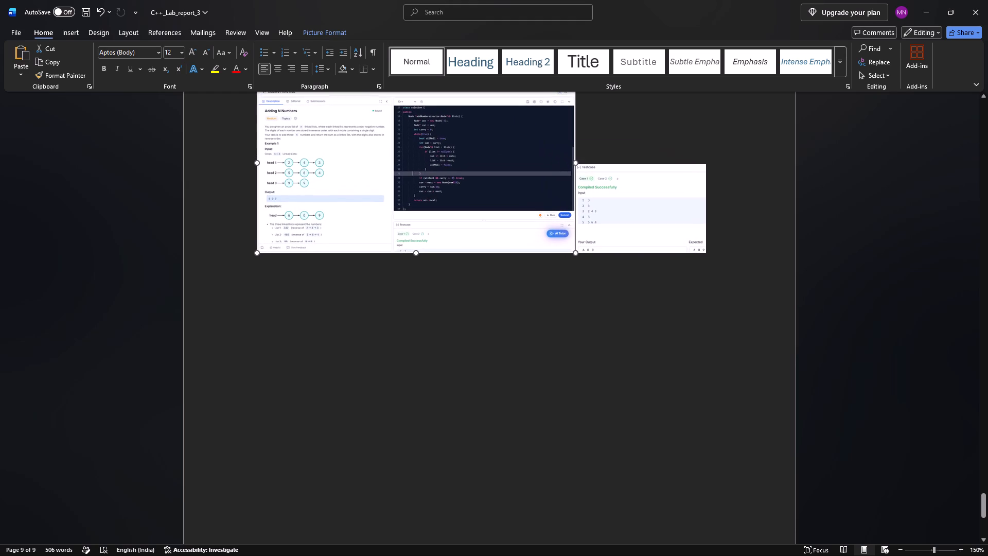
pyautogui.moveTo(575, 224); pyautogui.dragTo(590, 234)
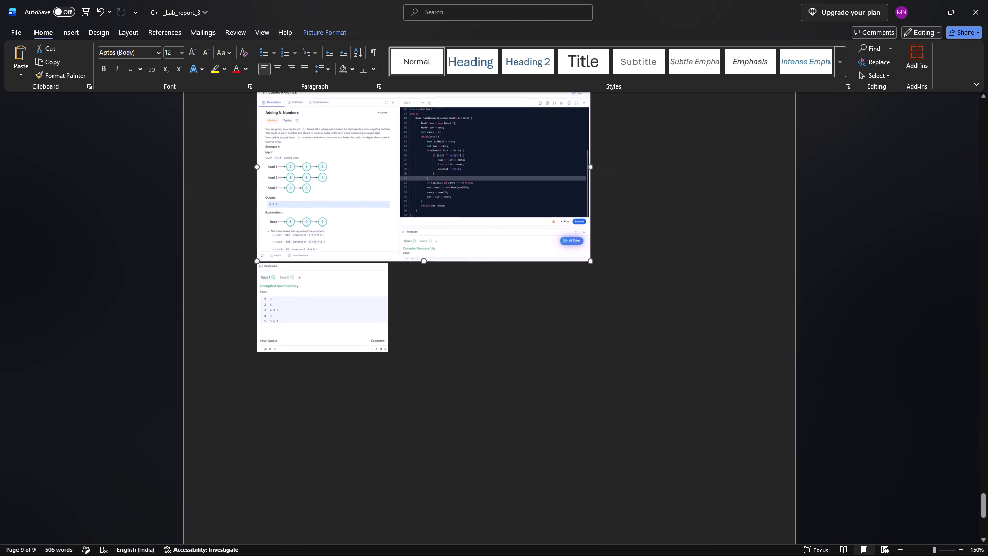
# Shrink the Adding N Numbers problem screenshot slightly so the testcase snip fits beside it on the same line.
pyautogui.moveTo(590, 234); pyautogui.dragTo(586, 232)
# Add a "CODE :" heading on a new line below the Adding N Numbers screenshots, followed by an empty line.
pyautogui.click(733, 250)
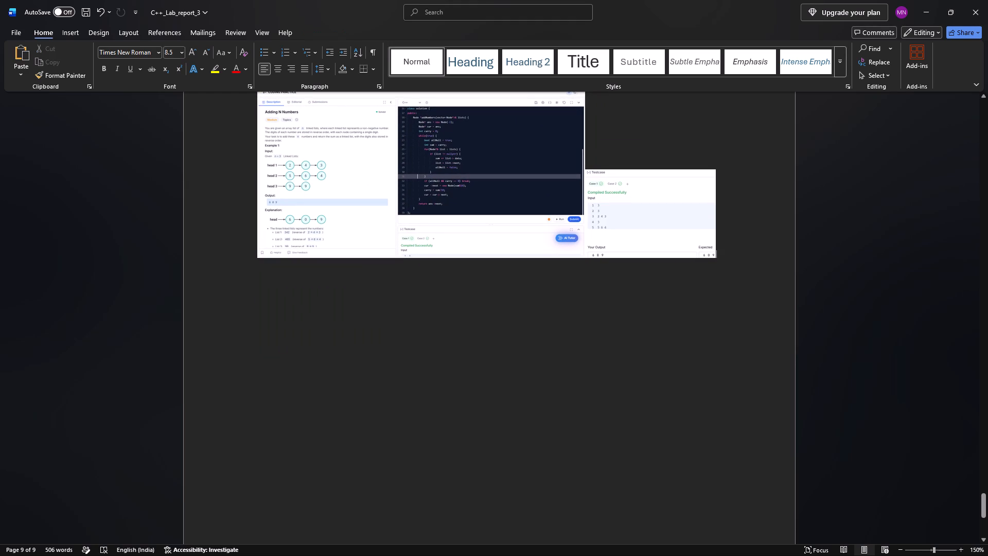
pyautogui.press('Return')
pyautogui.write('COE')
pyautogui.press('BackSpace')
pyautogui.write('DE :')
pyautogui.press('space')
pyautogui.press('Return')
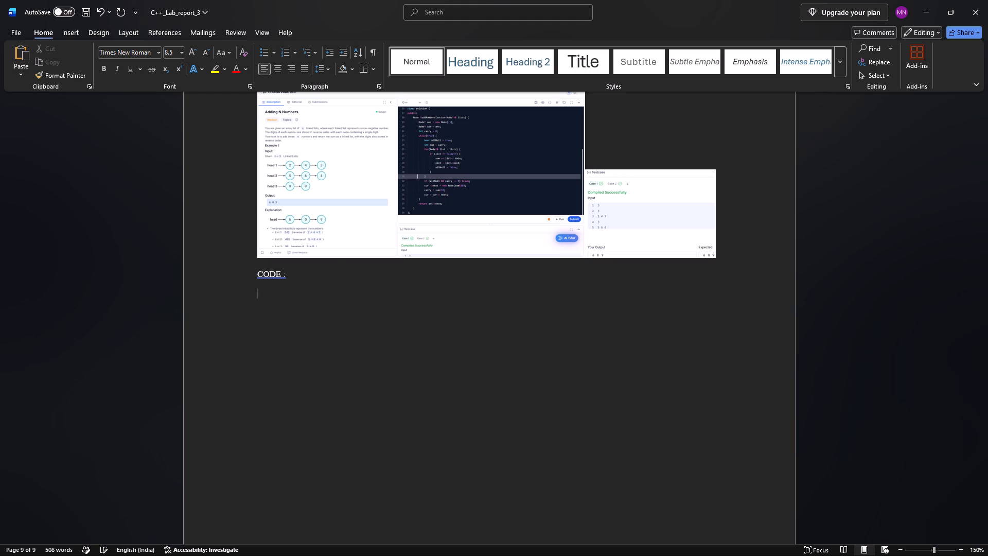
# Switch to Chrome, copy the entire Adding N Numbers solution class, and paste it below the CODE heading in Word.
pyautogui.hotkey('alt', 'Tab')
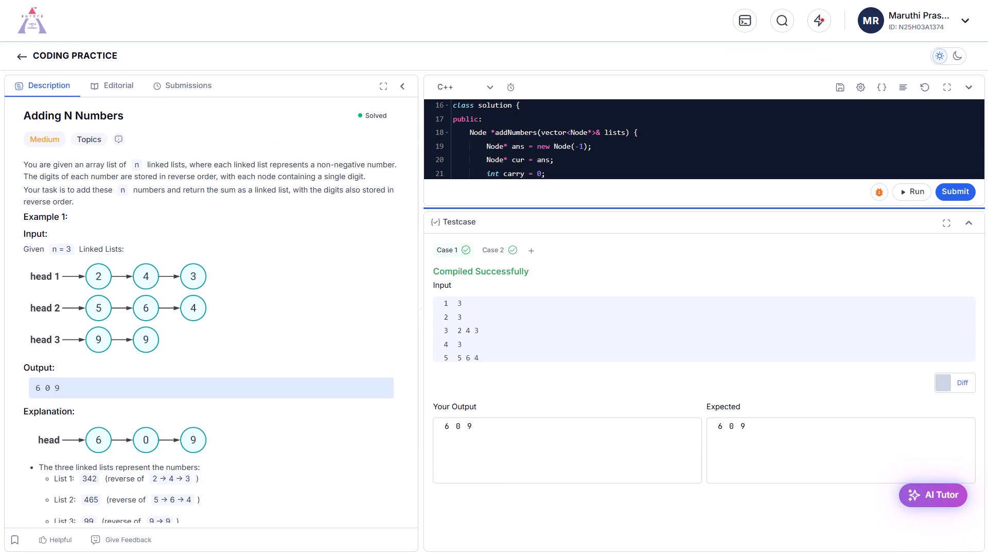
pyautogui.moveTo(707, 208); pyautogui.dragTo(723, 387)
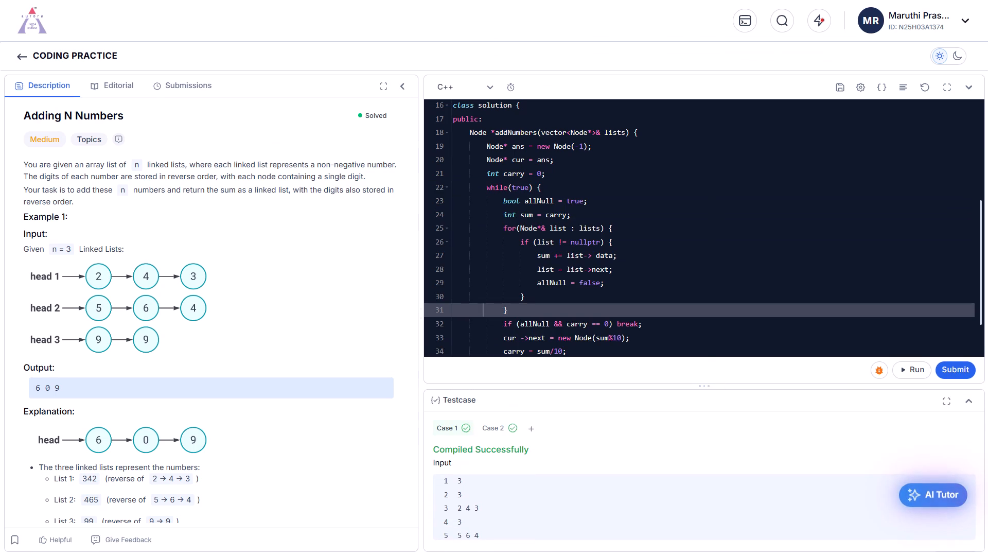
pyautogui.click(447, 107)
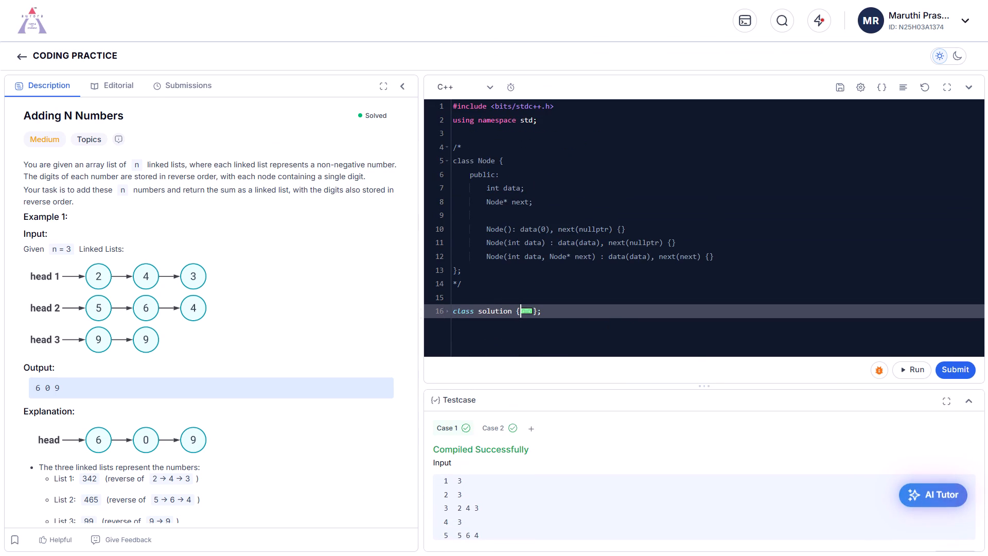
pyautogui.moveTo(453, 310); pyautogui.dragTo(631, 314)
pyautogui.hotkey('ctrl', 'c')
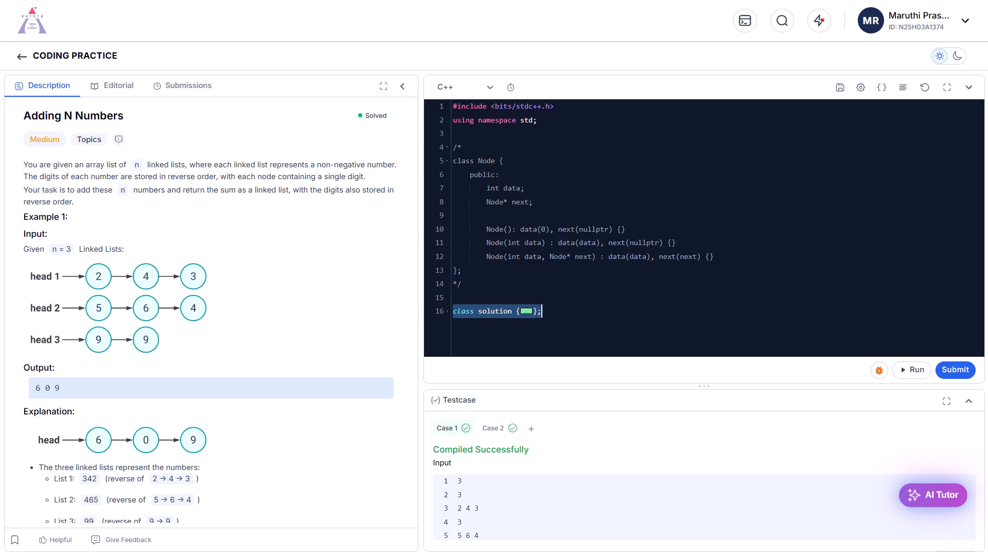
pyautogui.hotkey('alt', 'Tab')
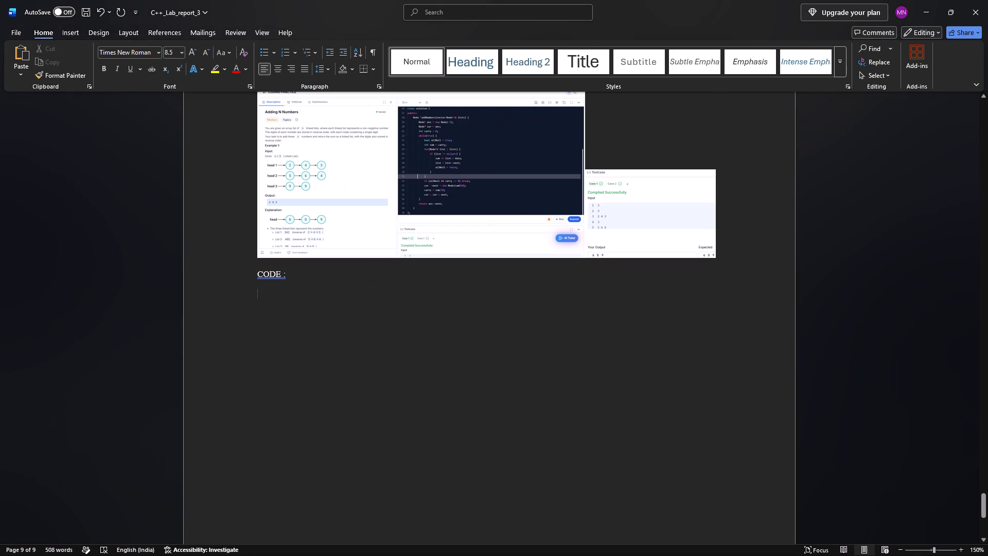
pyautogui.hotkey('ctrl', 'v')
pyautogui.scroll(-2, 487, 424)
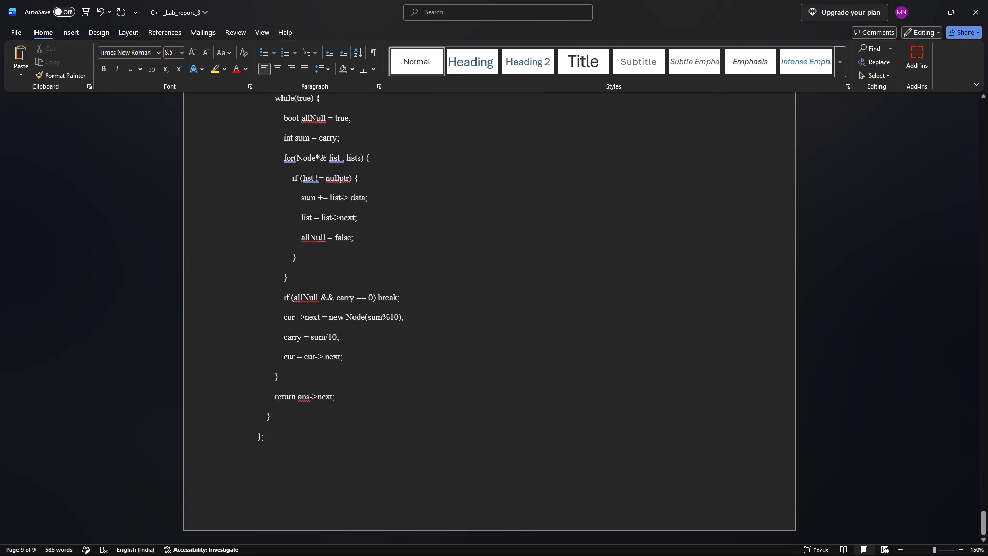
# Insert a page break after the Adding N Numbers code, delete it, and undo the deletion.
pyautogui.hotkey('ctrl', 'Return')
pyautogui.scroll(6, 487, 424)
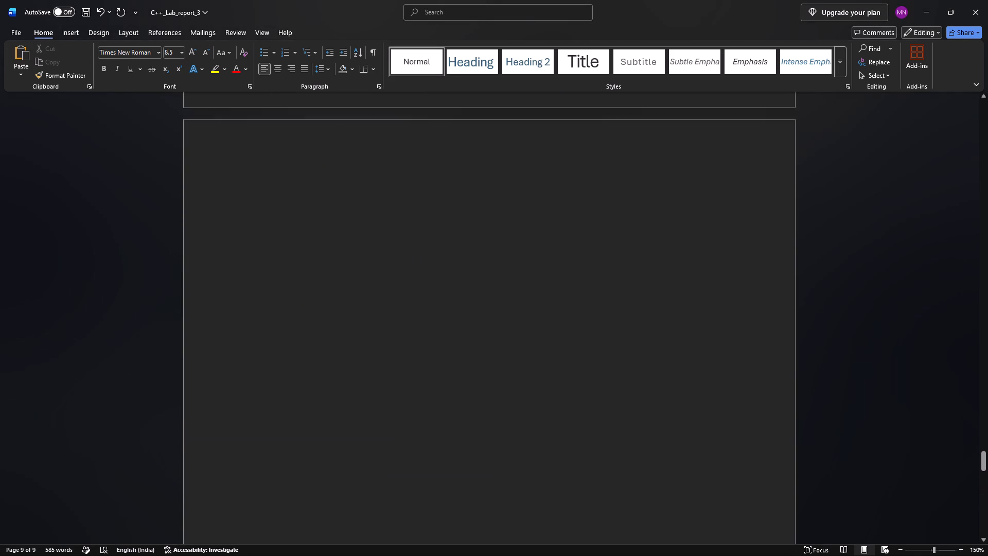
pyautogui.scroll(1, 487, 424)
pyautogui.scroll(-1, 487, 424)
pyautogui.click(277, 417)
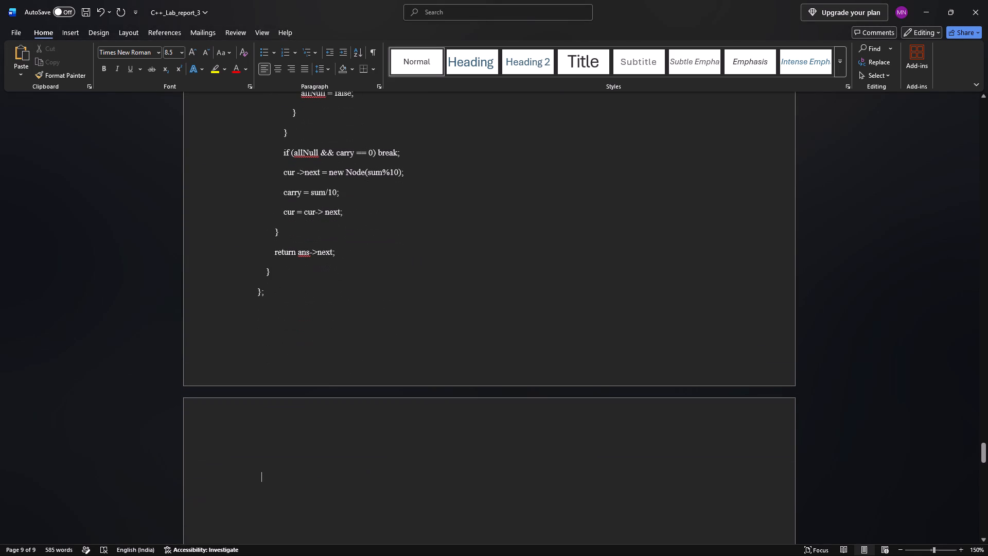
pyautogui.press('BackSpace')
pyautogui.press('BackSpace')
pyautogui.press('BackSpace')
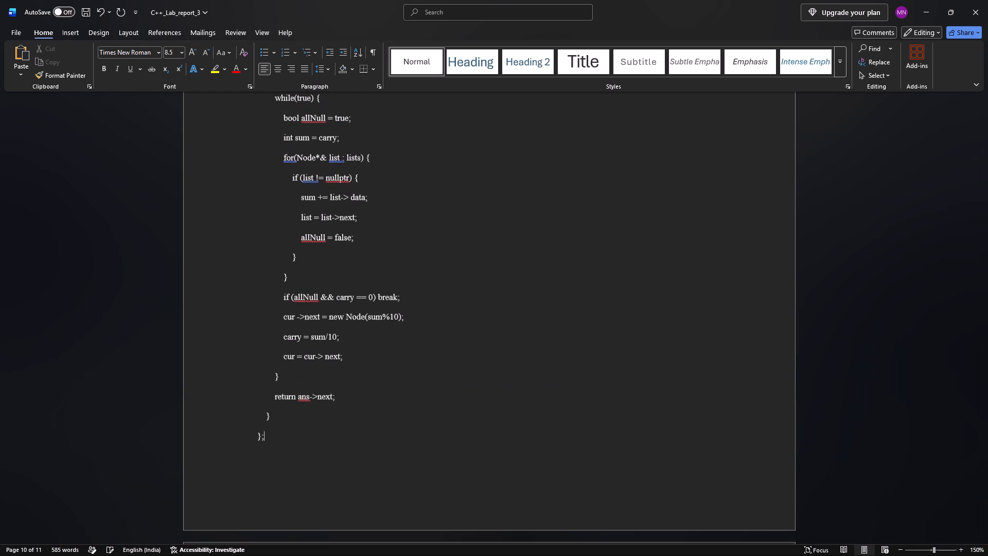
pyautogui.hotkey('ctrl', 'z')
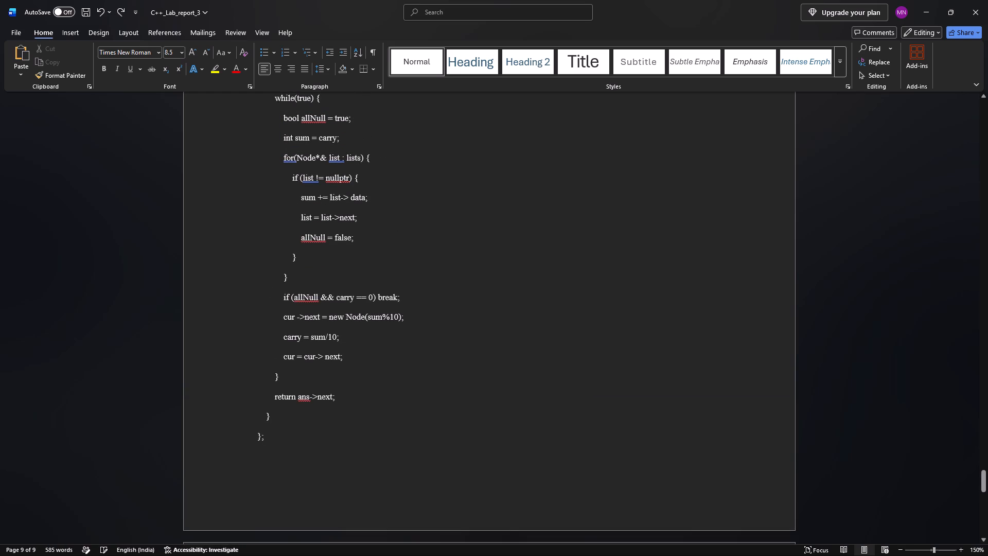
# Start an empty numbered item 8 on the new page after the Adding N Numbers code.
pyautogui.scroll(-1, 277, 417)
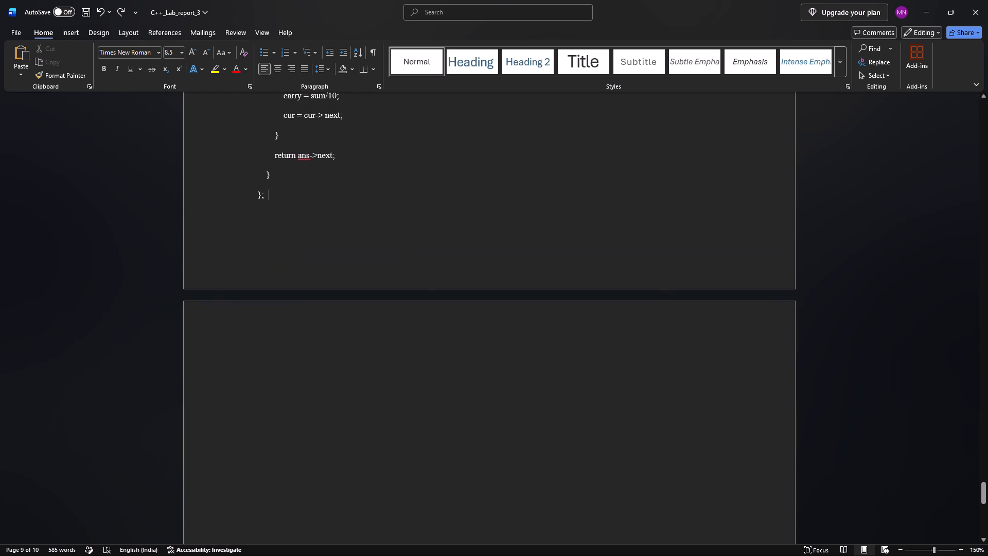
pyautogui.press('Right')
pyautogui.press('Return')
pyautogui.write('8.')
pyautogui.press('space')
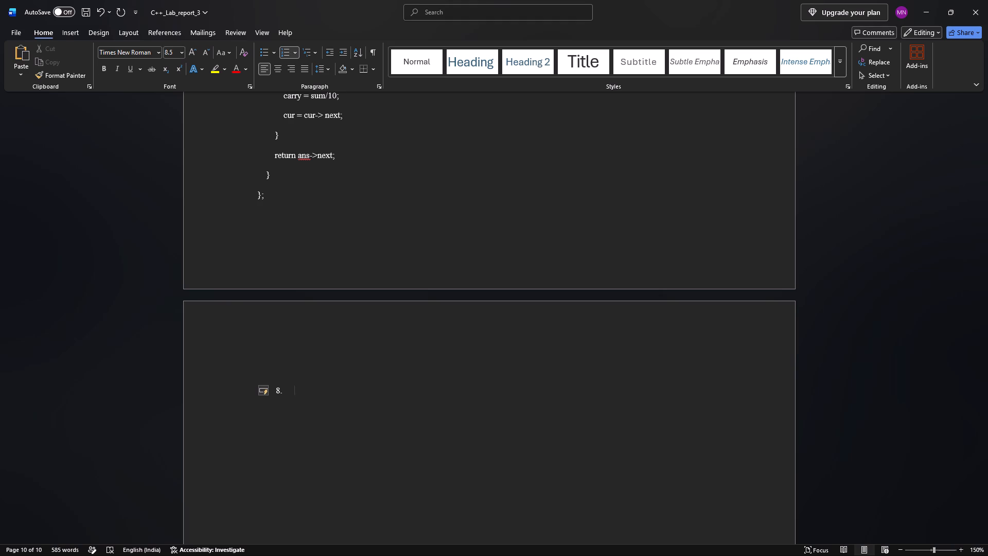
# Switch to Chrome and open the Adding Two Number II problem from the coding practice list.
pyautogui.hotkey('alt', 'Tab')
pyautogui.hscroll(10, 277, 417)
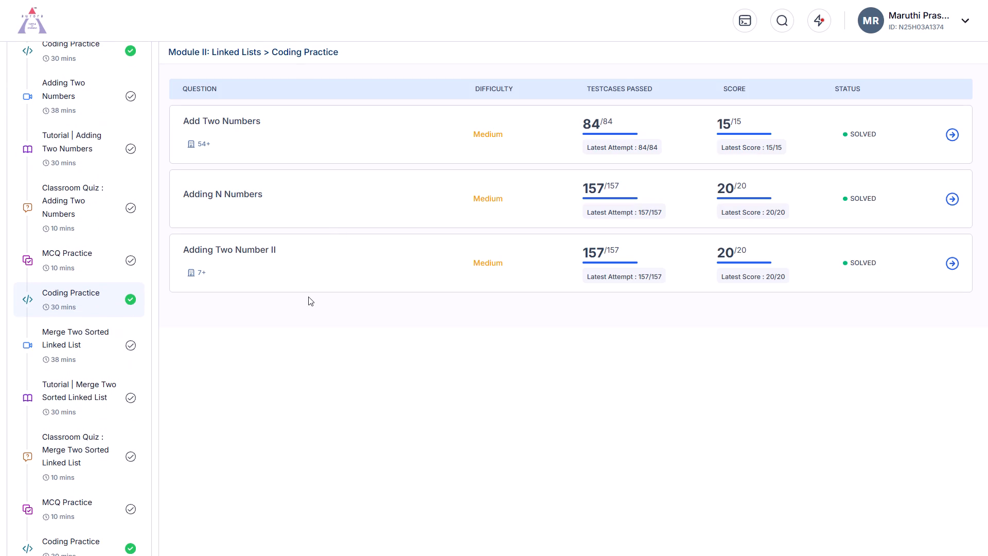
pyautogui.click(303, 268)
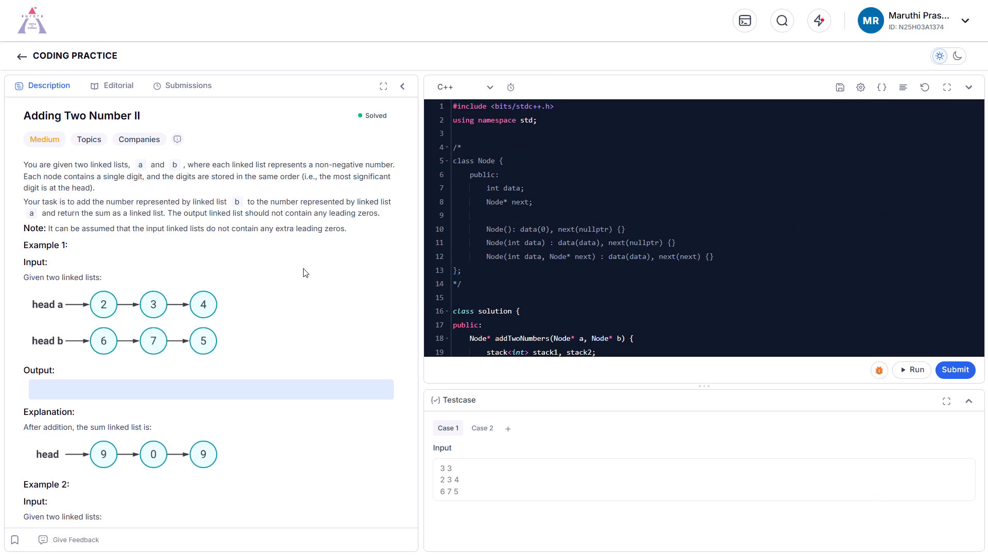
# Switch to Word and copy the Add Two Numbers title from item 6.
pyautogui.hotkey('alt', 'Tab')
pyautogui.scroll(3, 391, 256)
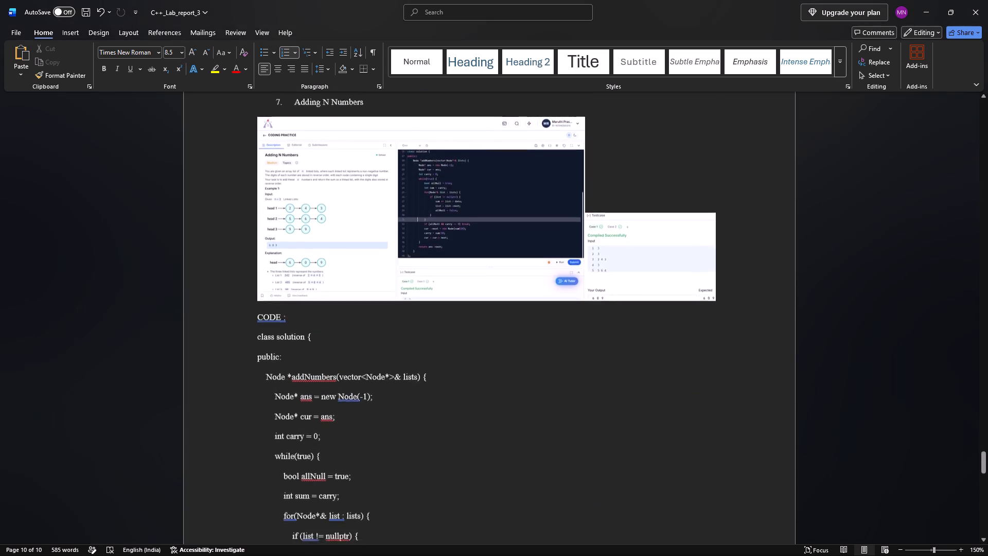
pyautogui.scroll(6, 391, 256)
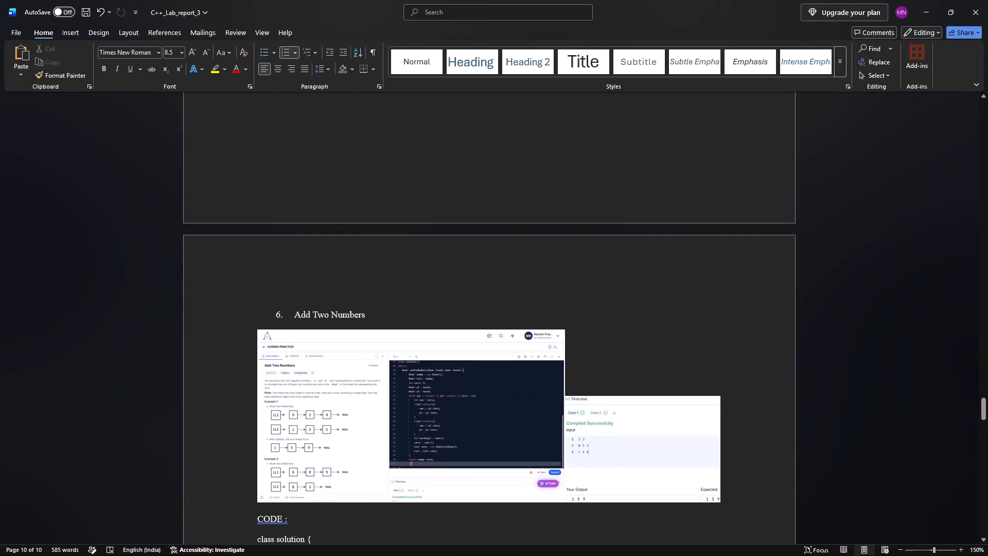
pyautogui.scroll(2, 391, 256)
pyautogui.moveTo(295, 328); pyautogui.dragTo(374, 325)
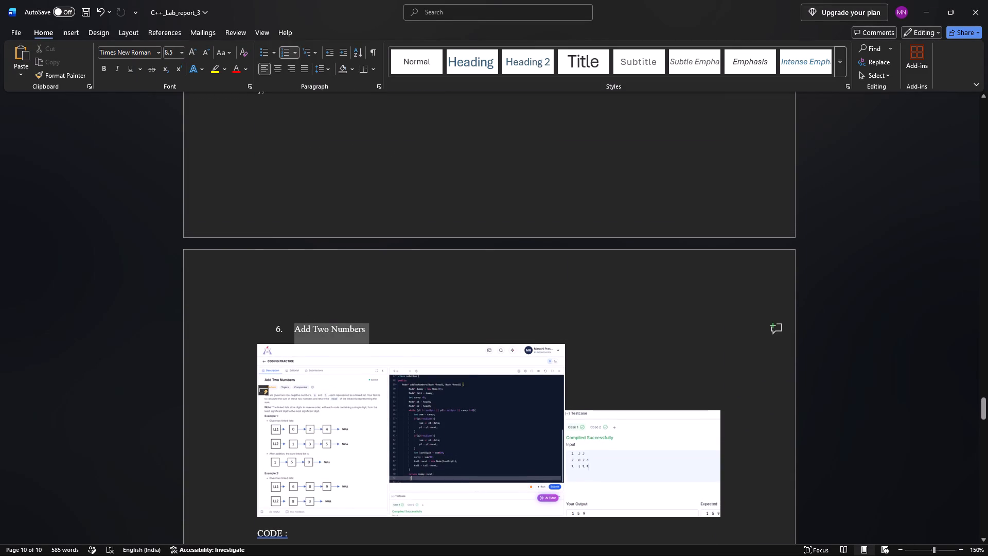
pyautogui.moveTo(374, 325); pyautogui.dragTo(377, 325)
pyautogui.hotkey('ctrl', 'c')
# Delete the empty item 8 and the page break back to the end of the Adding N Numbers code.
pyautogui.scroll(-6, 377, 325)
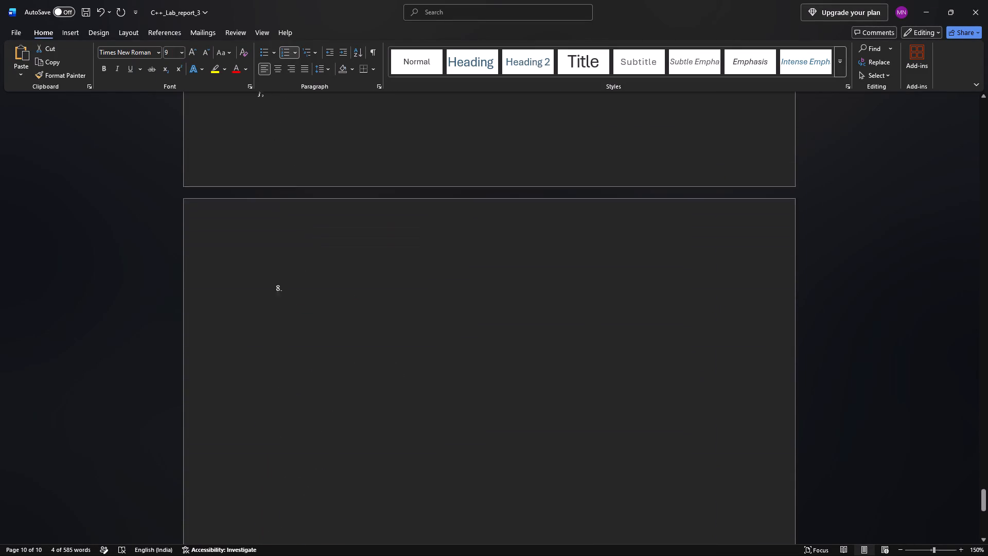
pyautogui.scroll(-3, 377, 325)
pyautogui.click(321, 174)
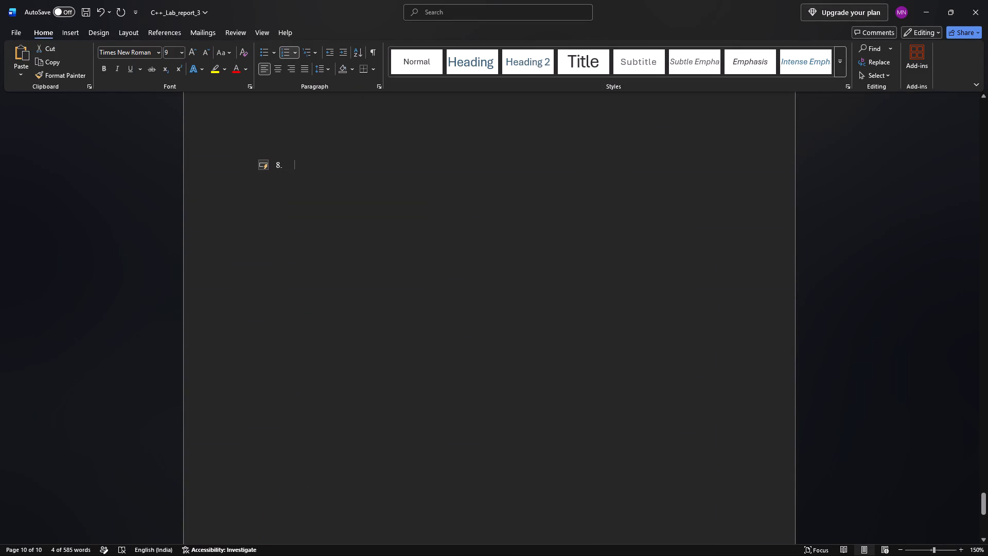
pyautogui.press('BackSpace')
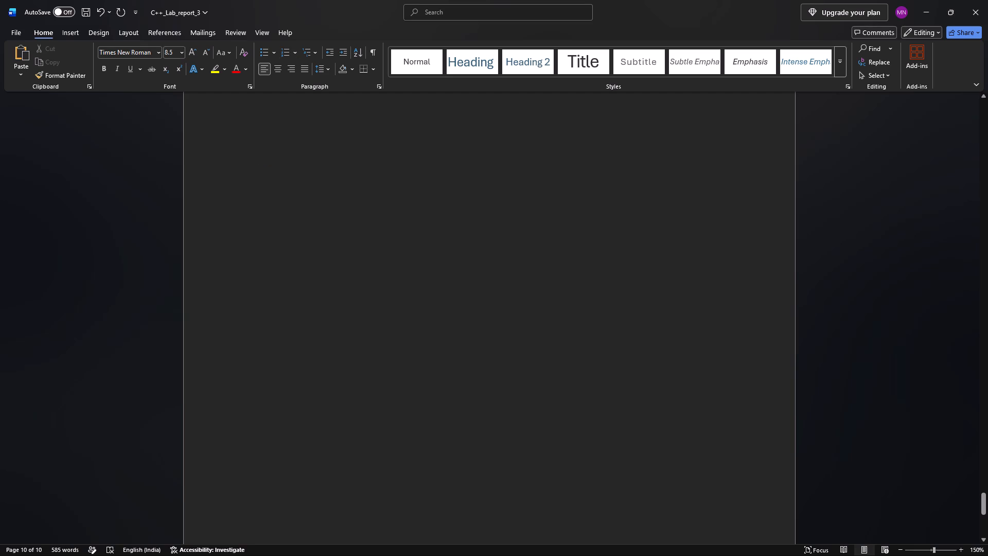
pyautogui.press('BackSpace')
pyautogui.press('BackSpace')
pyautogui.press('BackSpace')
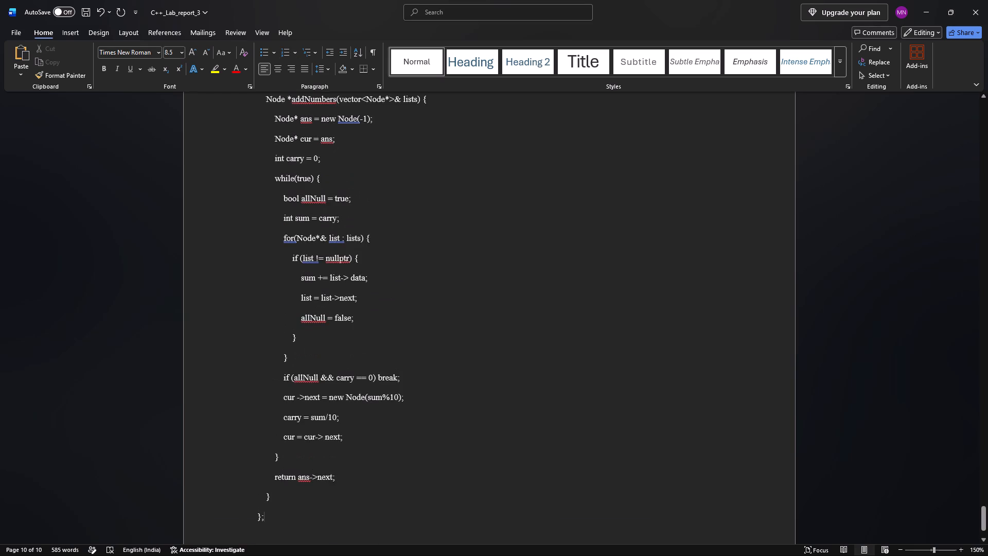
# Paste the copied title as a numbered item after the code, remove the extra empty item, and extend the title to "Add Two Numbers II".
pyautogui.press('Return')
pyautogui.write('8.')
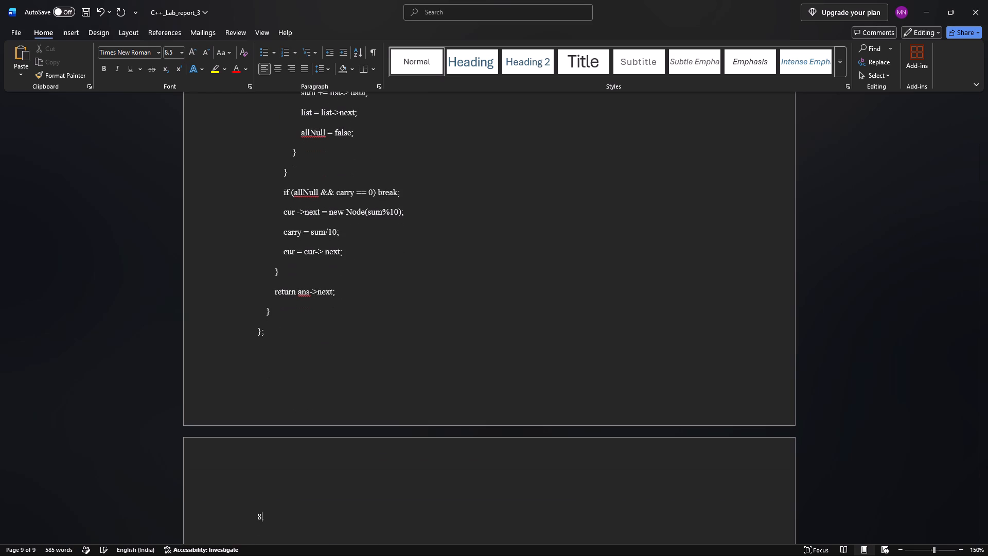
pyautogui.press('space')
pyautogui.hotkey('ctrl', 'v')
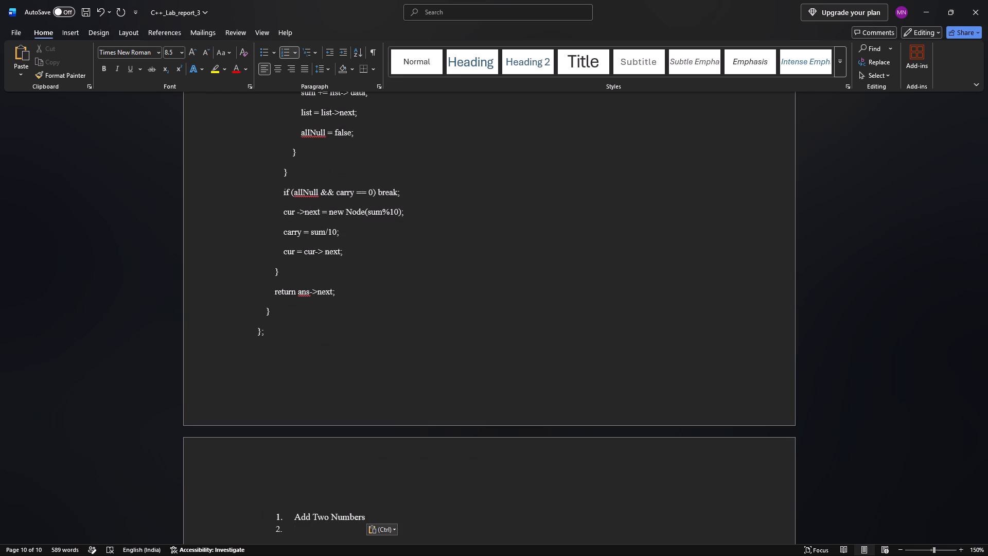
pyautogui.press('BackSpace')
pyautogui.press('BackSpace')
pyautogui.press('BackSpace')
pyautogui.press('BackSpace')
pyautogui.press('space')
pyautogui.write('II')
# Renumber the Add Two Numbers II title as item 8.
pyautogui.hotkey('ctrl', 'Left')
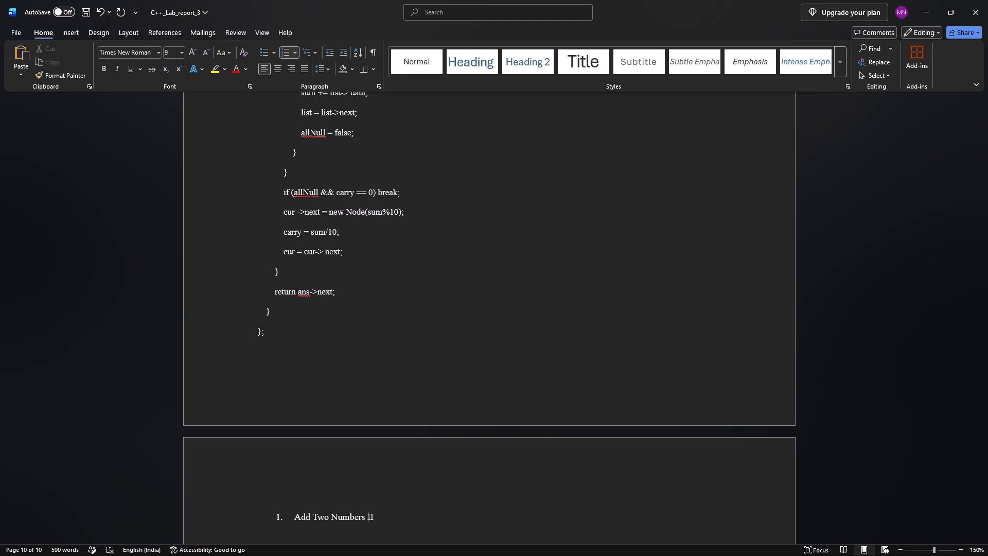
pyautogui.hotkey('ctrl', 'Left')
pyautogui.hotkey('ctrl', 'Left')
pyautogui.hotkey('ctrl', 'Left')
pyautogui.press('BackSpace')
pyautogui.press('BackSpace')
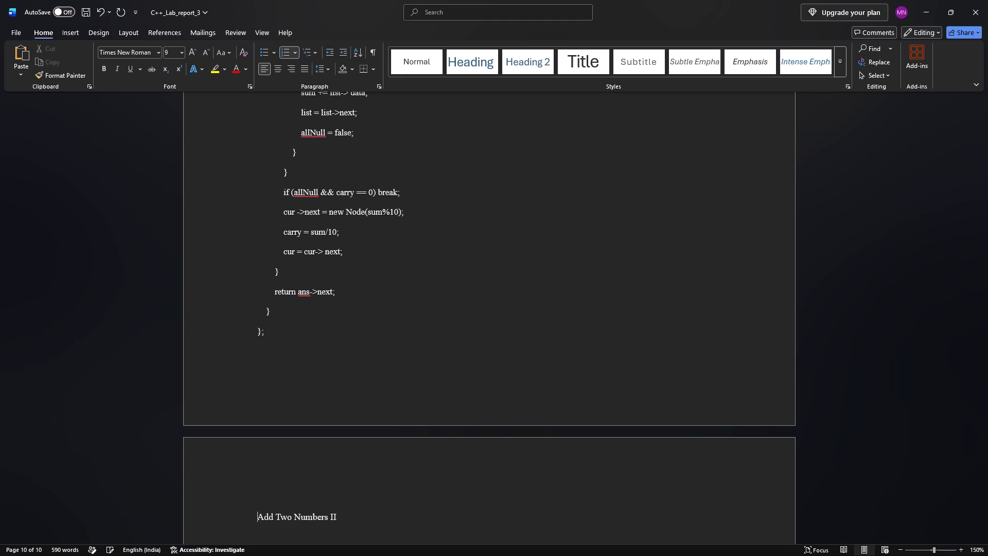
pyautogui.write('8.')
pyautogui.press('space')
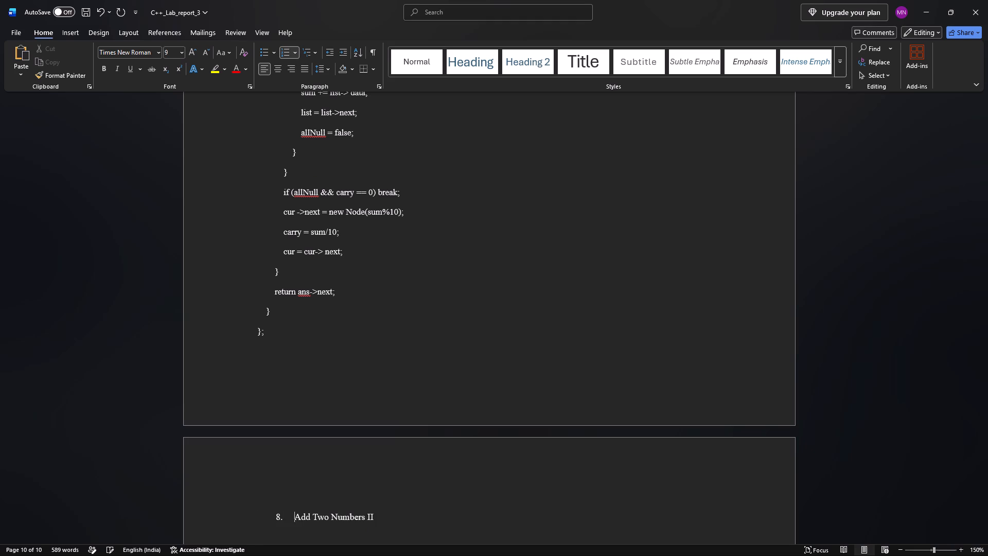
# Add an empty, unnumbered and unindented line below the Add Two Numbers II title.
pyautogui.click(394, 504)
pyautogui.press('Return')
pyautogui.press('BackSpace')
pyautogui.press('BackSpace')
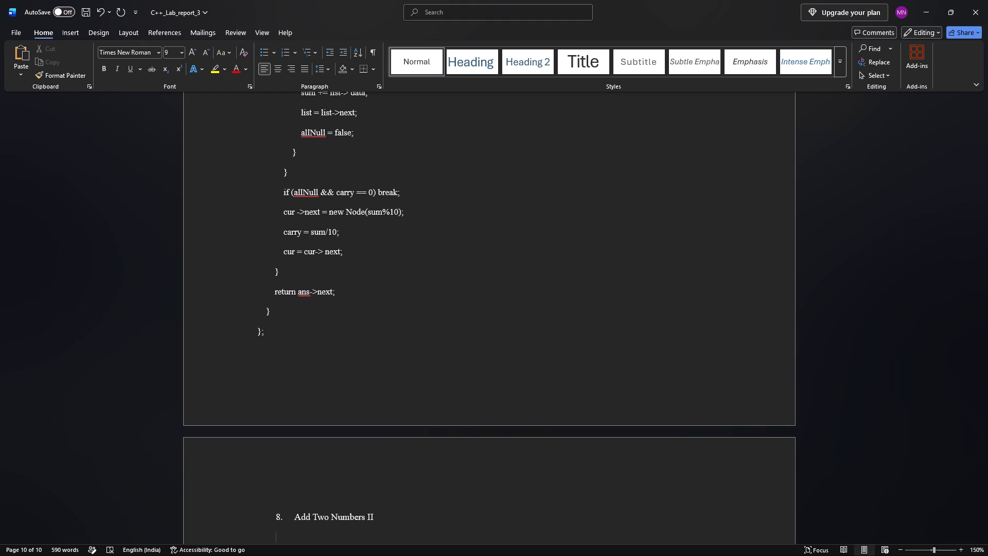
pyautogui.press('BackSpace')
# Switch to Chrome and run the Adding Two Number II solution against its test cases.
pyautogui.hotkey('alt', 'Tab')
pyautogui.scroll(-12, 601, 231)
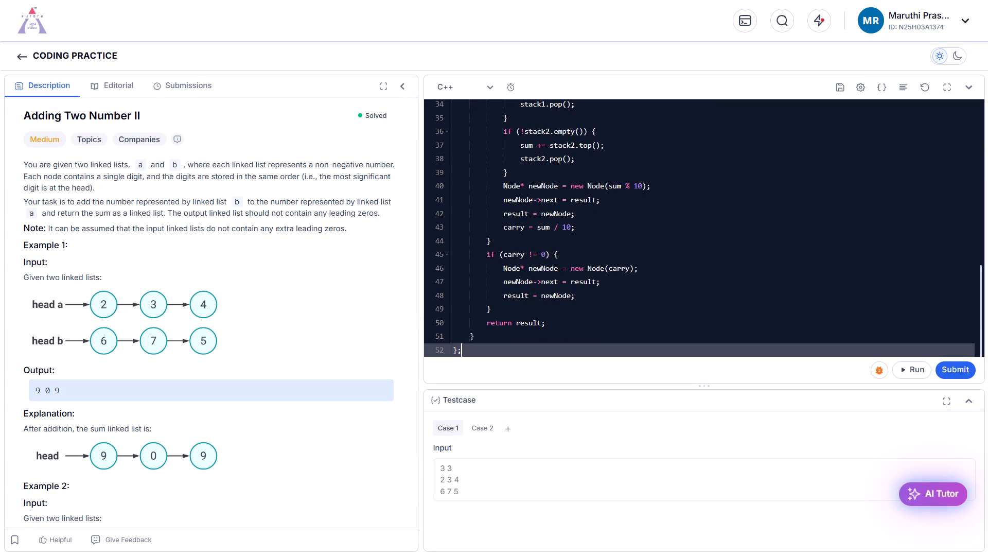
pyautogui.scroll(-1, 601, 231)
pyautogui.scroll(3, 527, 340)
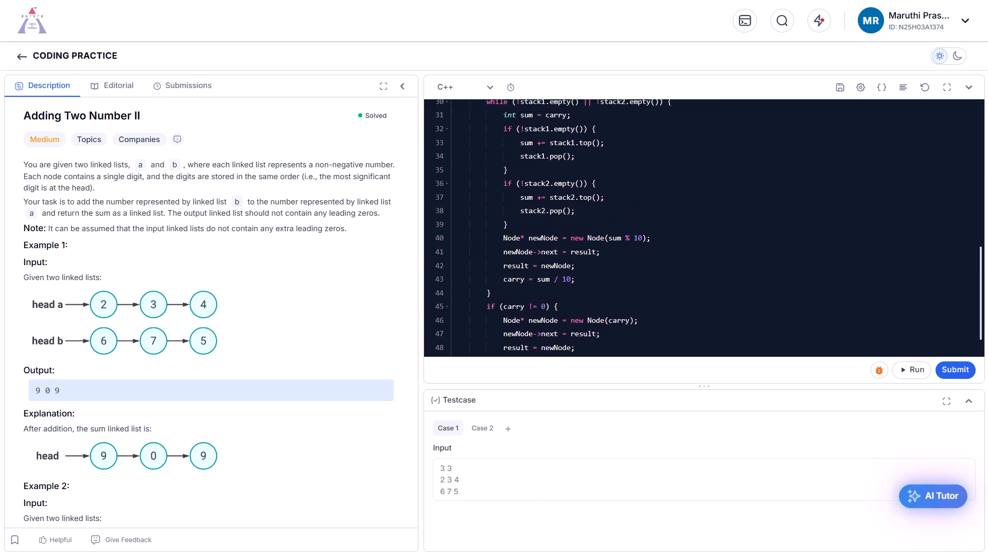
pyautogui.scroll(6, 527, 340)
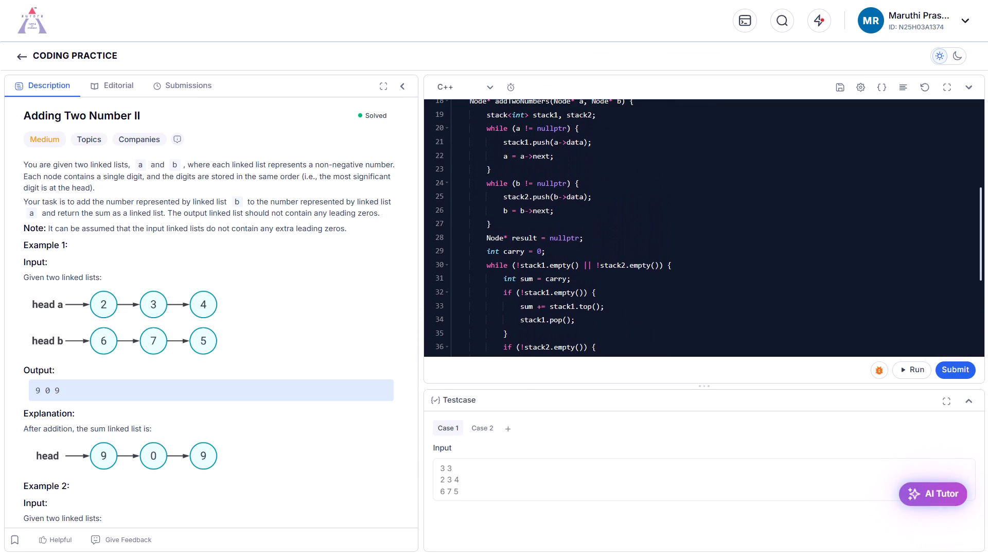
pyautogui.click(907, 375)
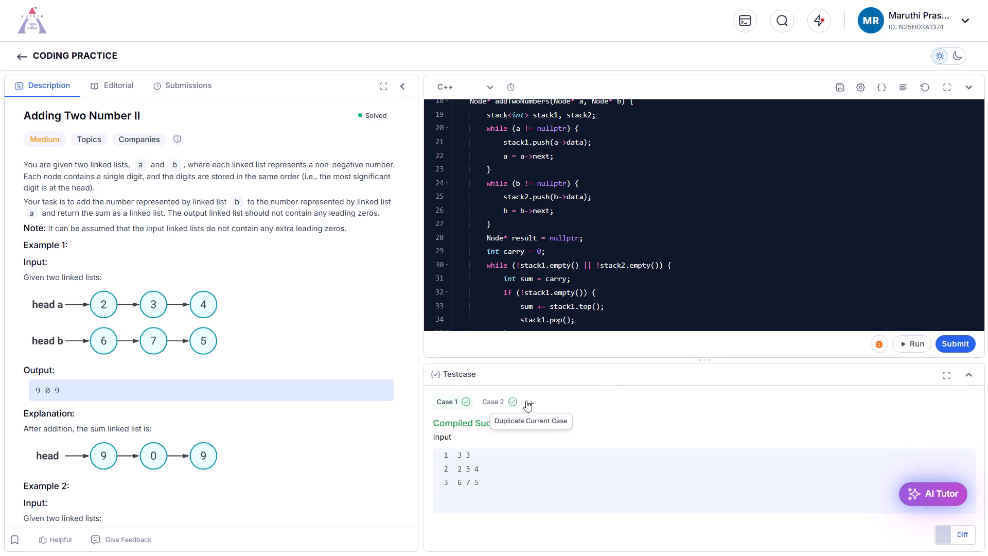
# Enlarge the code editor by shrinking the testcase pane, and zoom the page out one level to fit more of the solution class.
pyautogui.moveTo(587, 359); pyautogui.dragTo(583, 460)
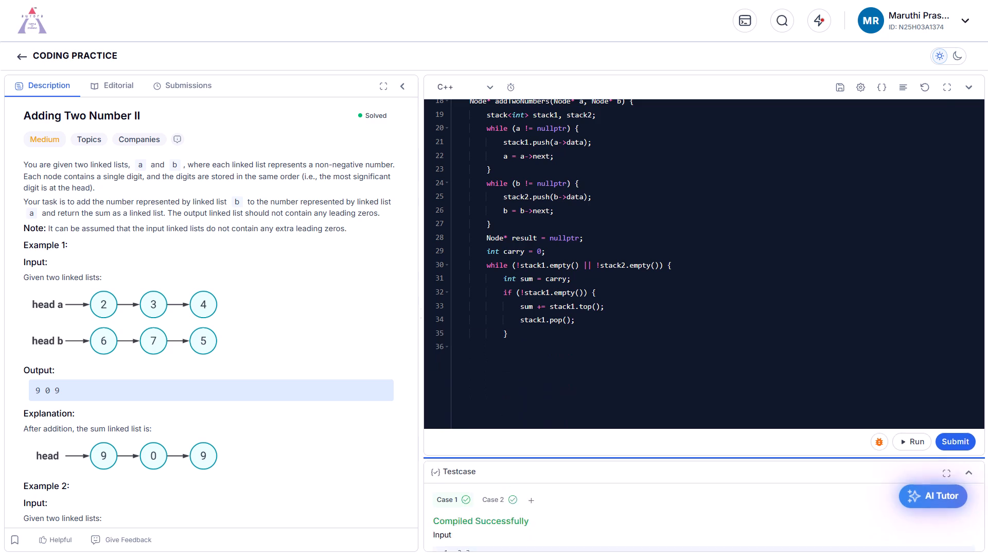
pyautogui.moveTo(583, 460); pyautogui.dragTo(585, 500)
pyautogui.scroll(-8, 570, 374)
pyautogui.scroll(9, 570, 374)
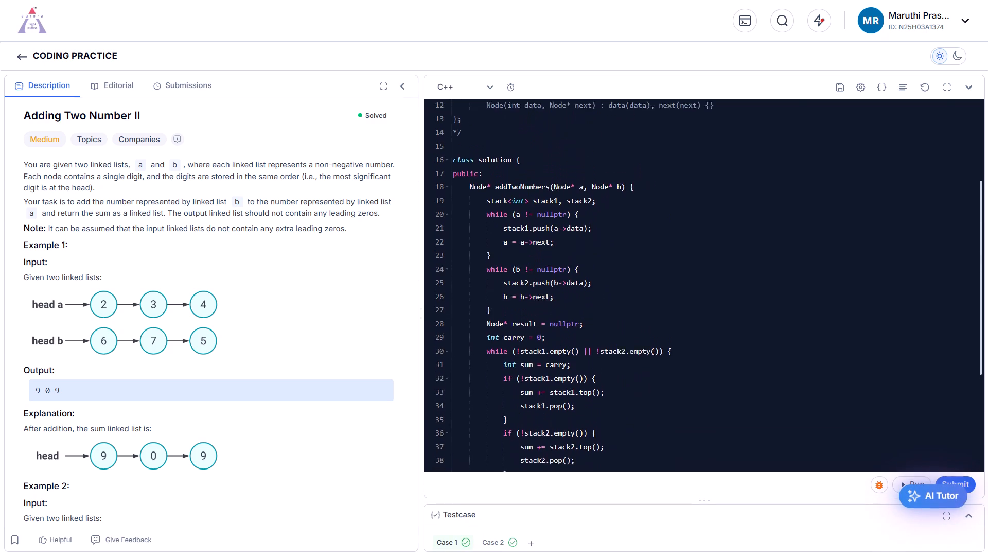
pyautogui.scroll(-1, 570, 374)
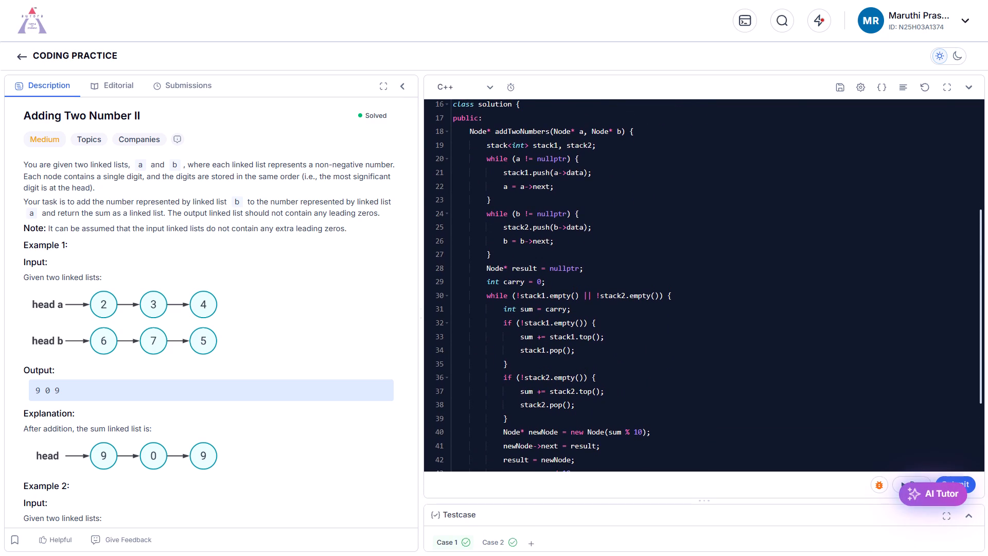
pyautogui.hotkey('ctrl', '-')
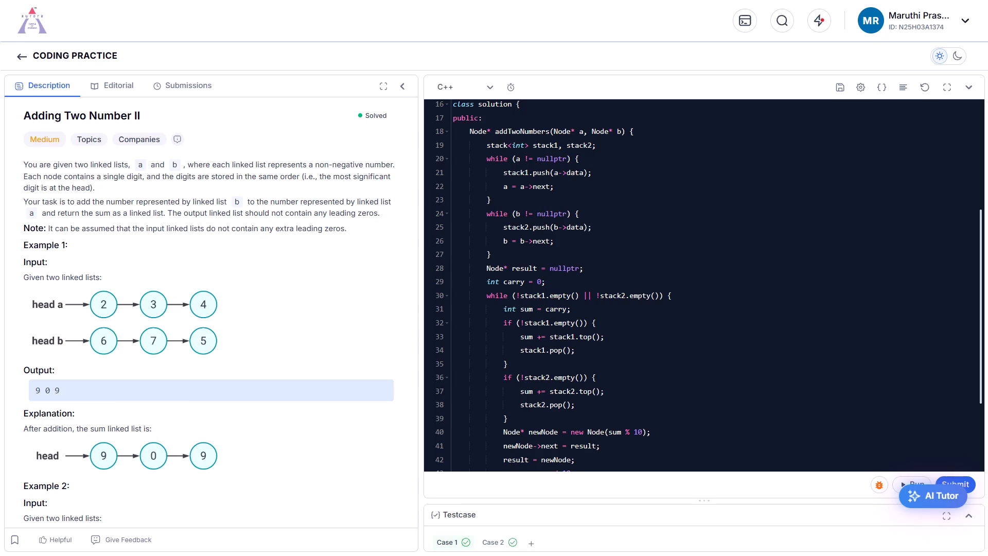
pyautogui.scroll(-2, 594, 358)
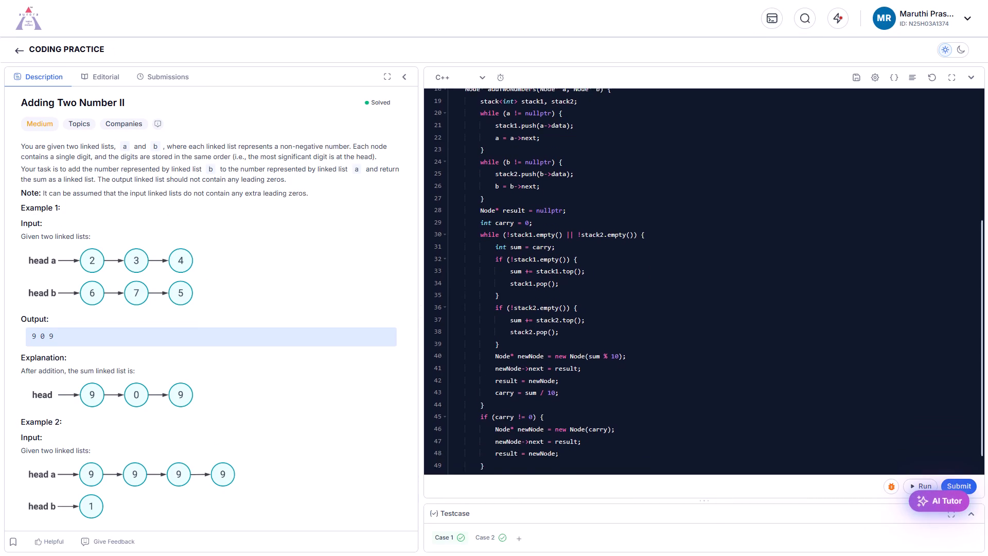
pyautogui.scroll(-2, 594, 358)
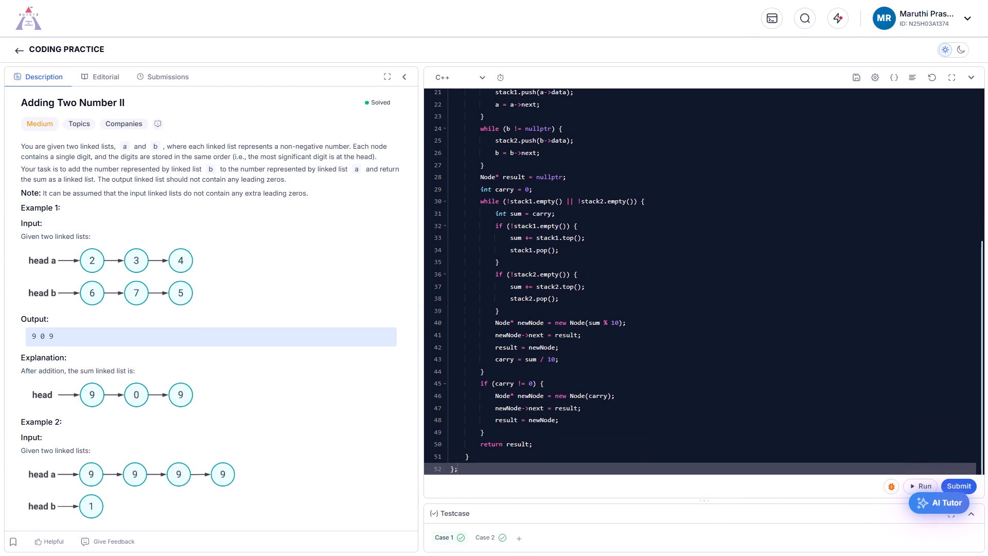
pyautogui.scroll(1, 566, 363)
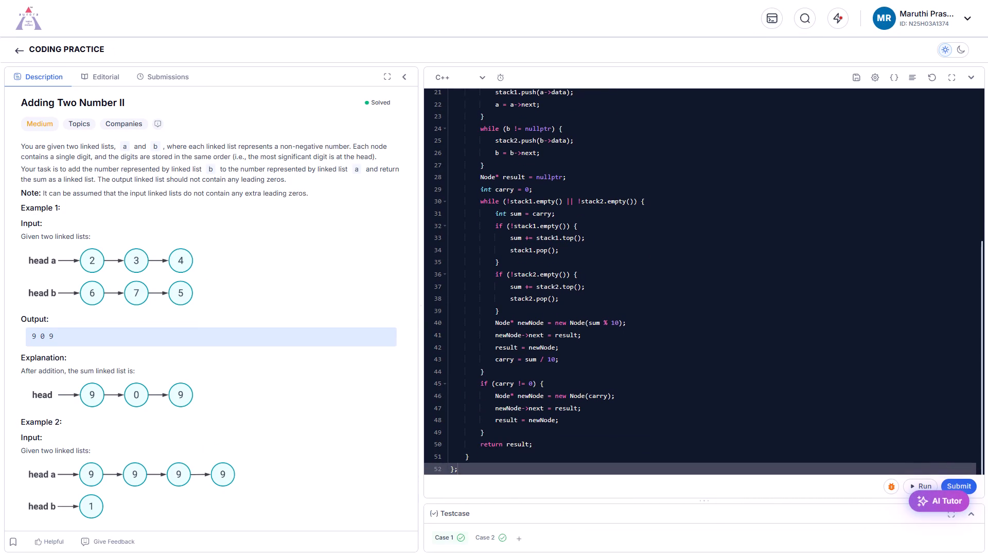
pyautogui.scroll(1, 566, 363)
pyautogui.scroll(-1, 566, 363)
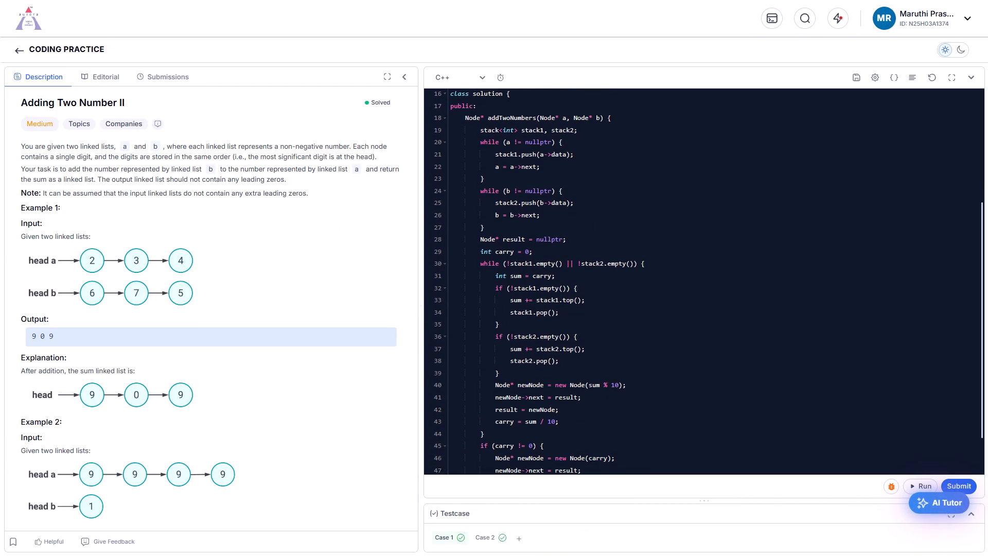
pyautogui.scroll(-3, 566, 363)
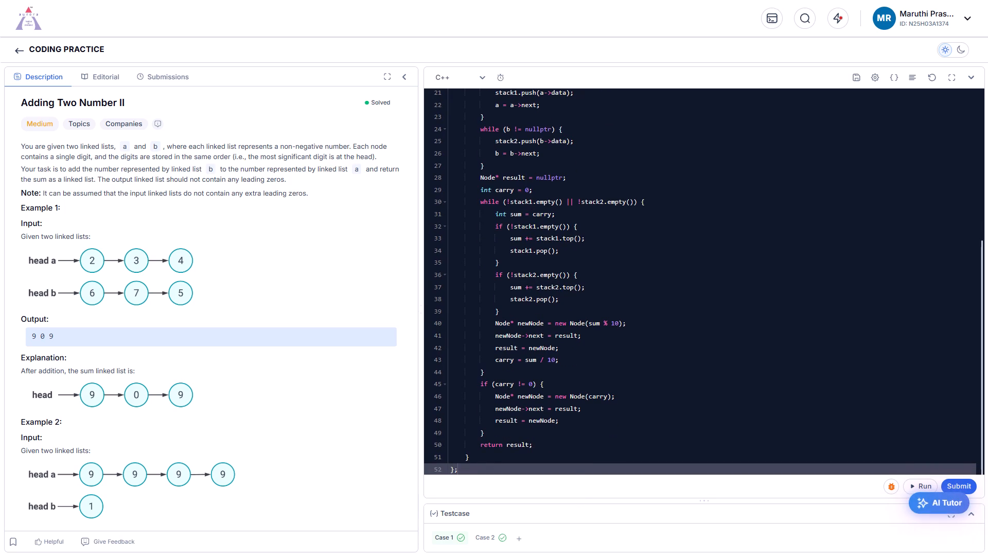
# Join the "return result;" line onto the closing brace of the final carry check.
pyautogui.click(503, 433)
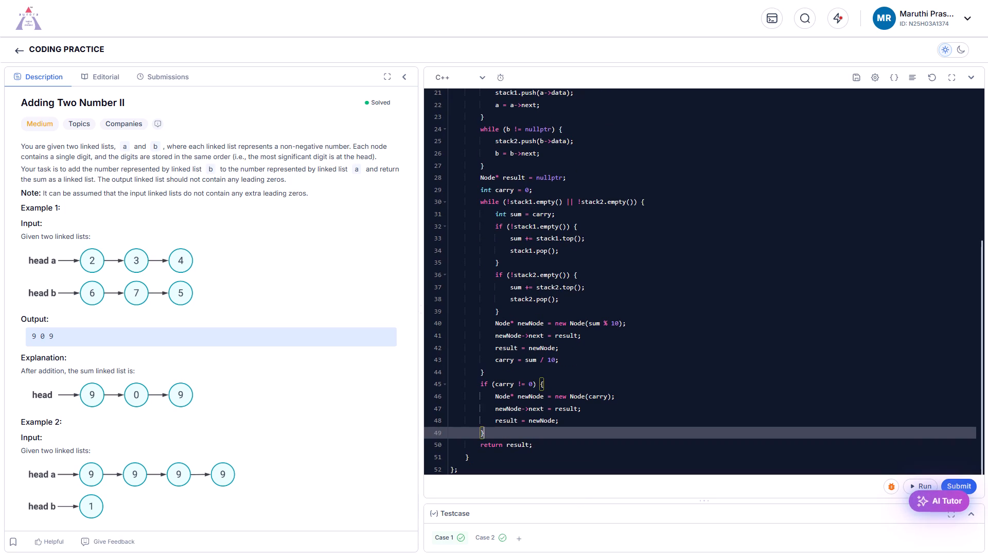
pyautogui.press('space')
pyautogui.hotkey('ctrl', 'Delete')
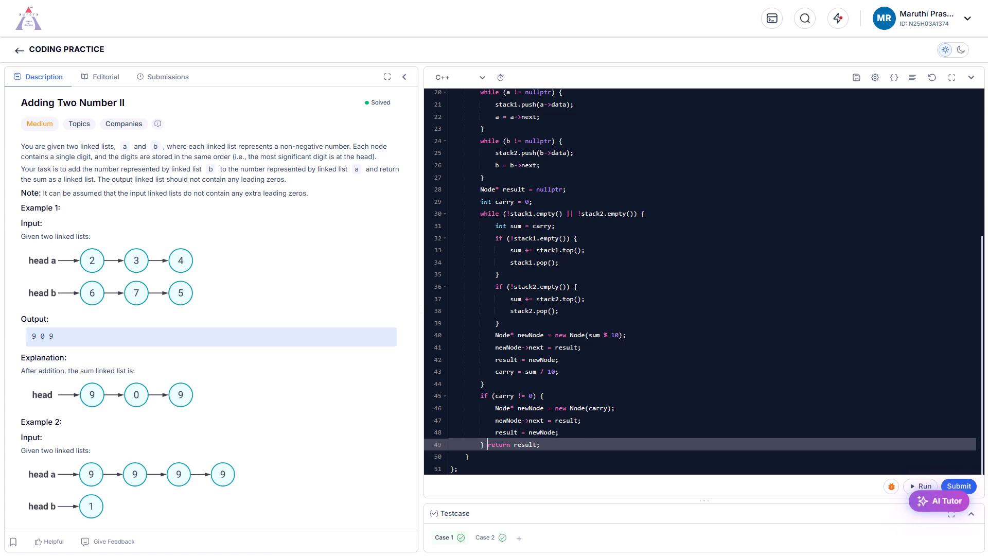
# Zoom the page out two more levels and resize the testcase pane so the whole solution class fits in the editor.
pyautogui.scroll(1, 606, 365)
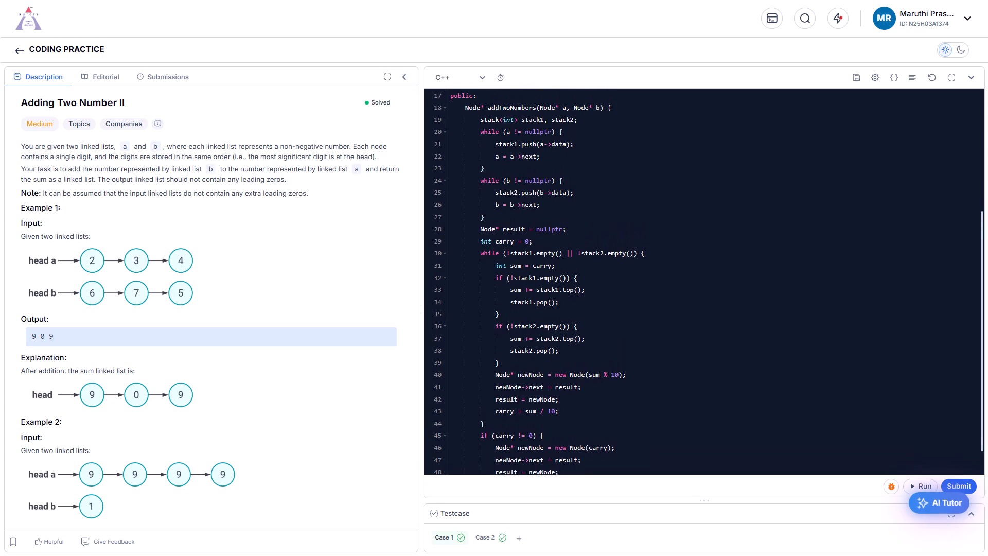
pyautogui.scroll(1, 606, 365)
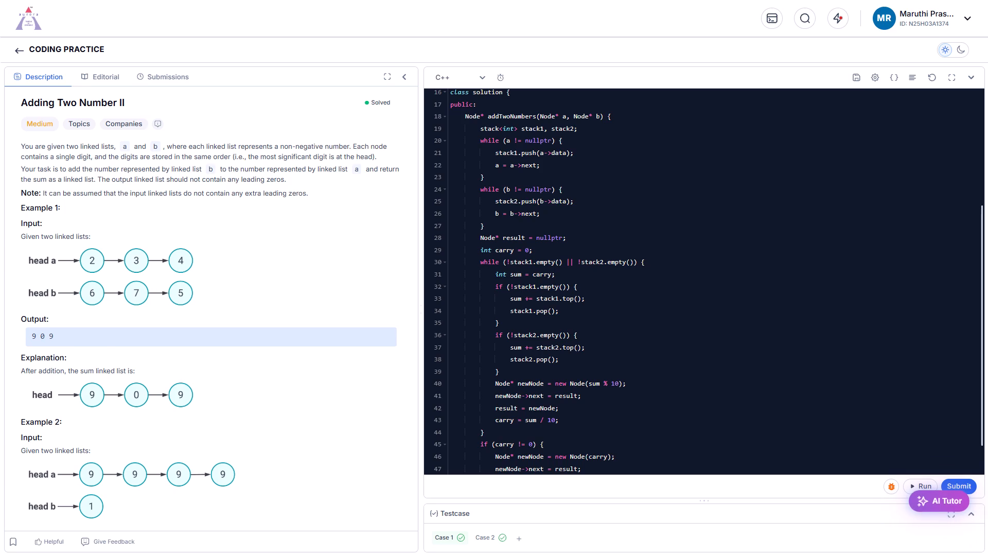
pyautogui.hotkey('ctrl', '-')
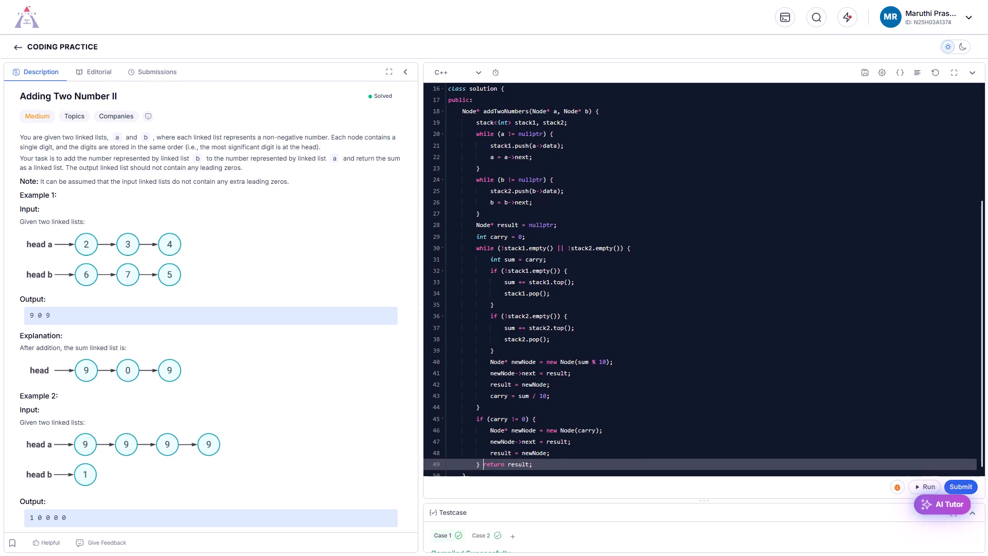
pyautogui.hotkey('ctrl', '-')
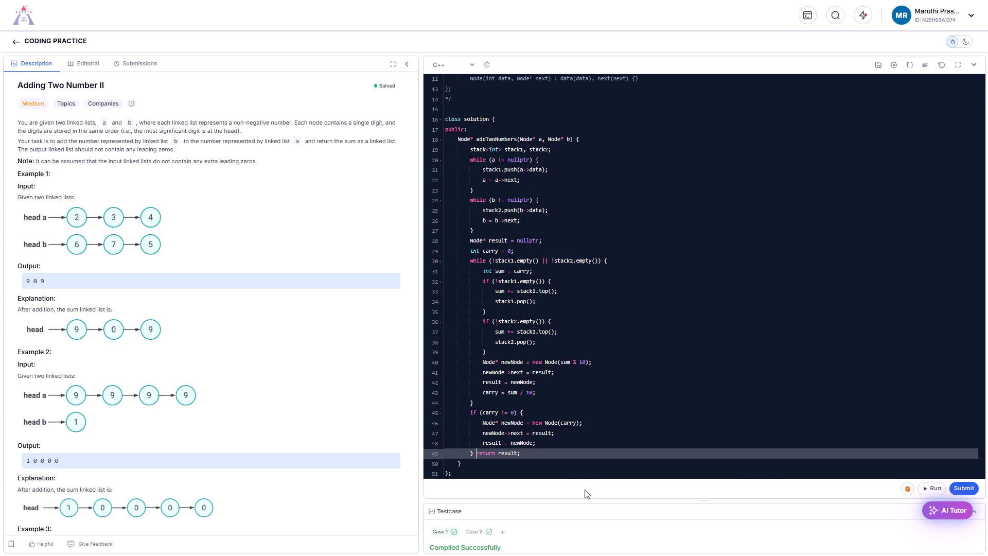
pyautogui.moveTo(592, 499); pyautogui.dragTo(587, 393)
pyautogui.scroll(-1, 599, 299)
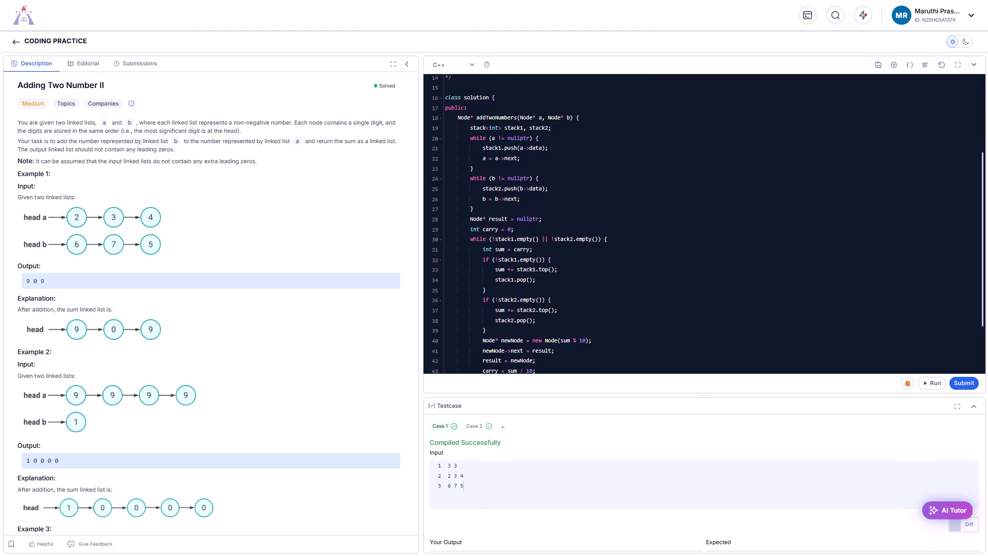
pyautogui.scroll(-1, 599, 299)
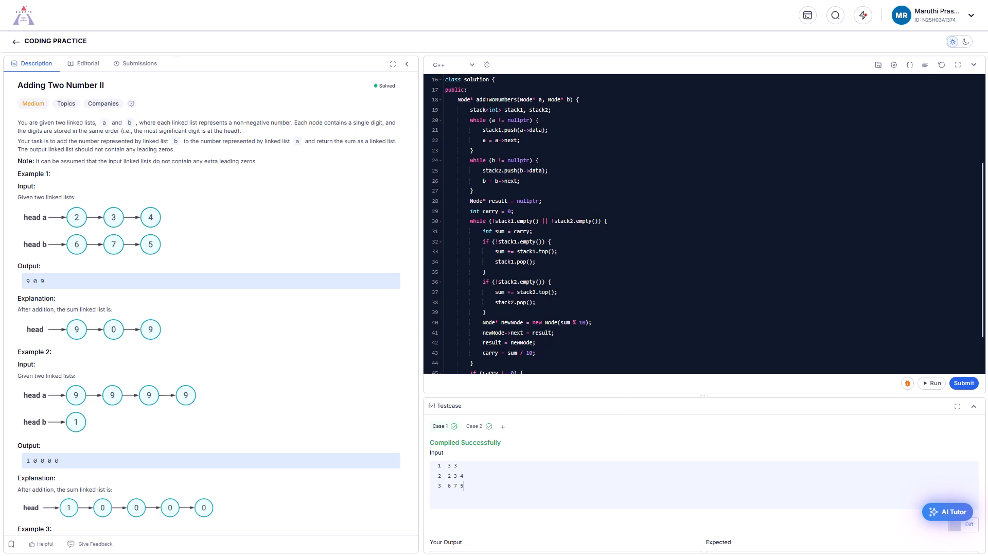
pyautogui.moveTo(616, 394); pyautogui.dragTo(638, 463)
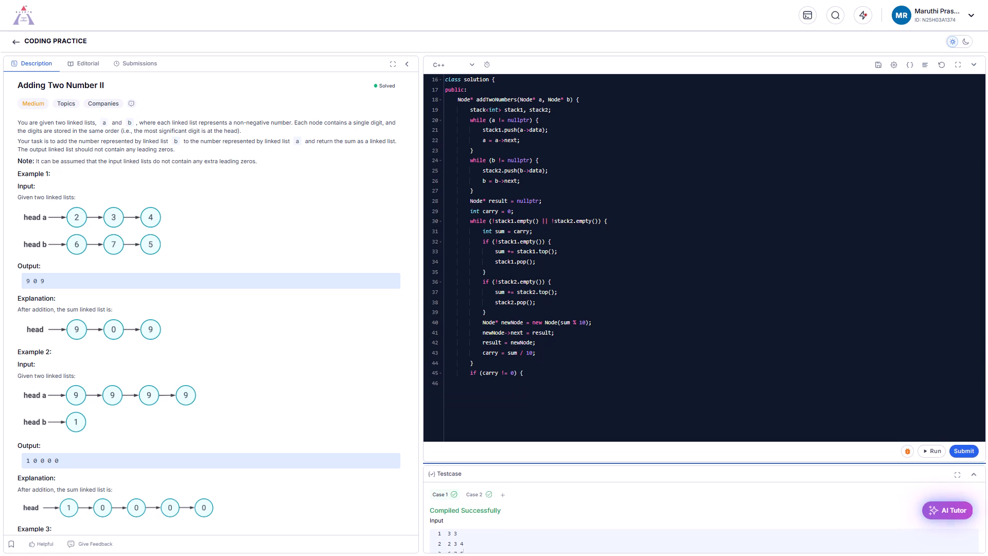
pyautogui.moveTo(638, 463); pyautogui.dragTo(639, 485)
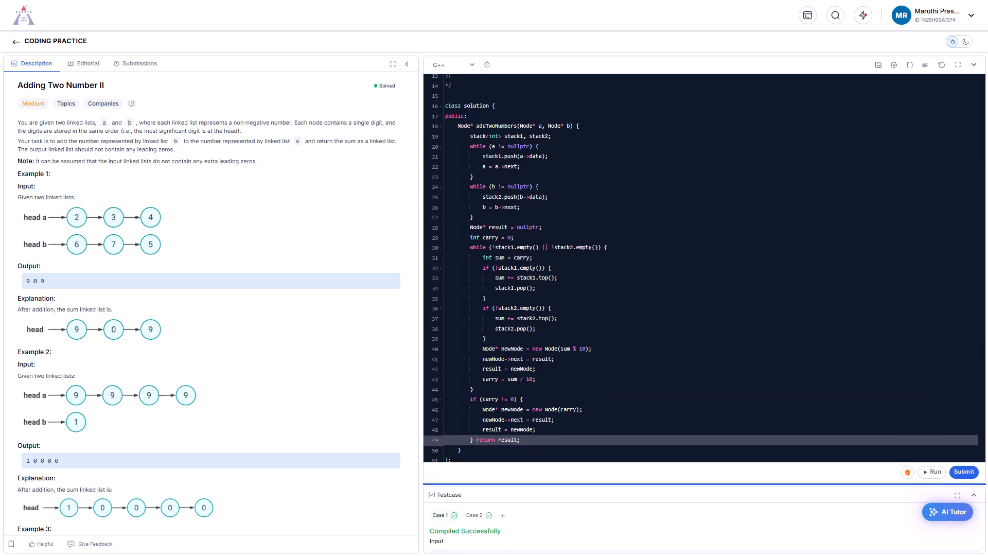
pyautogui.moveTo(639, 485); pyautogui.dragTo(639, 487)
pyautogui.scroll(-2, 624, 420)
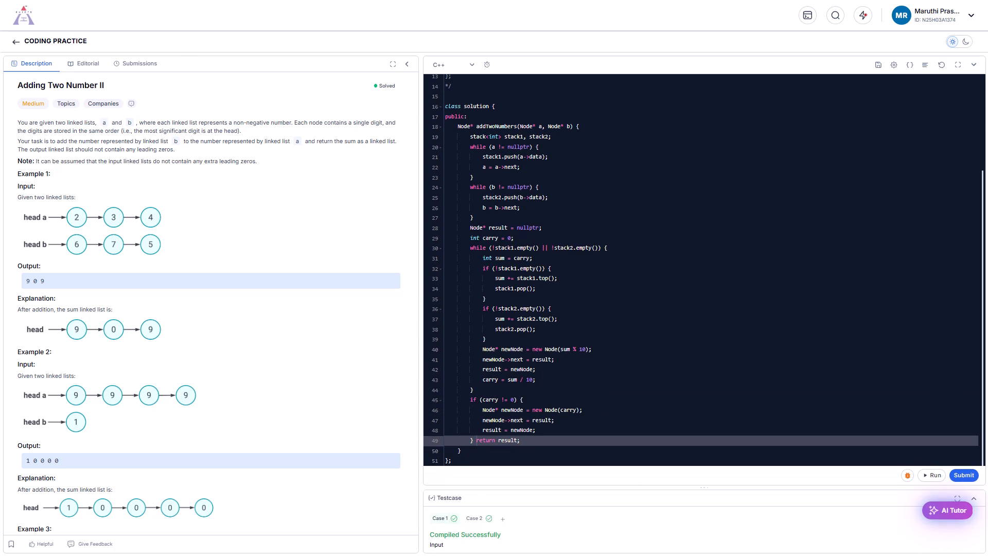
pyautogui.scroll(-2, 624, 420)
pyautogui.scroll(-3, 572, 222)
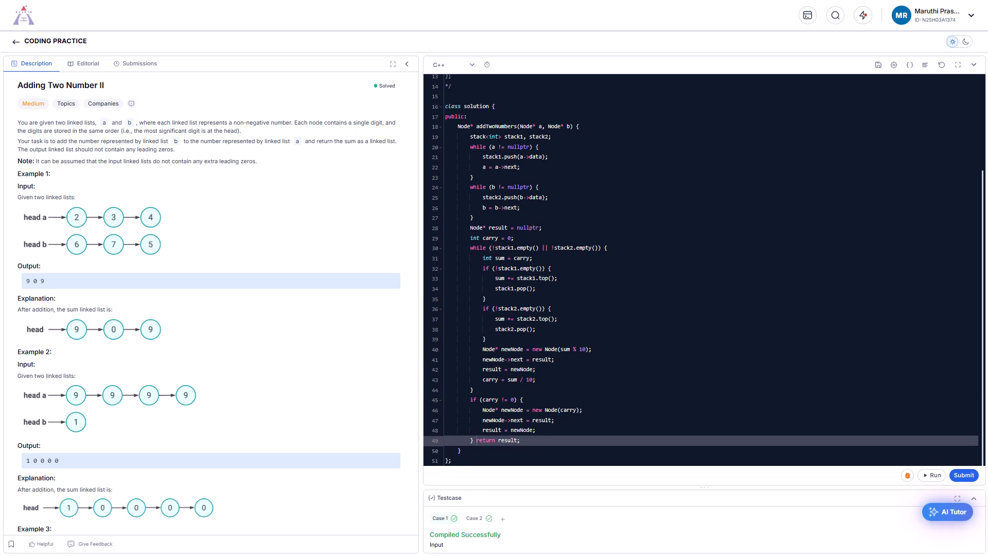
pyautogui.scroll(-1, 572, 222)
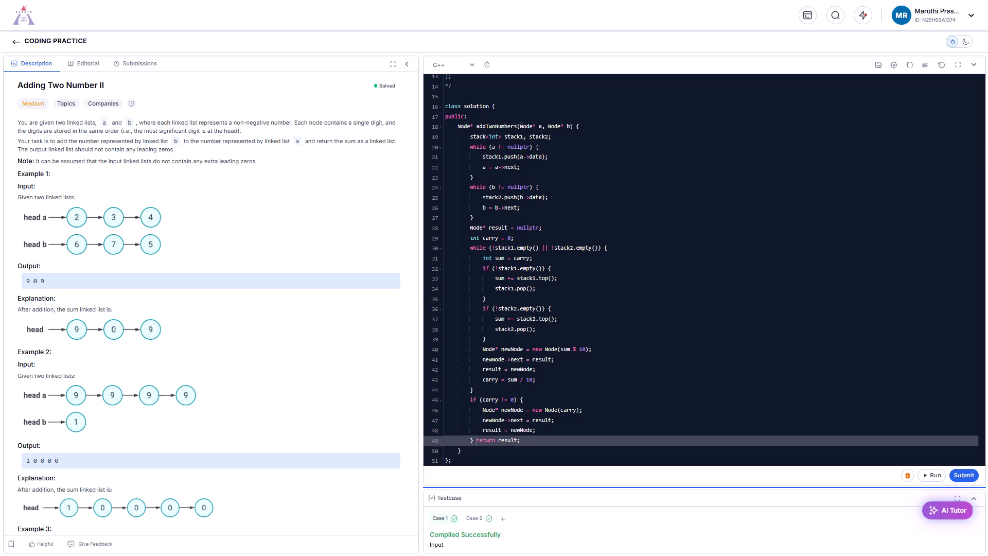
# Fine-tune the divider so the editor shows the code from "class solution" to its closing brace, with the testcase results below.
pyautogui.moveTo(596, 488); pyautogui.dragTo(594, 477)
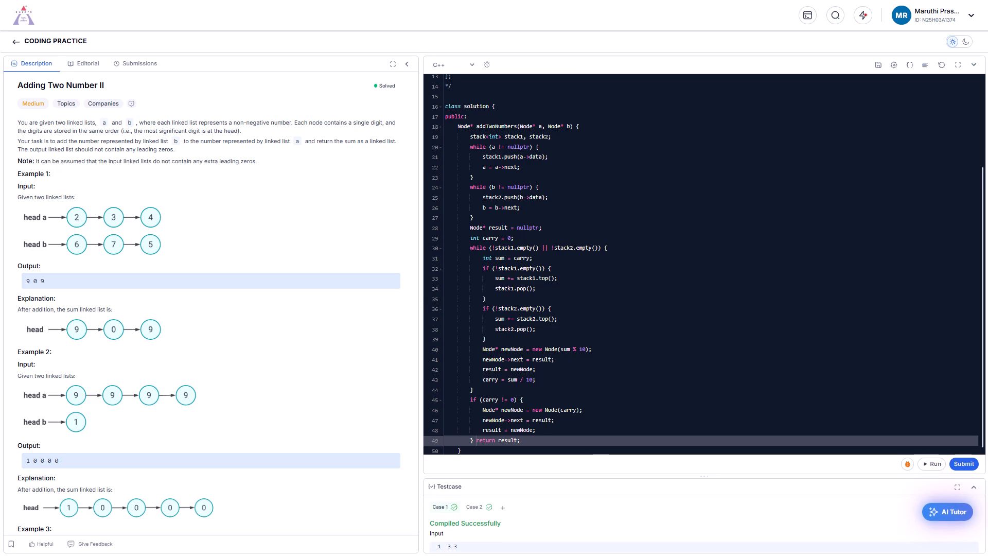
pyautogui.scroll(-3, 598, 375)
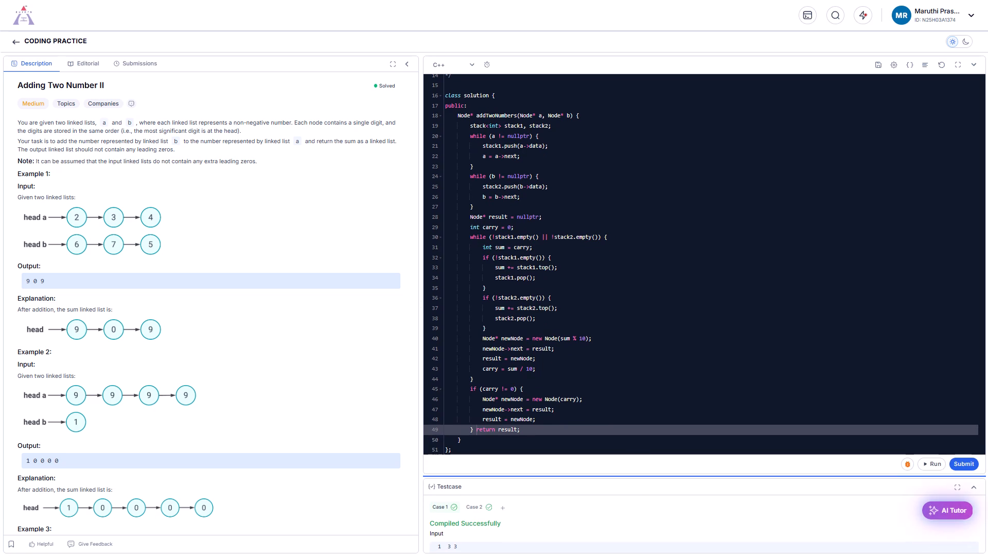
pyautogui.moveTo(637, 475); pyautogui.dragTo(636, 451)
pyautogui.scroll(-1, 633, 387)
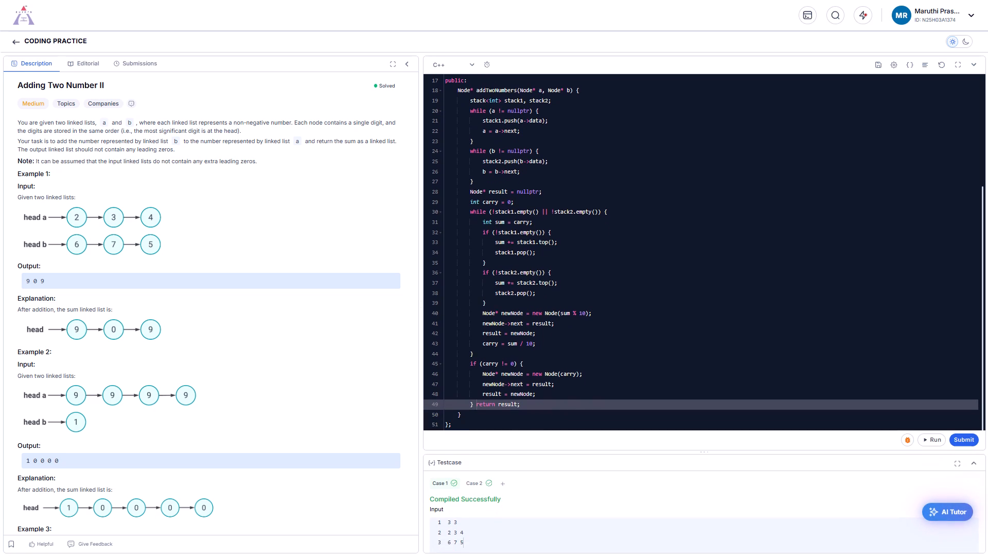
pyautogui.scroll(-2, 633, 387)
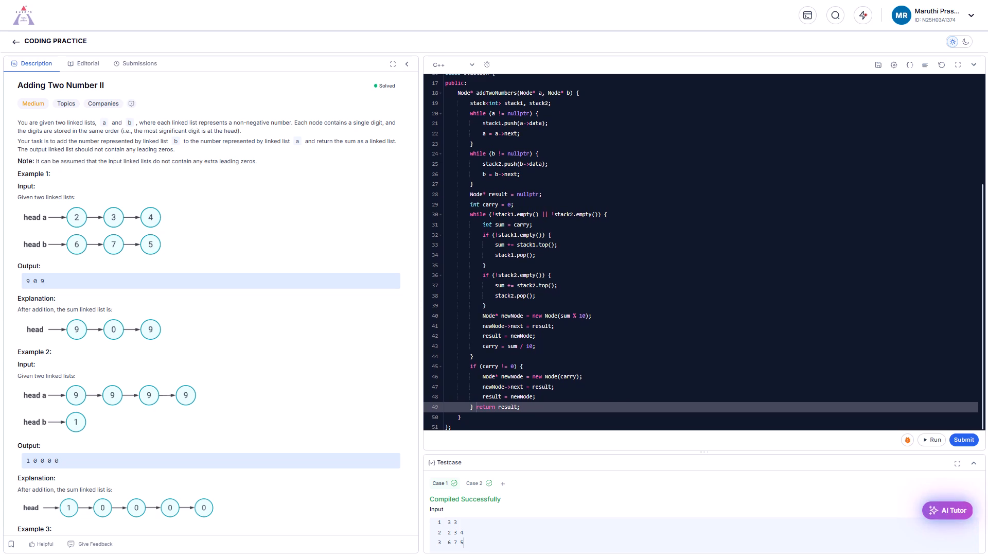
pyautogui.moveTo(634, 452); pyautogui.dragTo(634, 465)
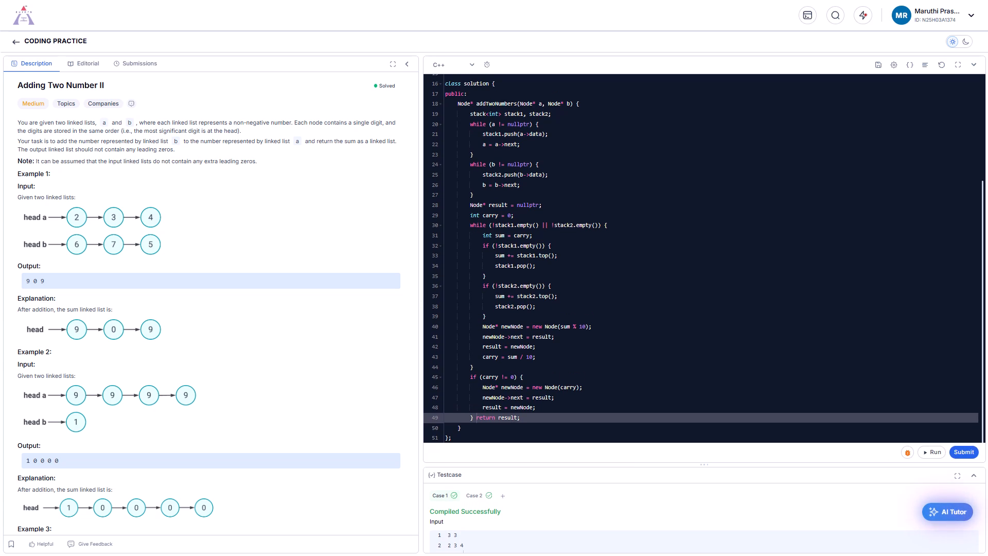
pyautogui.scroll(-3, 622, 375)
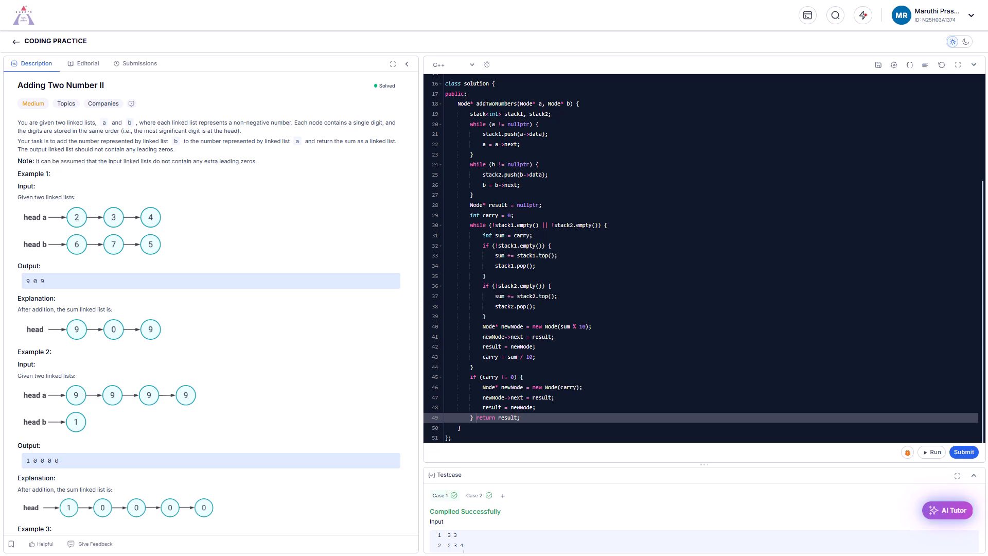
pyautogui.scroll(-2, 627, 374)
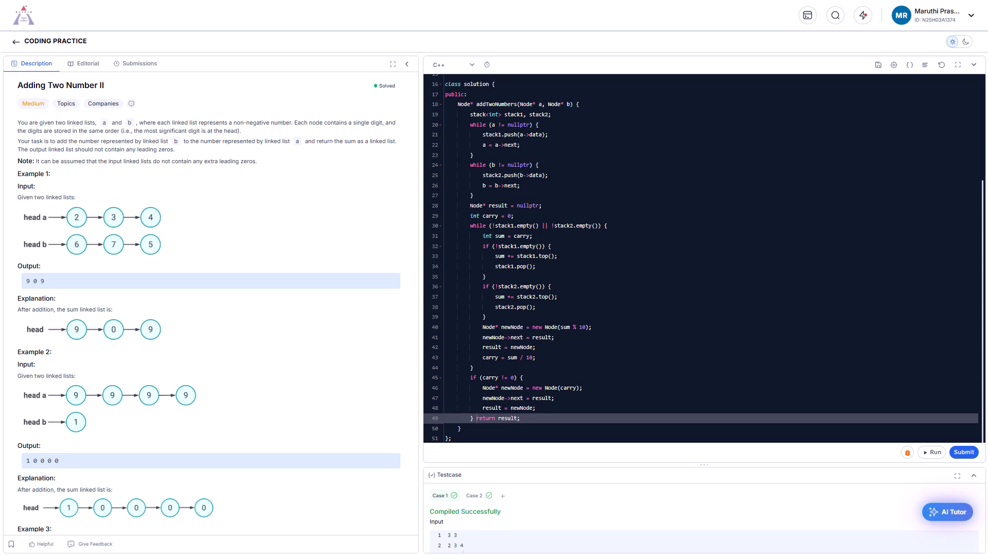
pyautogui.scroll(-4, 597, 376)
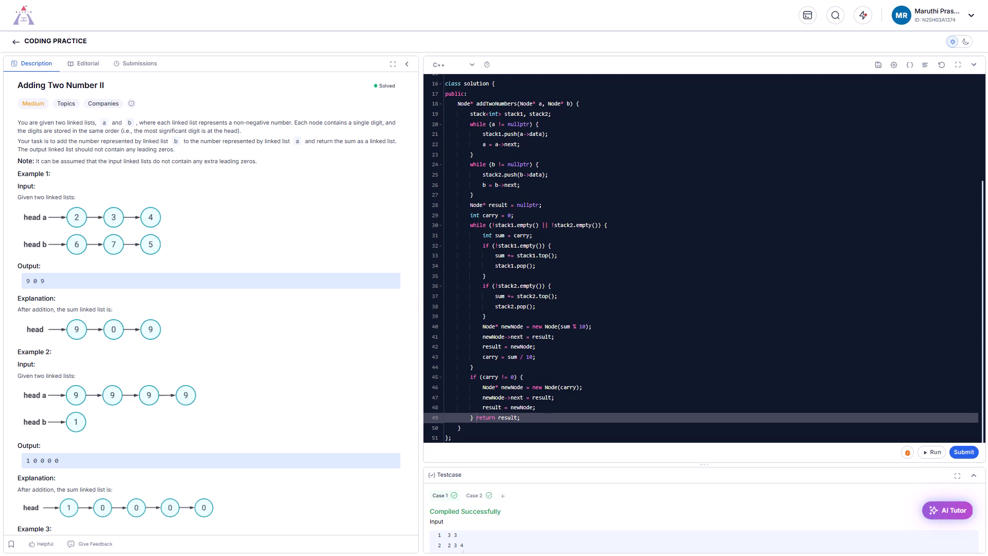
# Capture the whole Adding Two Number II page, paste it under the item 8 title in Word, and shrink it to just over half the text width.
pyautogui.scroll(-4, 597, 376)
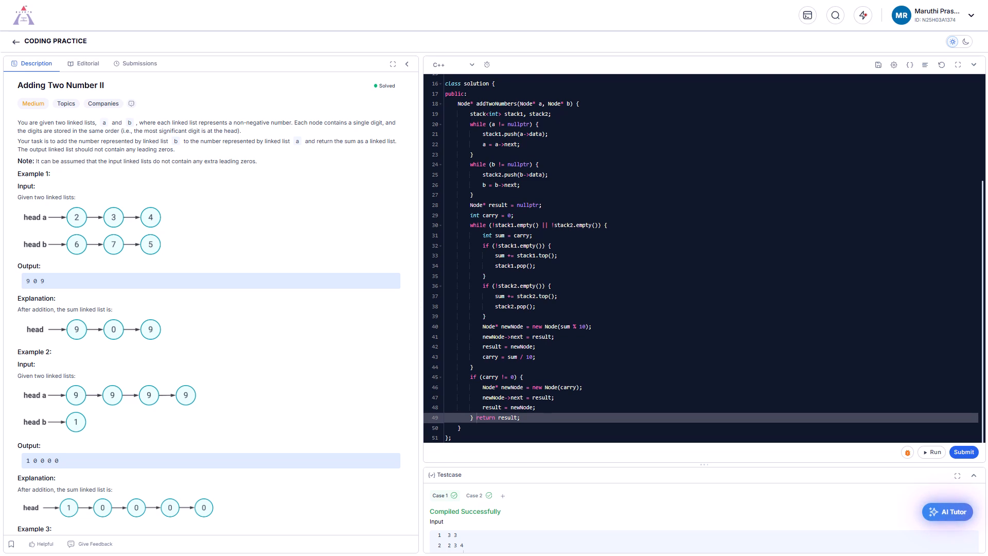
pyautogui.press('super+Print')
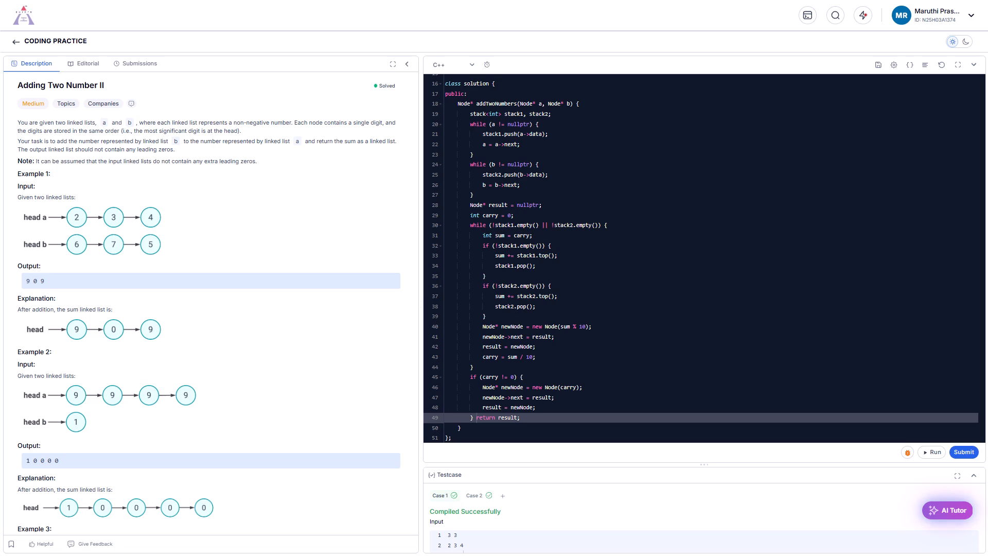
pyautogui.hotkey('alt', 'Tab')
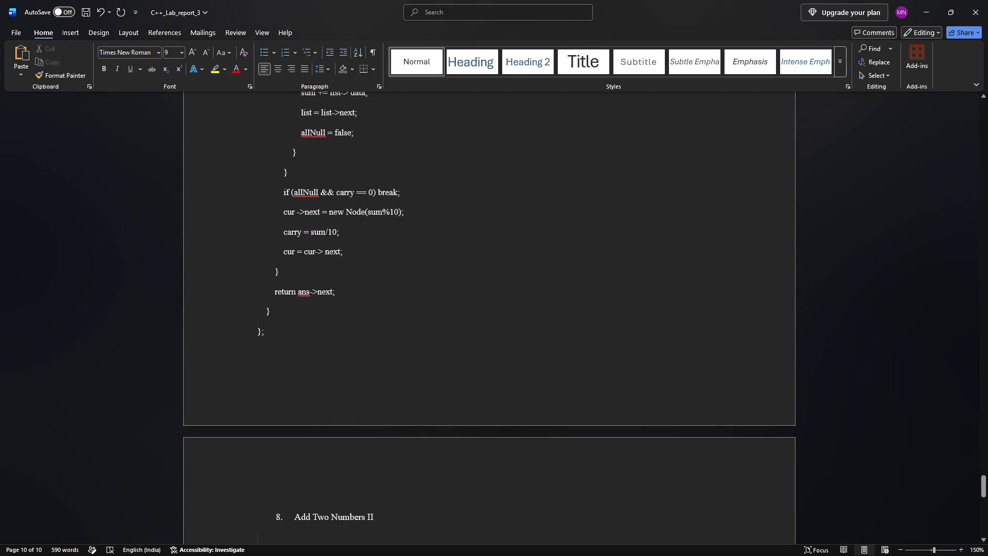
pyautogui.scroll(-2, 528, 436)
pyautogui.hotkey('ctrl', 'v')
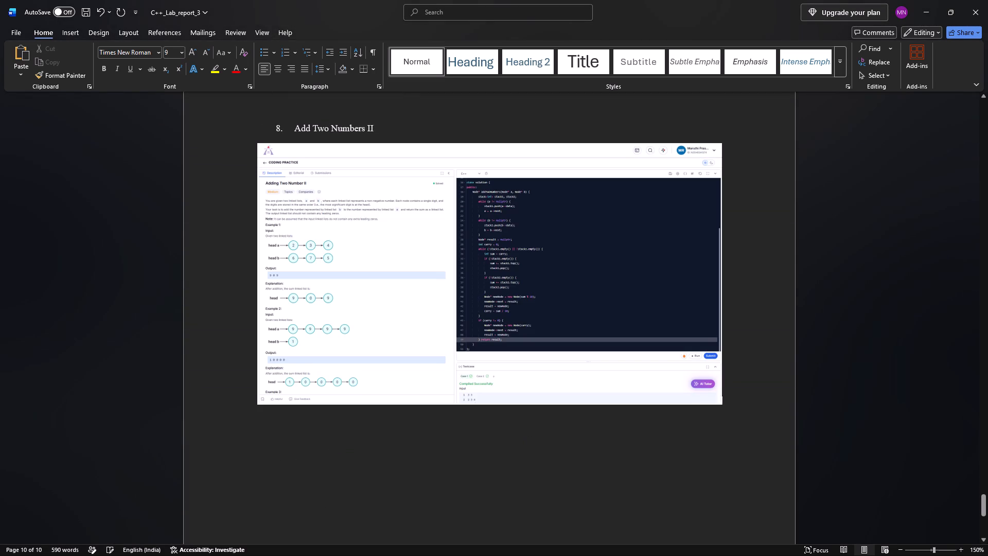
pyautogui.click(421, 344)
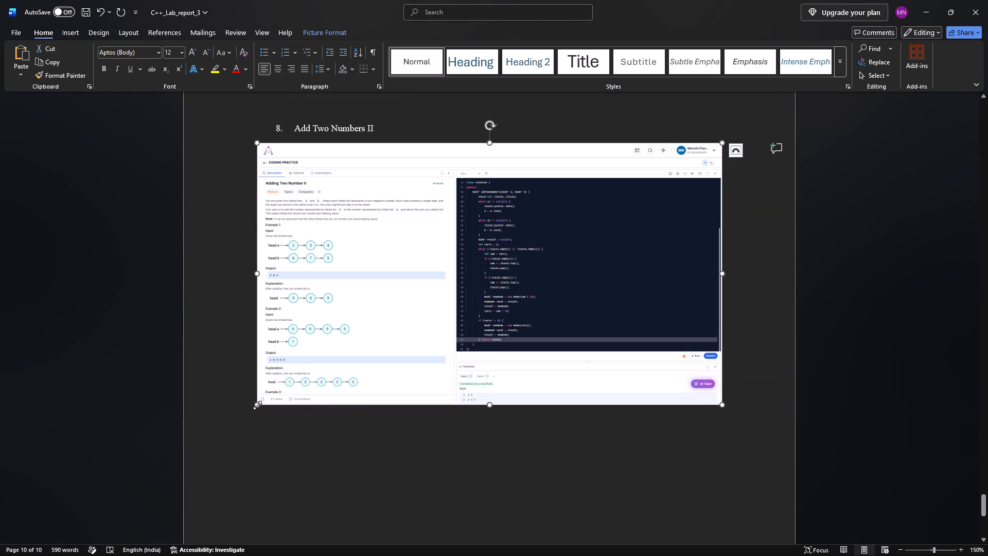
pyautogui.moveTo(257, 405); pyautogui.dragTo(483, 293)
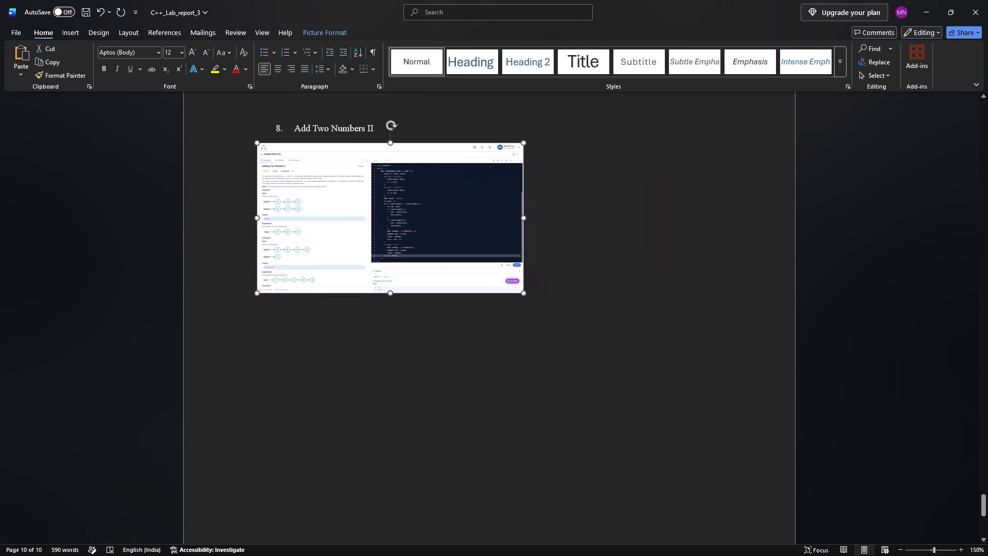
pyautogui.click(553, 287)
# Expand the testcase pane in Chrome, snip the Case 1 input and output area, and paste it after the page screenshot in Word.
pyautogui.hotkey('alt', 'Tab')
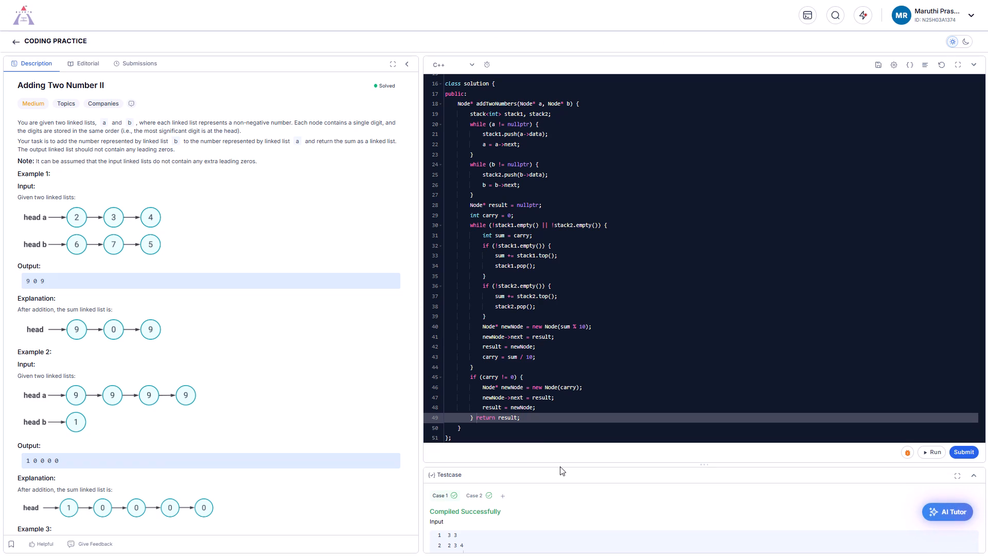
pyautogui.moveTo(558, 464); pyautogui.dragTo(618, 226, button='right')
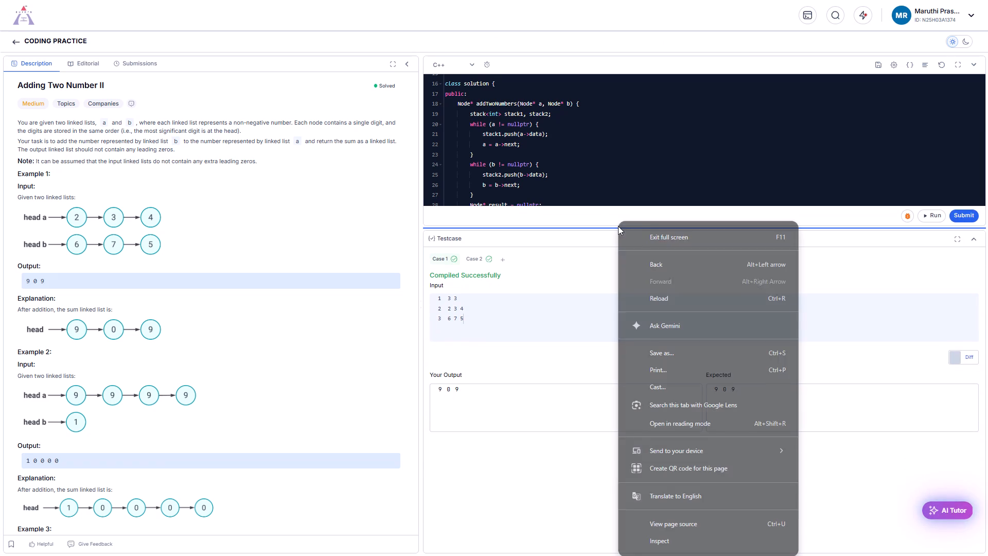
pyautogui.click(538, 343)
pyautogui.press('Print')
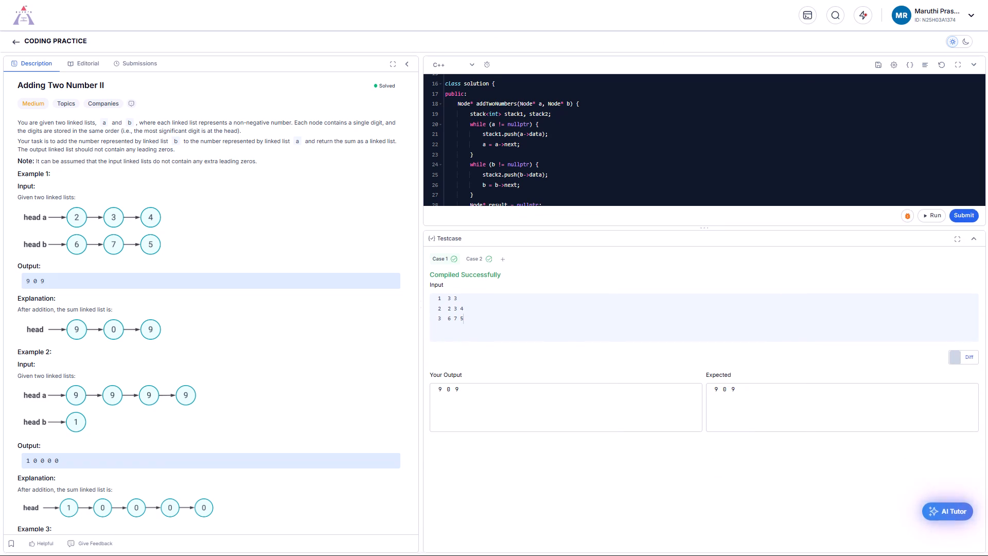
pyautogui.moveTo(427, 235); pyautogui.dragTo(741, 394)
pyautogui.hotkey('alt', 'Tab')
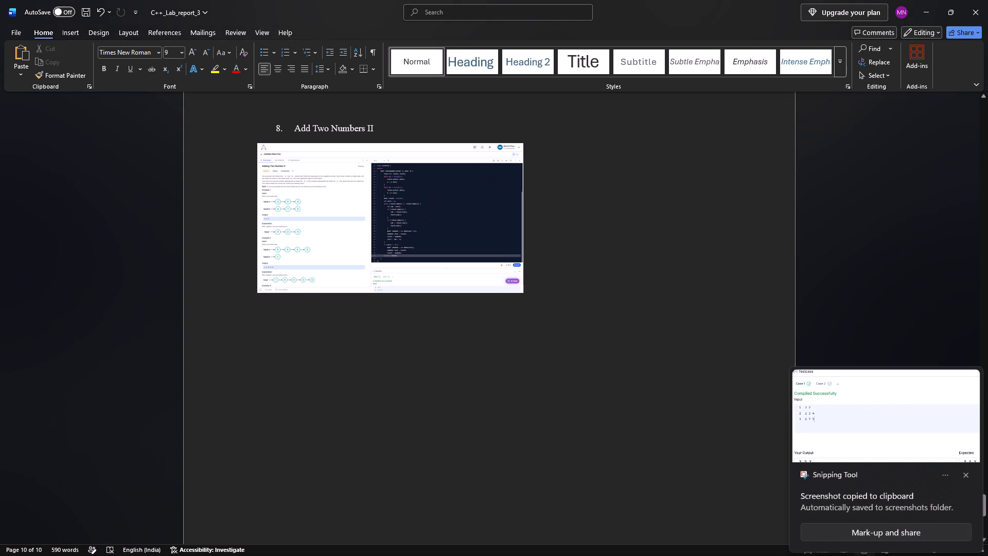
pyautogui.hotkey('ctrl', 'v')
# Shrink the testcase picture to about a third of the text width so it sits beside the page screenshot.
pyautogui.click(539, 411)
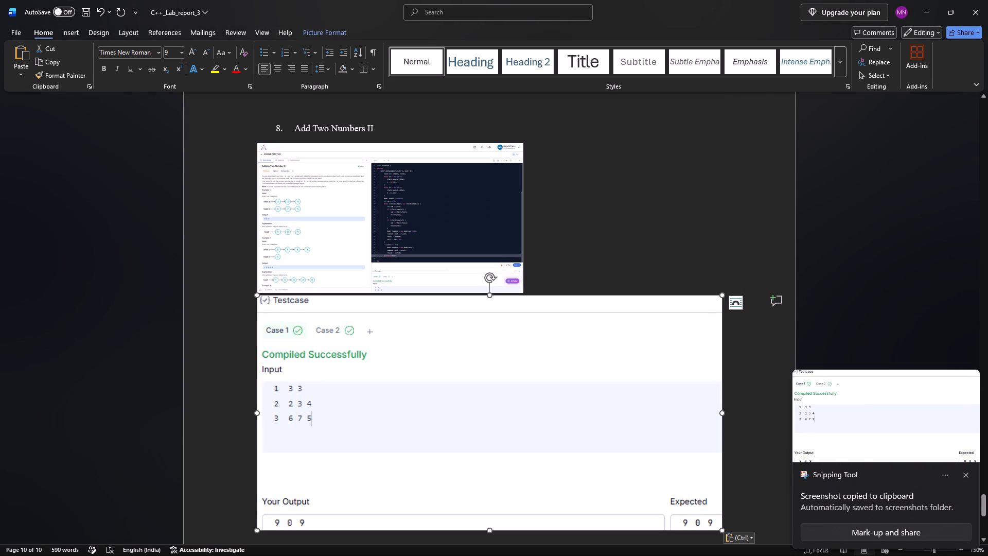
pyautogui.moveTo(257, 531); pyautogui.dragTo(295, 499)
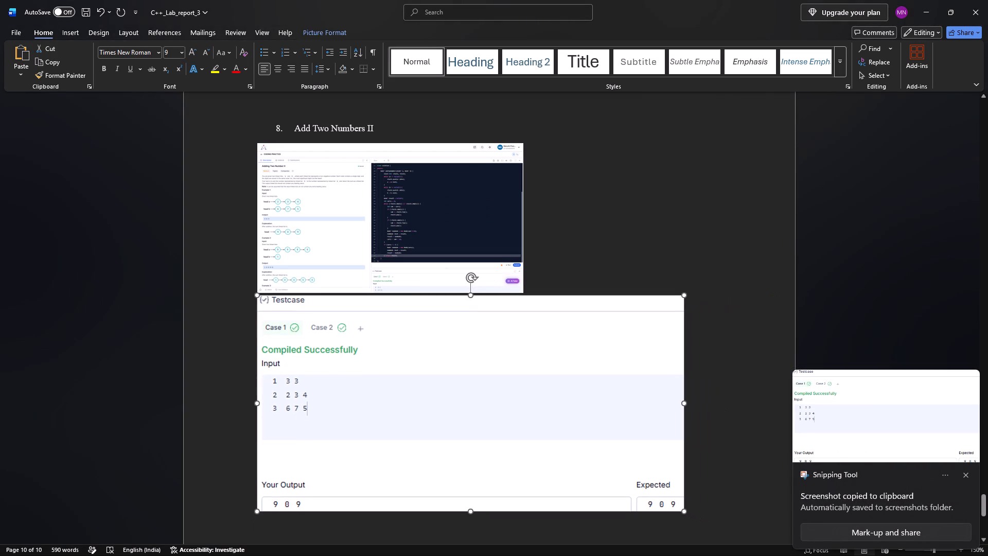
pyautogui.moveTo(295, 499); pyautogui.dragTo(337, 479)
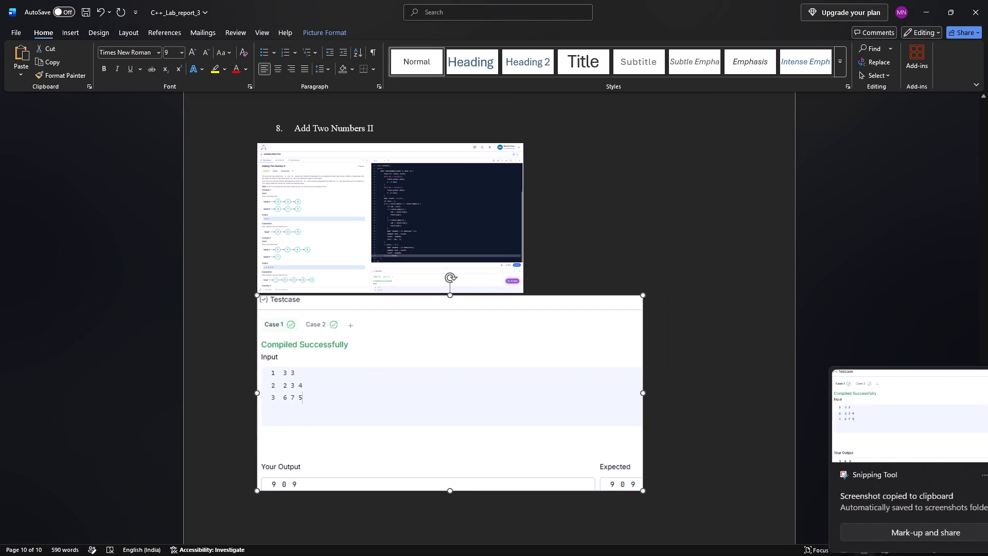
pyautogui.moveTo(337, 479); pyautogui.dragTo(544, 349)
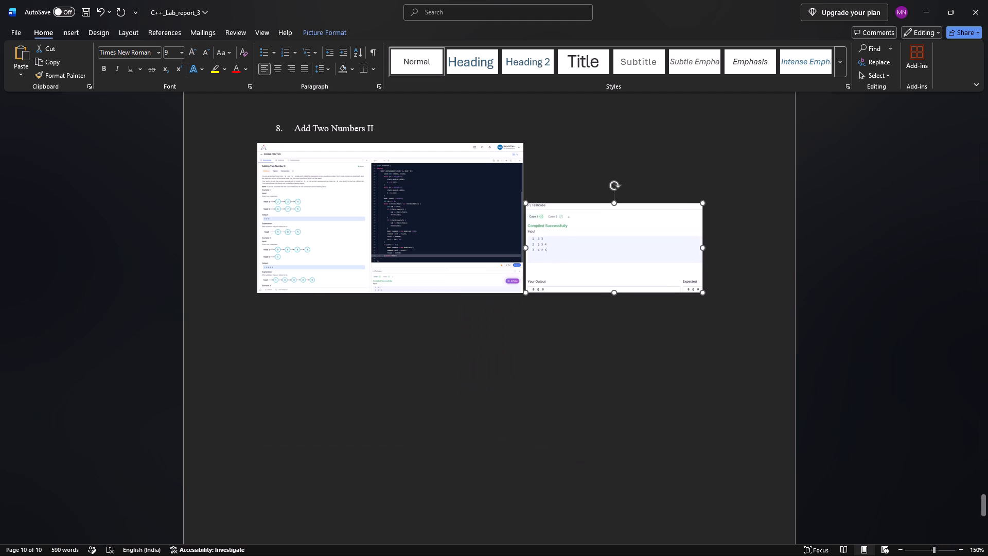
pyautogui.moveTo(544, 349); pyautogui.dragTo(576, 327)
# Enlarge the page screenshot to about two thirds of the text width, keeping the testcase picture on the same line.
pyautogui.click(468, 257)
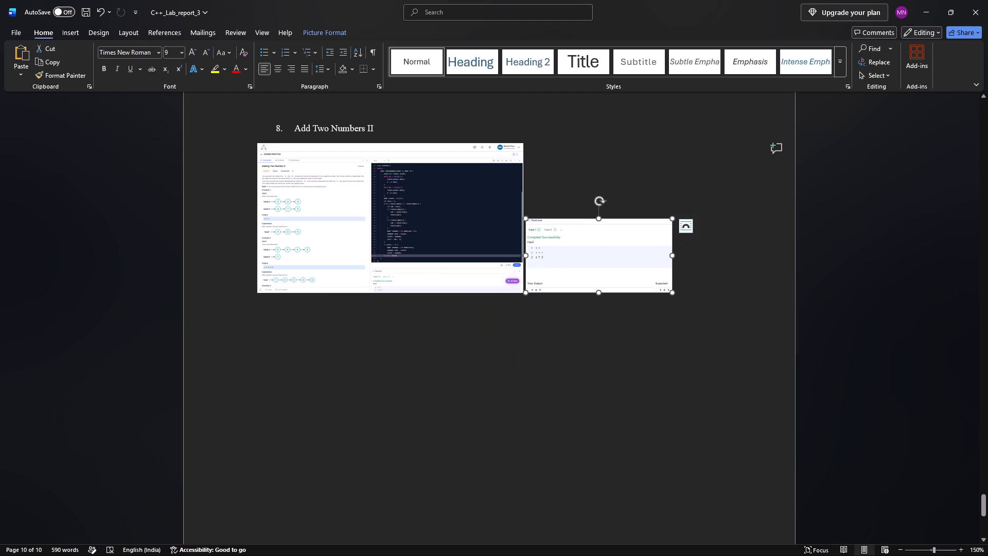
pyautogui.moveTo(521, 293); pyautogui.dragTo(539, 299)
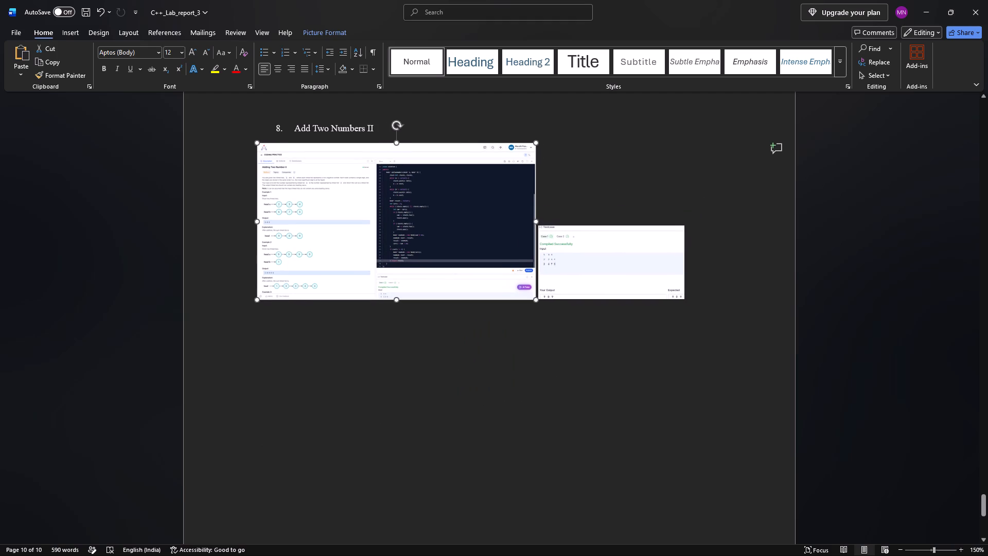
pyautogui.moveTo(539, 299); pyautogui.dragTo(553, 308)
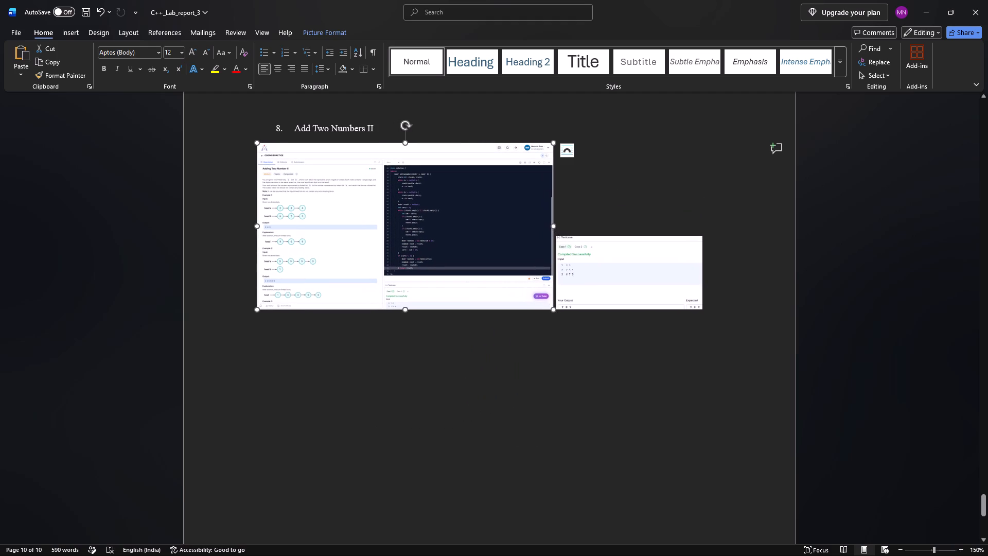
# Add the line "CODE ;" below the item 8 pictures, followed by an empty line.
pyautogui.click(728, 307)
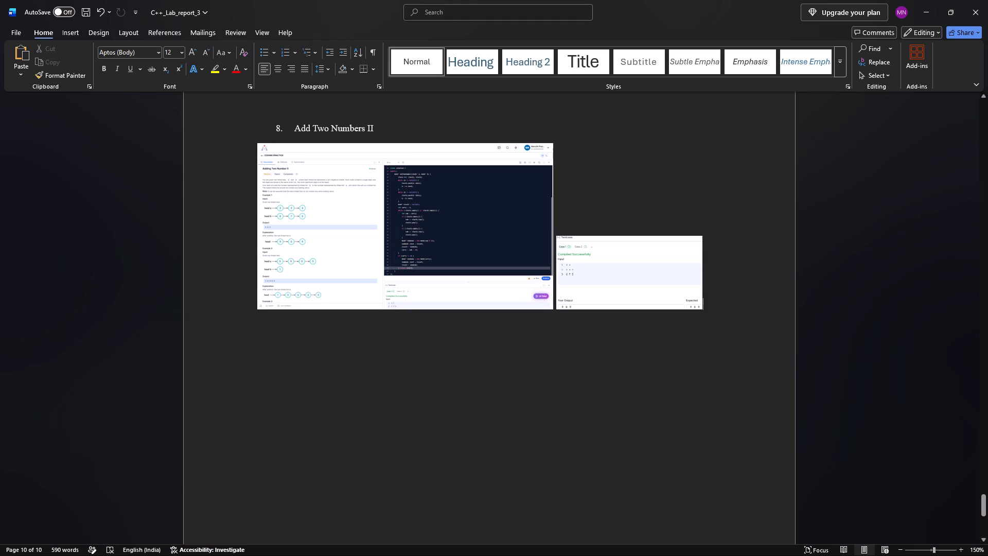
pyautogui.press('Return')
pyautogui.press('x')
pyautogui.press('BackSpace')
pyautogui.write('CODE')
pyautogui.press('space')
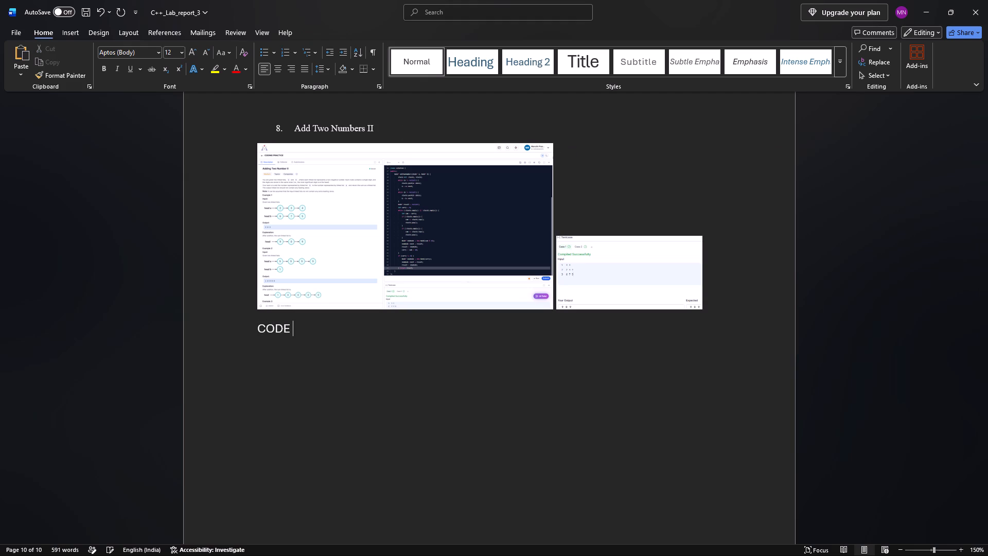
pyautogui.press(';')
pyautogui.press('Return')
# Set the "CODE ;" line and the empty line below it to Times New Roman.
pyautogui.moveTo(254, 328); pyautogui.dragTo(354, 480)
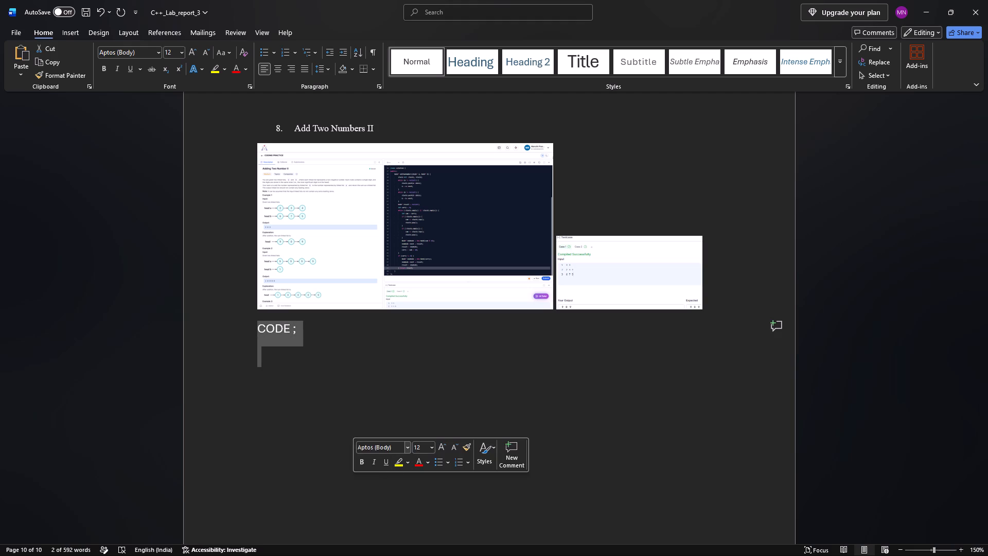
pyautogui.click(390, 445)
pyautogui.press('t')
pyautogui.press('Return')
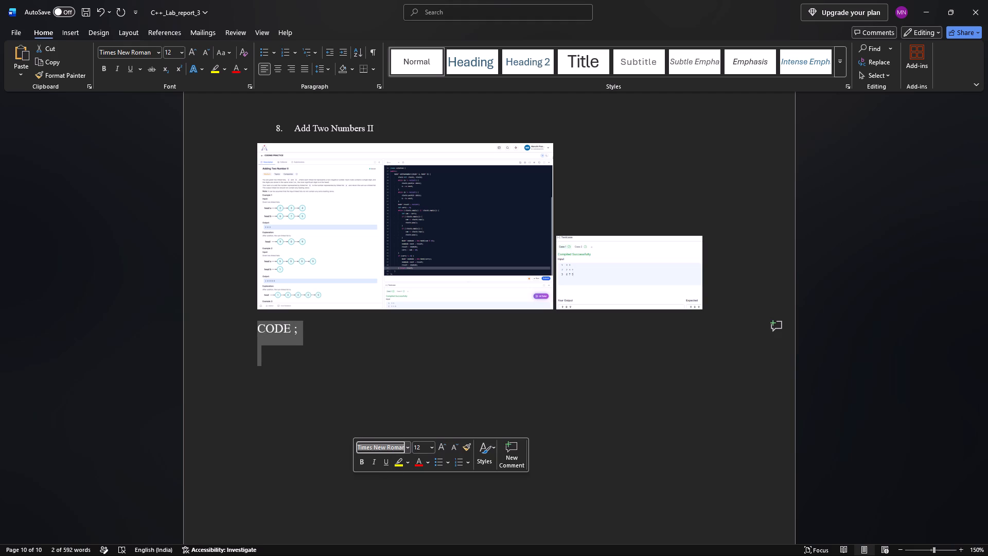
pyautogui.click(313, 389)
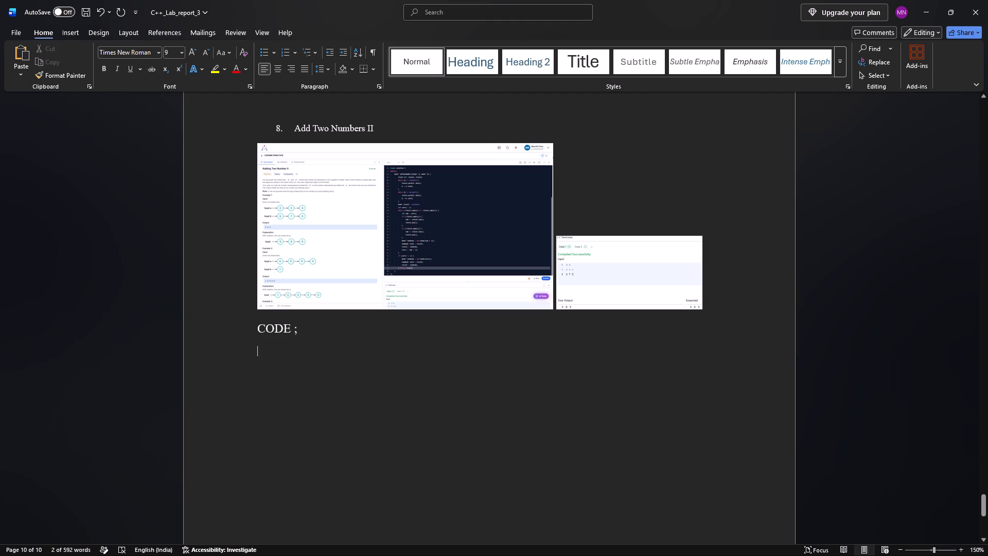
# Copy the entire solution class from the Adding Two Number II editor in Chrome and paste it below "CODE ;" in Word.
pyautogui.hotkey('alt', 'Tab')
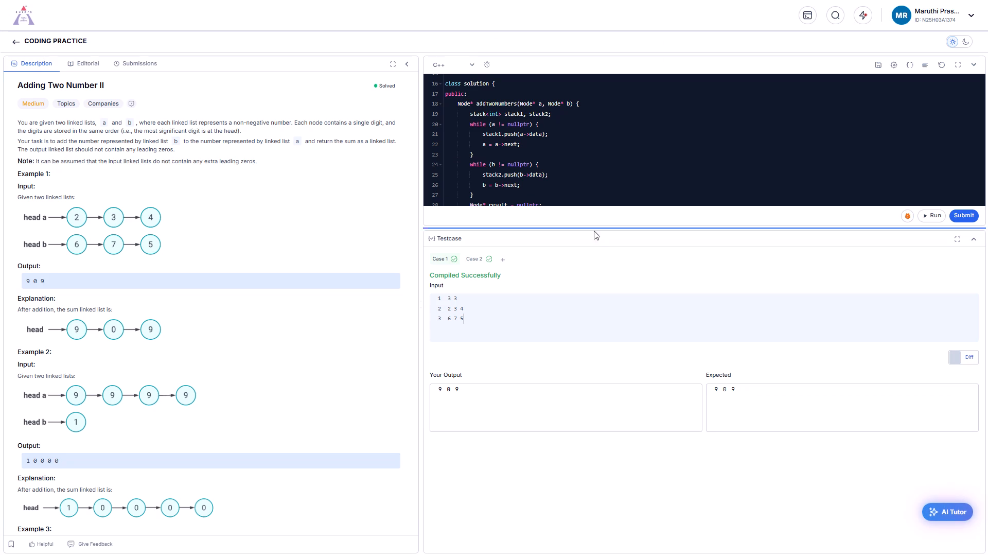
pyautogui.moveTo(593, 228); pyautogui.dragTo(566, 542)
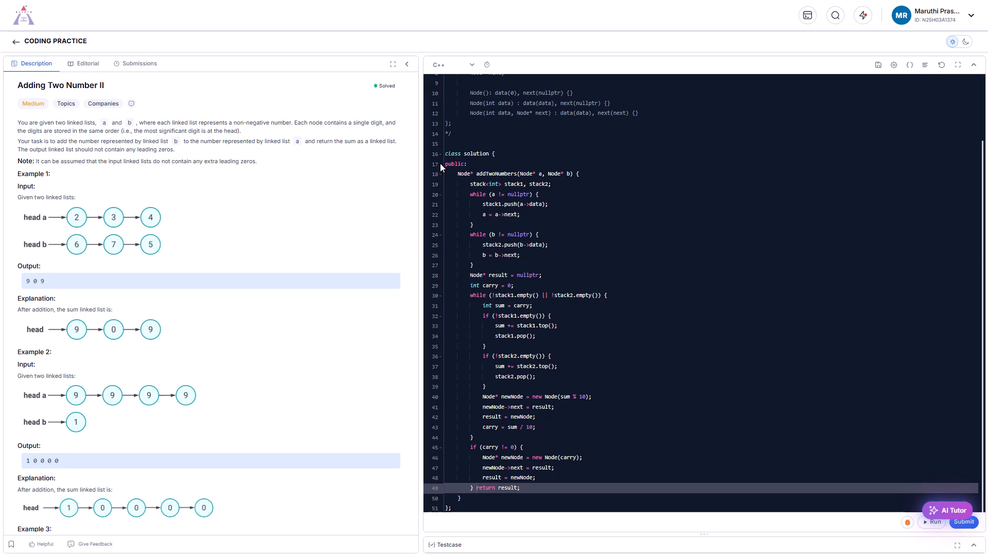
pyautogui.click(440, 152)
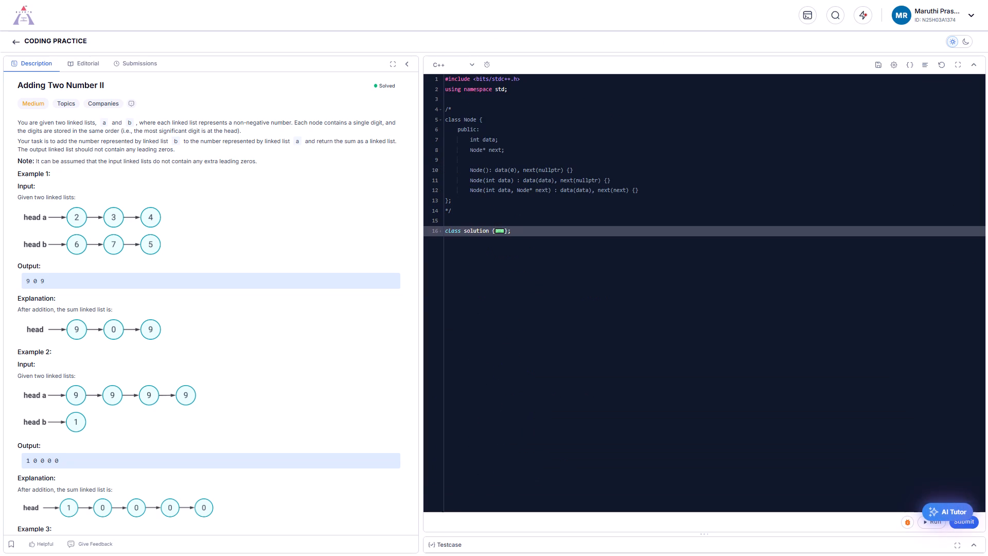
pyautogui.moveTo(445, 231); pyautogui.dragTo(530, 227)
pyautogui.hotkey('ctrl', 'c')
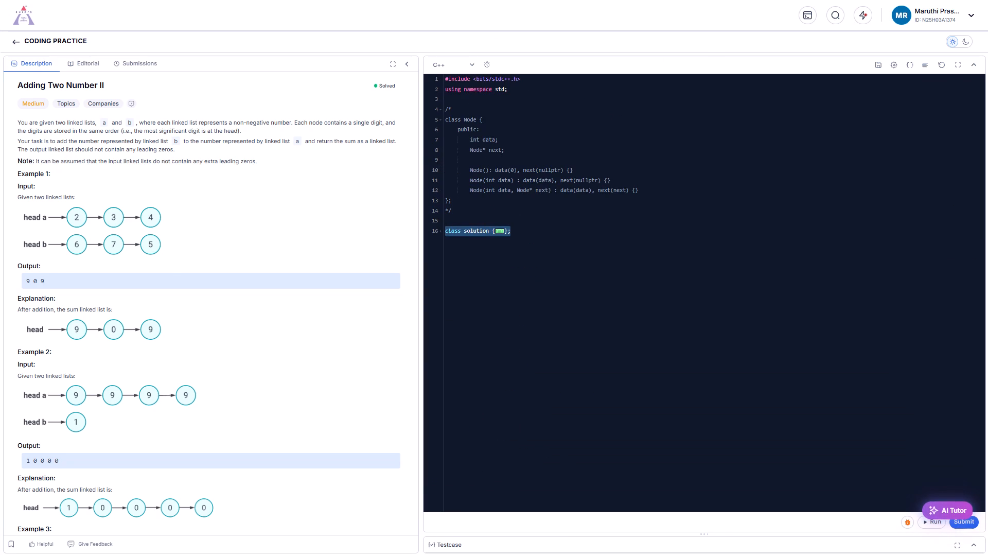
pyautogui.hotkey('alt', 'Tab')
pyautogui.hotkey('ctrl', 'v')
# Check the pasted code and start list item "9." on a new line after its closing brace.
pyautogui.scroll(1, 429, 343)
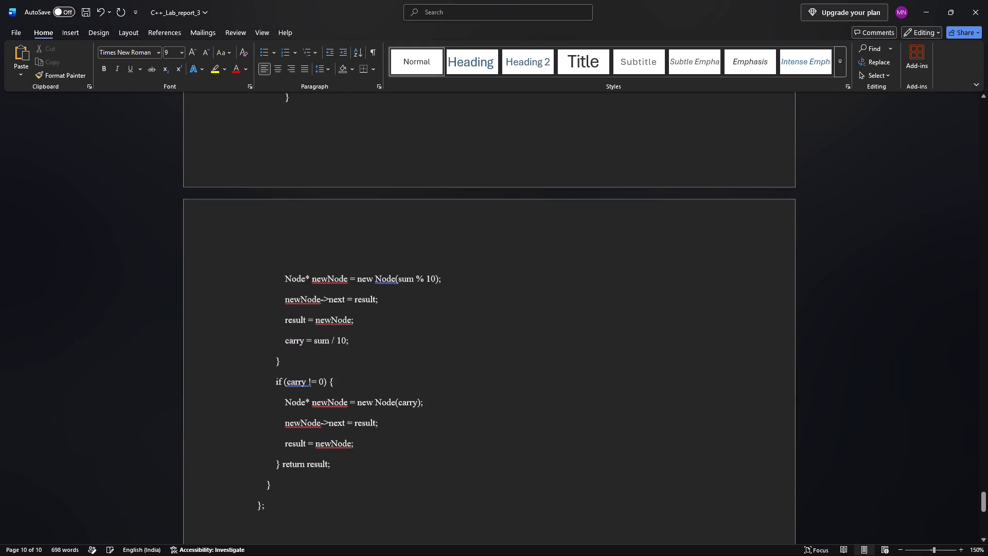
pyautogui.scroll(1, 429, 343)
pyautogui.hscroll(2, 429, 343)
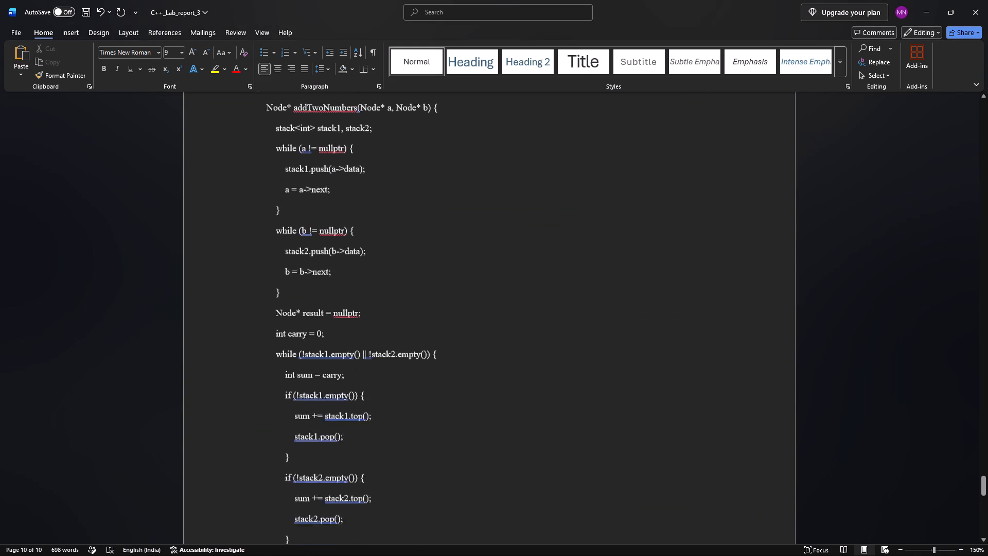
pyautogui.hscroll(1, 429, 343)
pyautogui.press('Return')
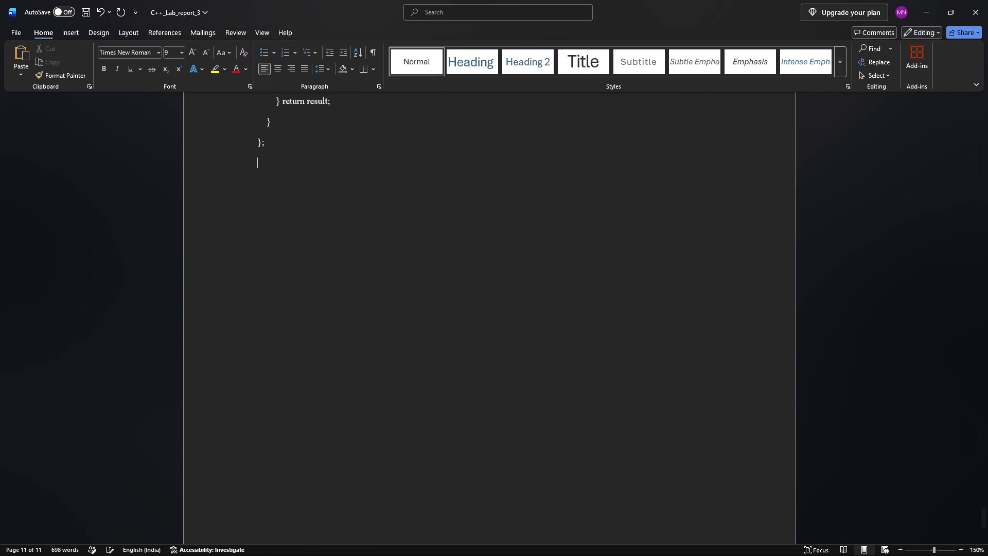
pyautogui.write('9.')
pyautogui.press('space')
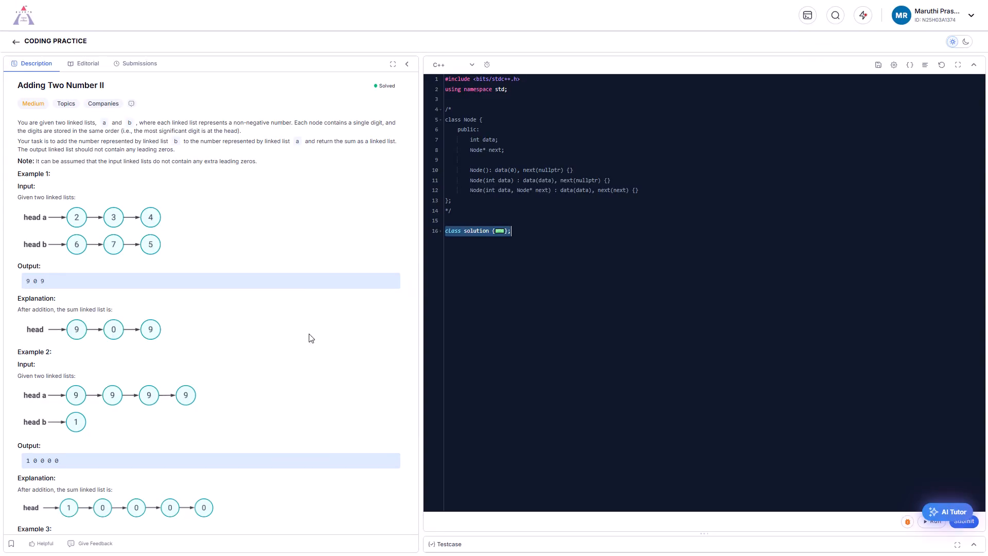
# Return to the Linked Lists module in Chrome and open the Coding Practice that follows Merge Two Sorted Linked List.
pyautogui.hscroll(6, 203, 340)
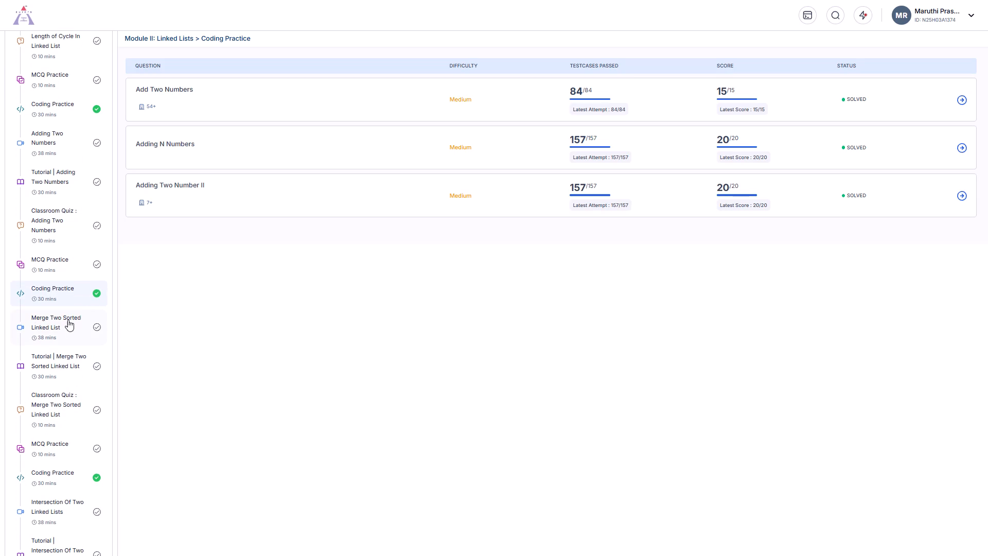
pyautogui.click(68, 473)
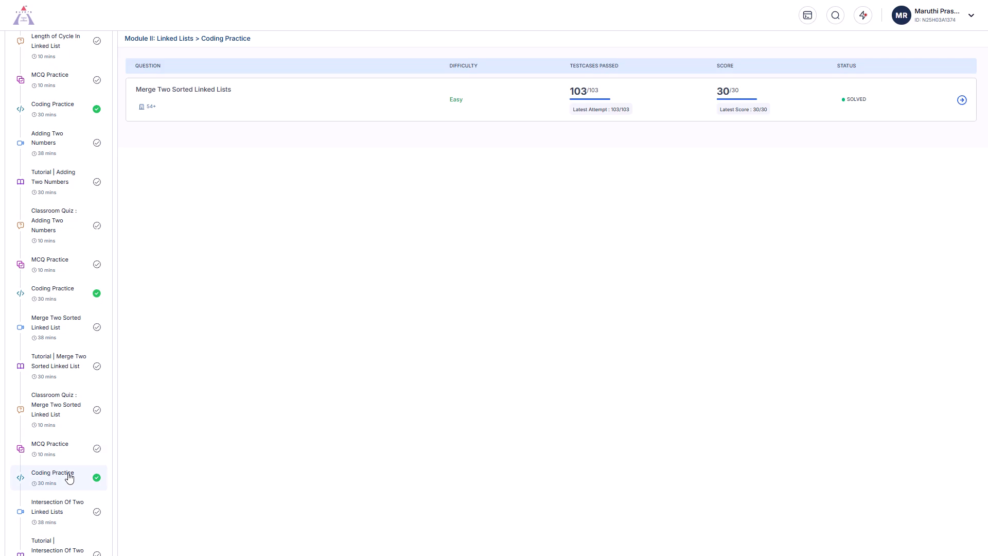
# Open the Merge Two Sorted Linked Lists problem, enlarge its testcase area and submit the existing C++ solution.
pyautogui.click(259, 105)
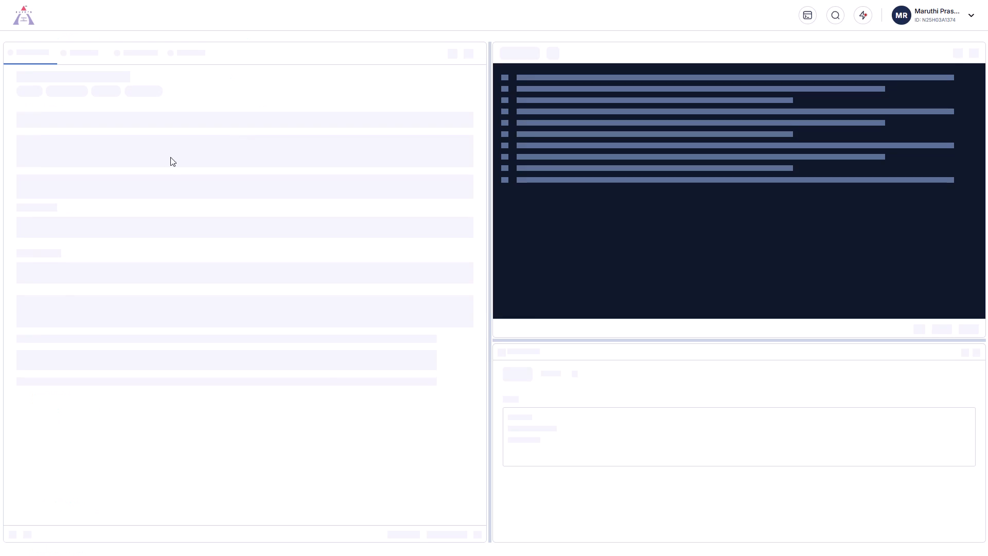
pyautogui.scroll(-3, 580, 448)
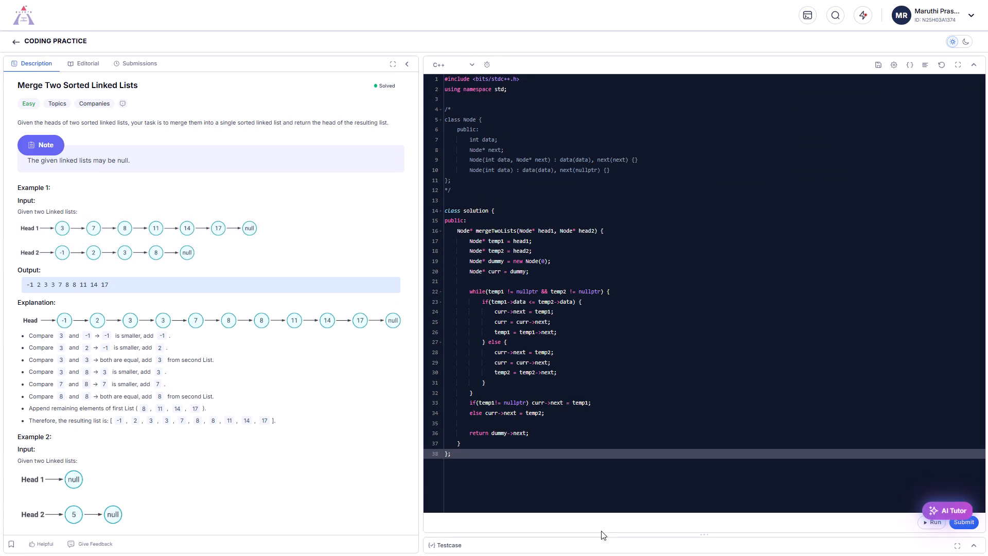
pyautogui.moveTo(601, 534); pyautogui.dragTo(617, 408)
pyautogui.scroll(-1, 592, 295)
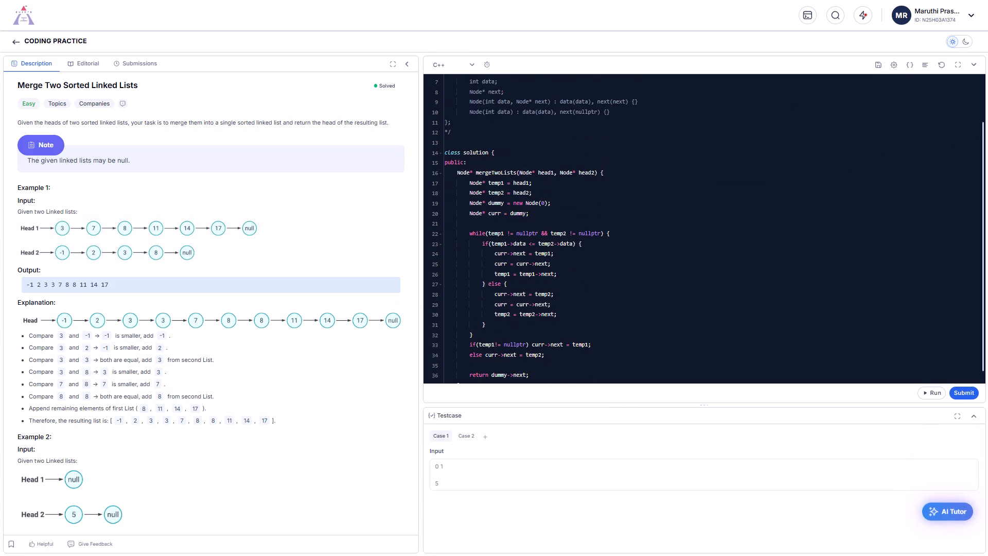
pyautogui.scroll(-3, 592, 295)
pyautogui.click(959, 393)
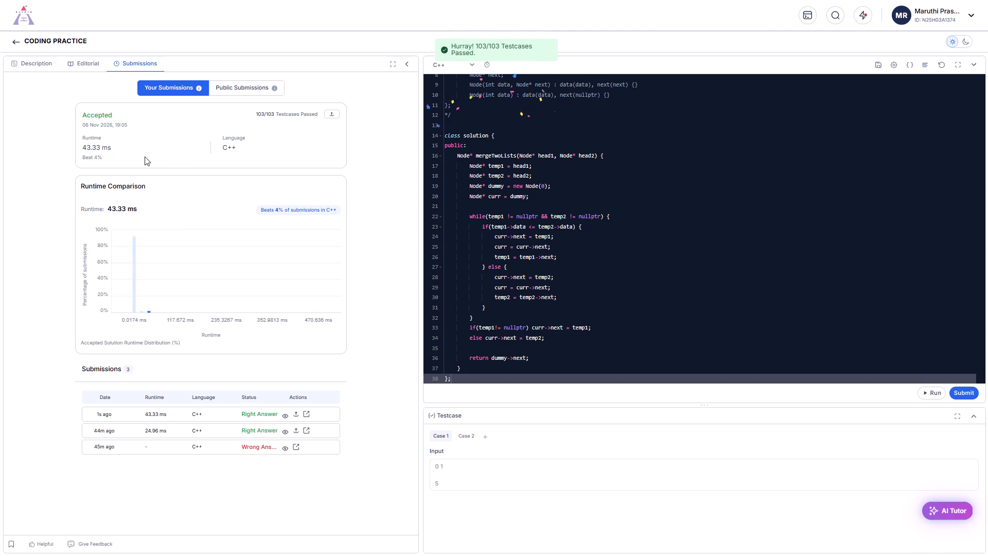
# Run the solution with the problem description showing beside it and capture a screenshot of the whole page.
pyautogui.click(43, 65)
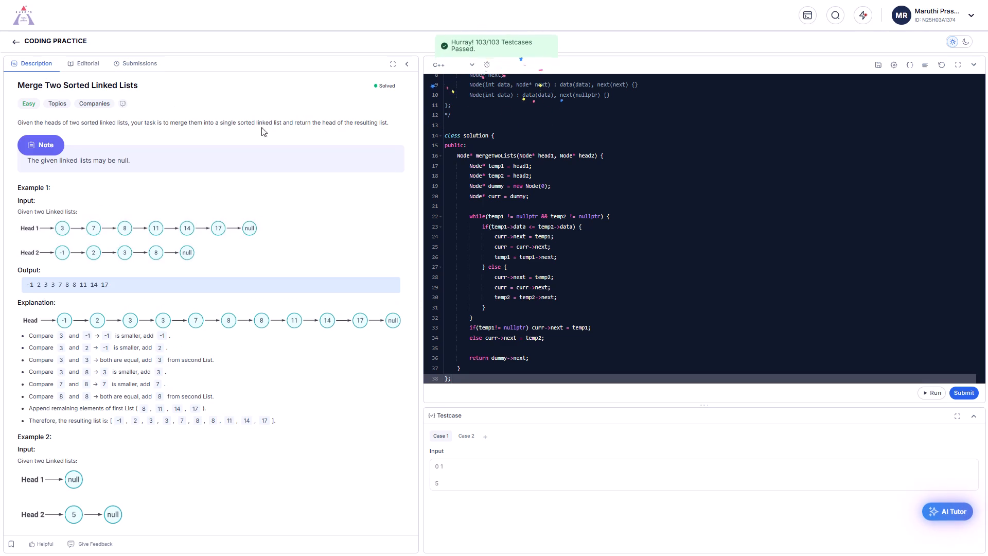
pyautogui.scroll(-3, 508, 247)
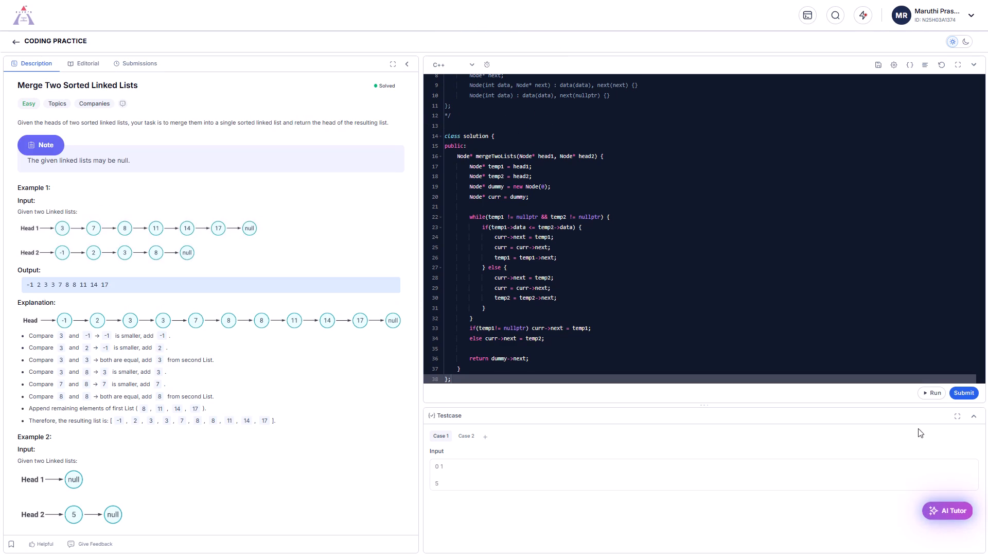
pyautogui.click(934, 394)
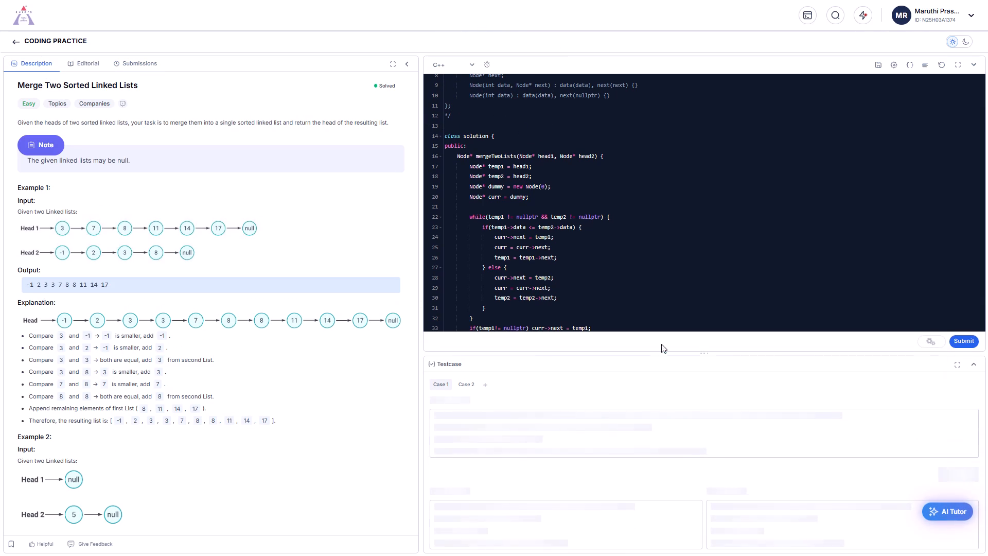
pyautogui.scroll(-2, 589, 258)
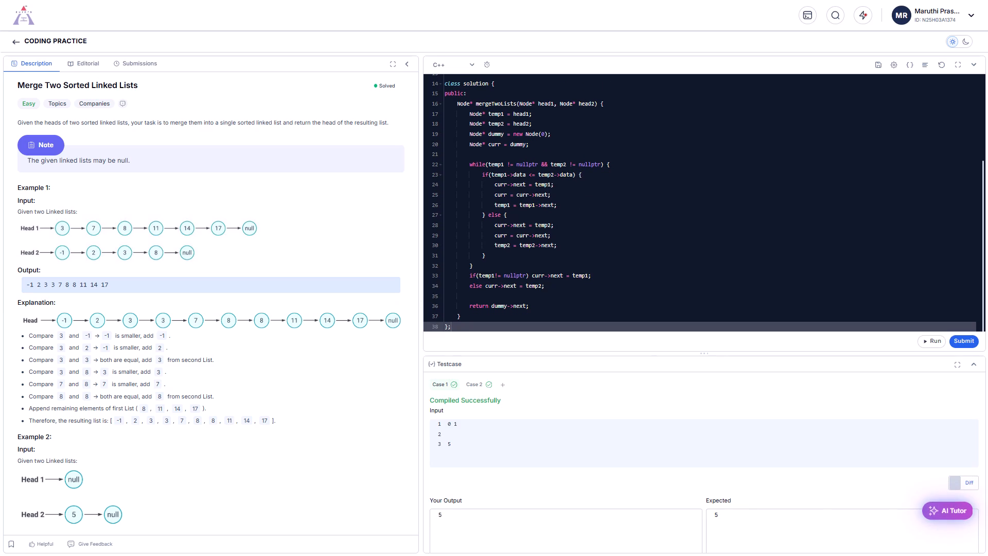
pyautogui.scroll(-1, 589, 258)
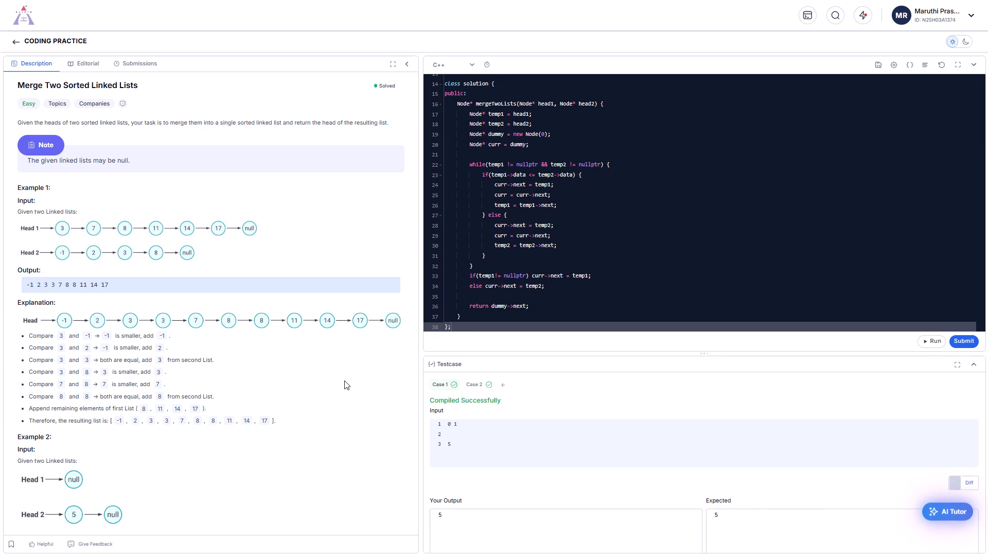
pyautogui.press('super+Print')
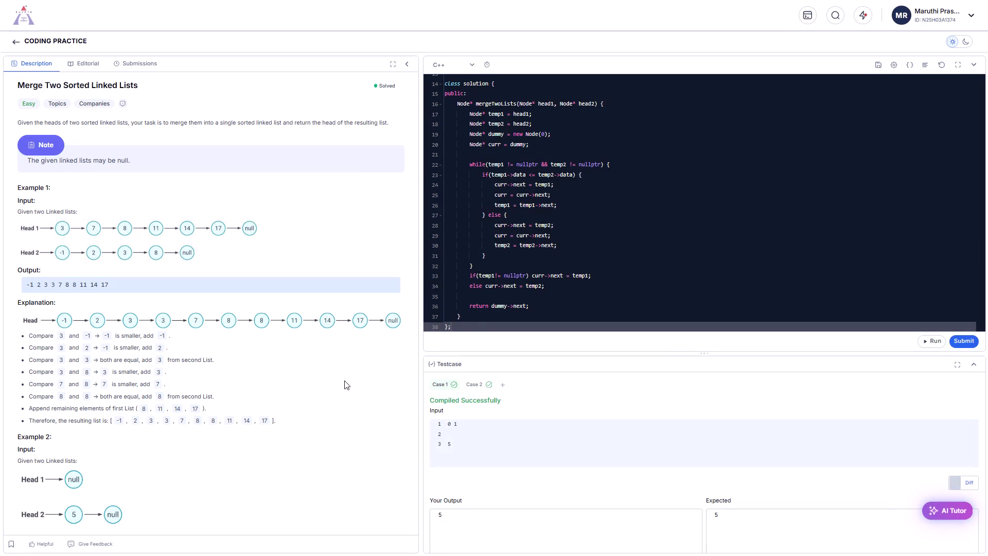
# Switch to Word and enter "Merge Two Sorted Linked Lists" as the text of list item 9, checking it against the problem title.
pyautogui.hotkey('alt', 'Tab')
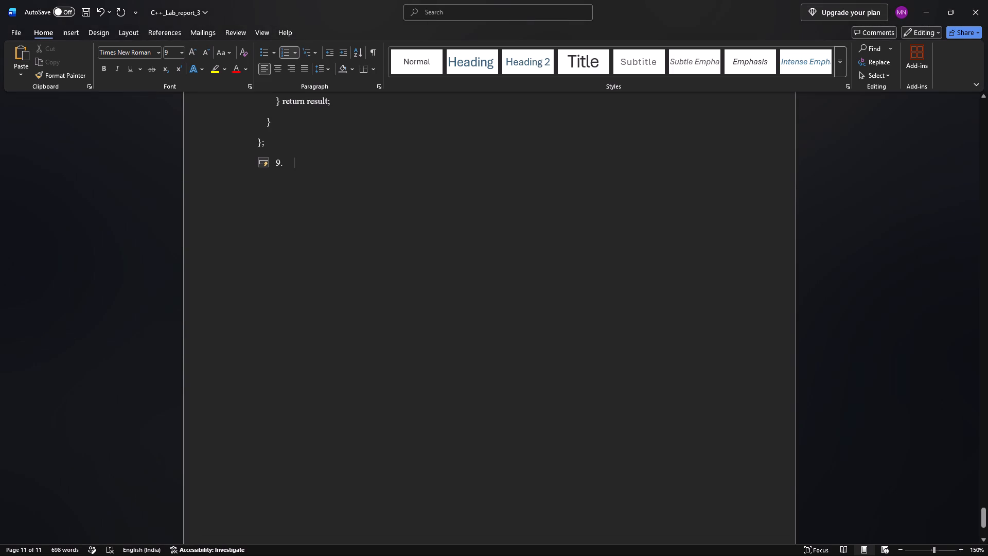
pyautogui.write('MERGE')
pyautogui.press('space')
pyautogui.hotkey('ctrl', 'BackSpace')
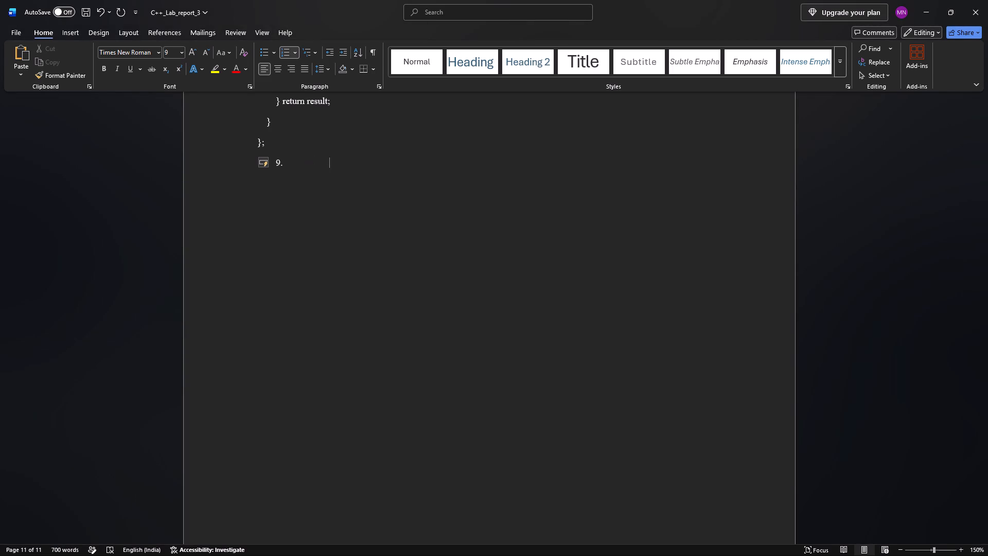
pyautogui.write('Merge')
pyautogui.press('space')
pyautogui.hotkey('alt', 'Tab')
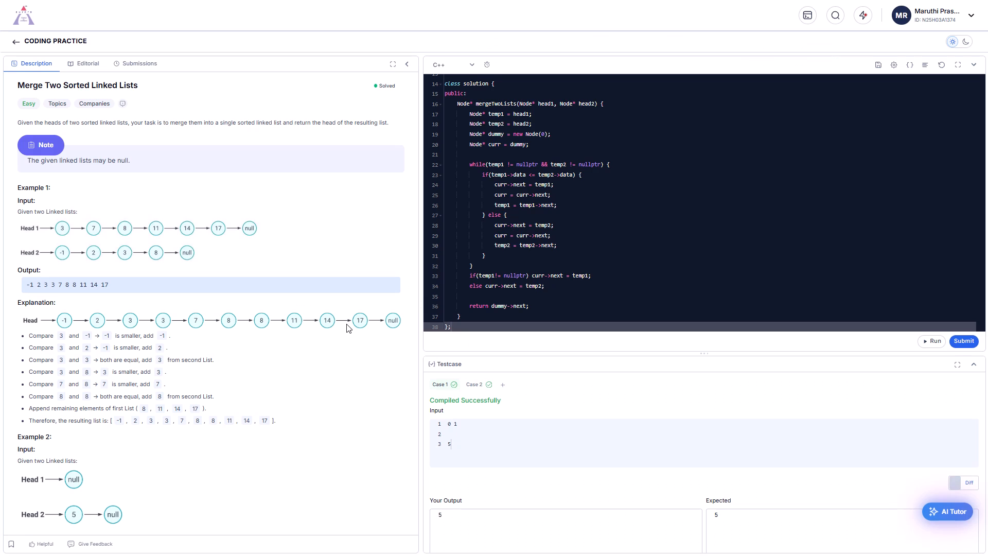
pyautogui.hotkey('alt', 'Tab')
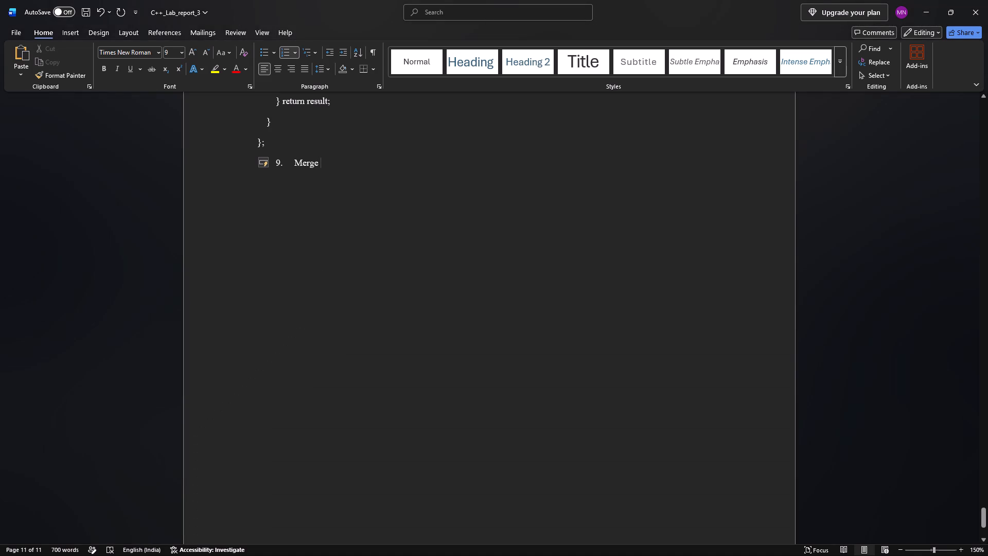
pyautogui.write('Two Sorted')
pyautogui.press('space')
pyautogui.hotkey('alt', 'Tab')
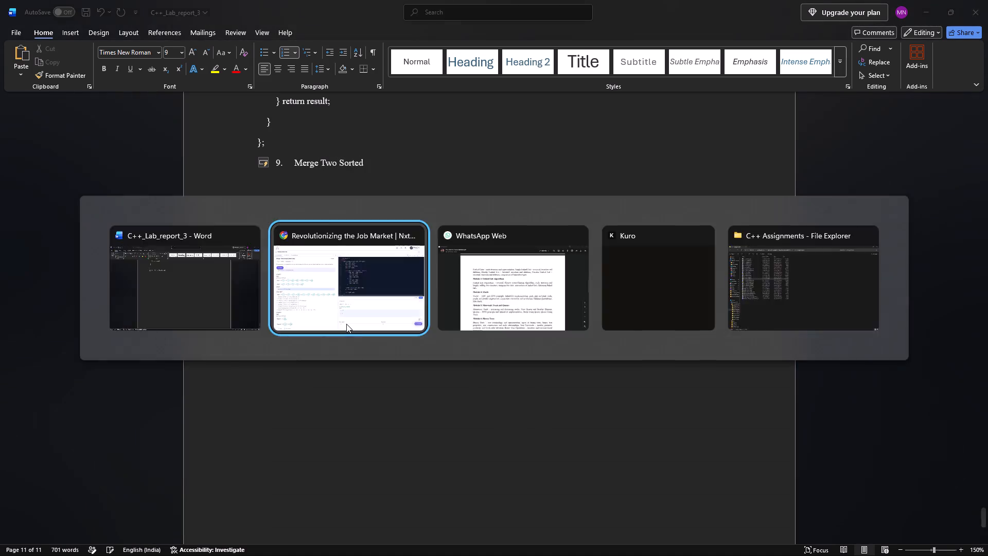
pyautogui.hotkey('alt', 'Tab')
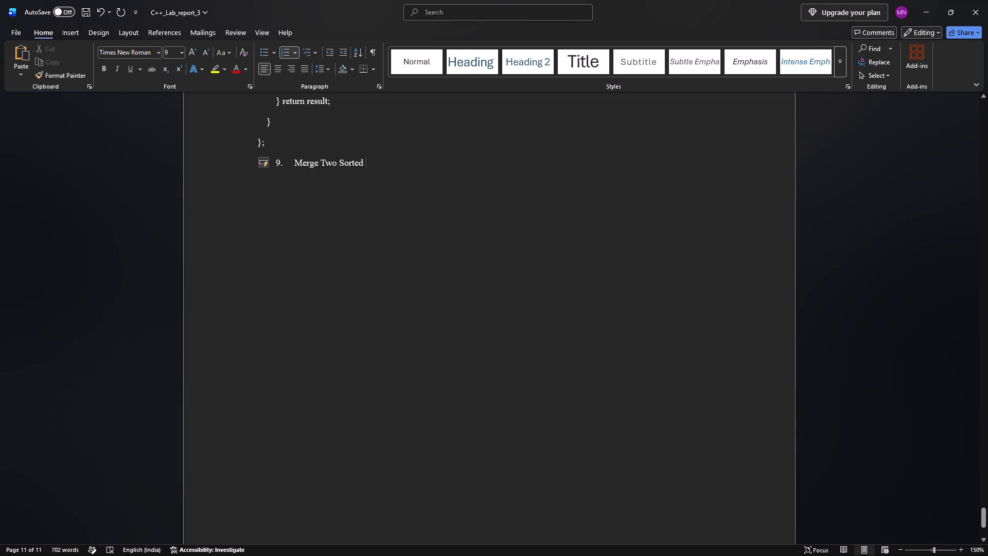
pyautogui.write('Linked Lis')
pyautogui.write('ta')
pyautogui.press('BackSpace')
pyautogui.press('s')
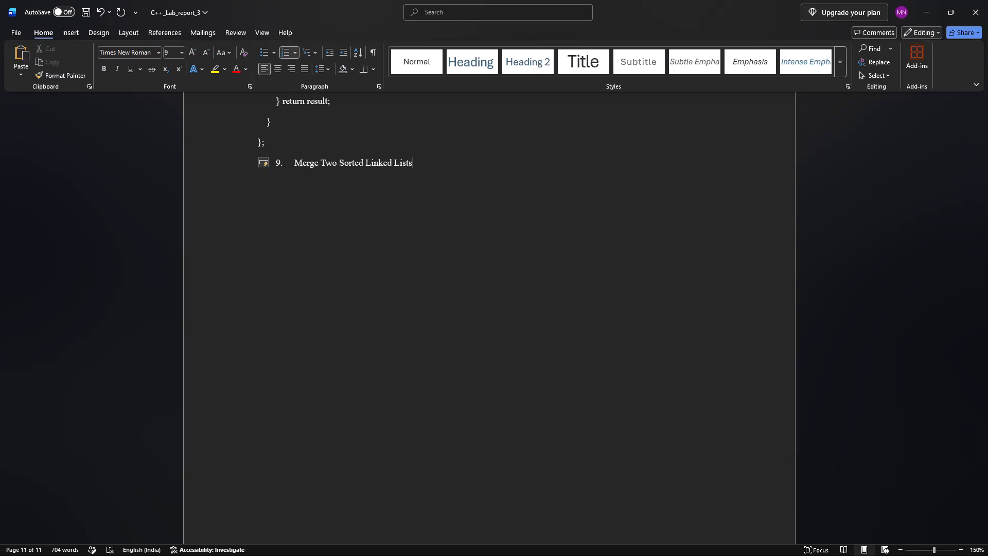
pyautogui.hotkey('alt', 'Tab')
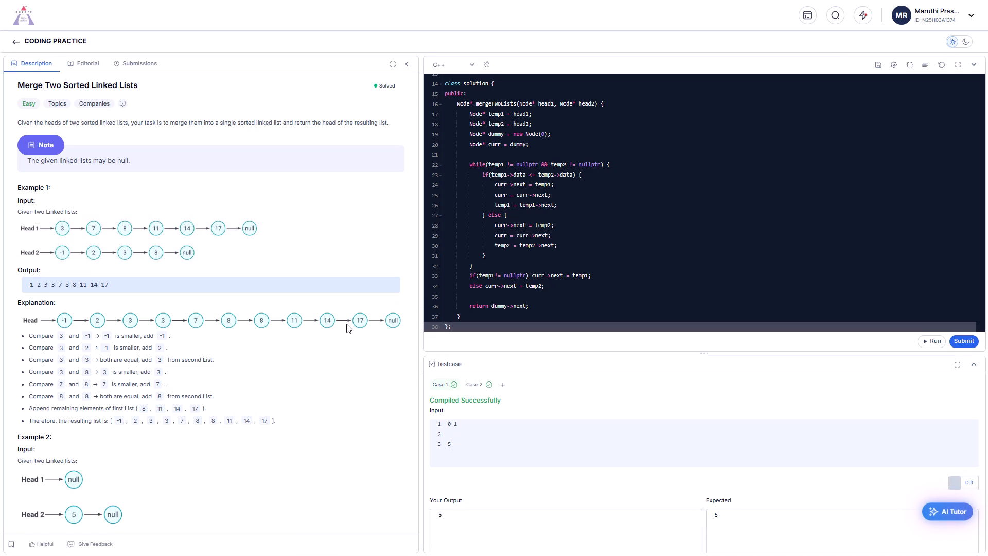
pyautogui.hotkey('alt', 'Tab')
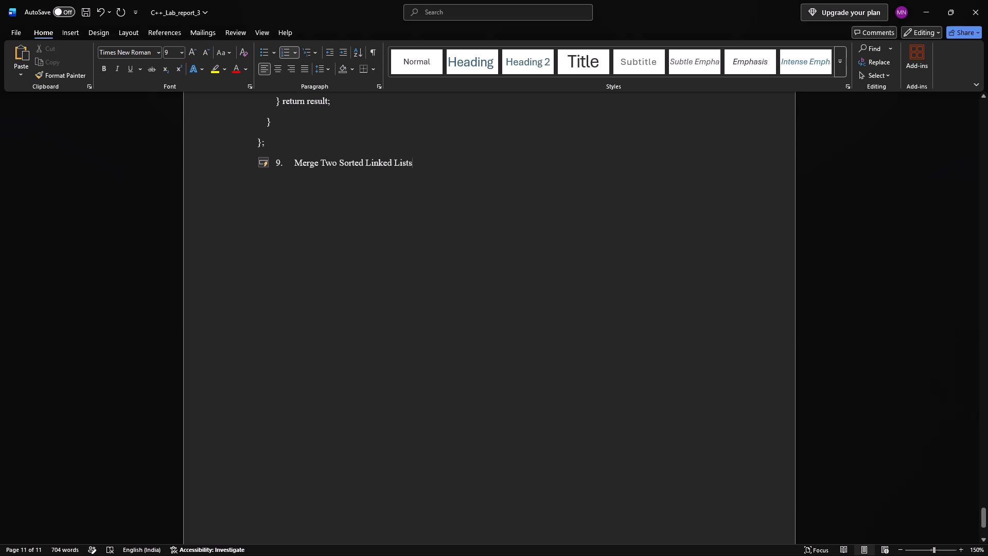
# Paste the captured page screenshot in Word on an unnumbered, unindented line below the "Merge Two Sorted Linked Lists" heading.
pyautogui.hotkey('alt', 'Tab')
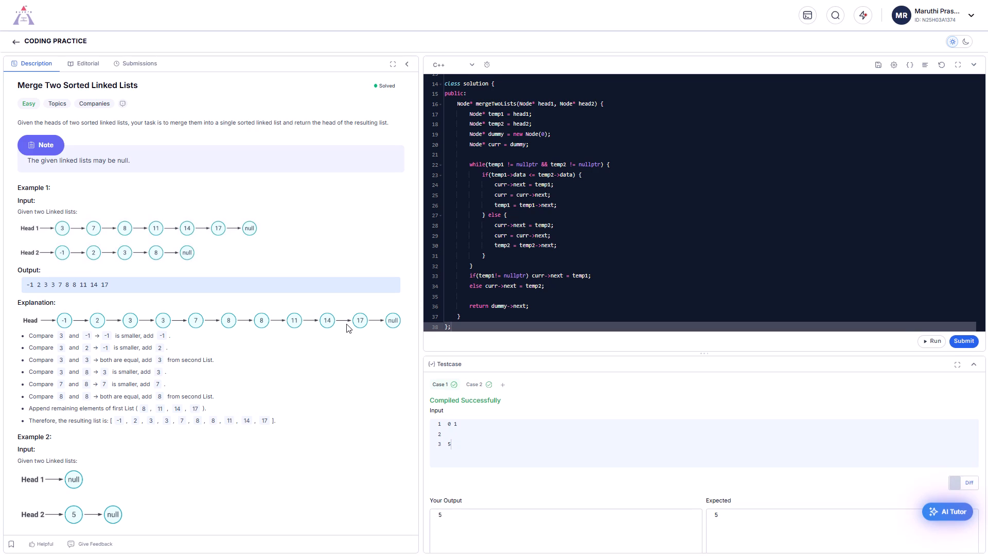
pyautogui.press('Return')
pyautogui.hotkey('alt', 'Tab')
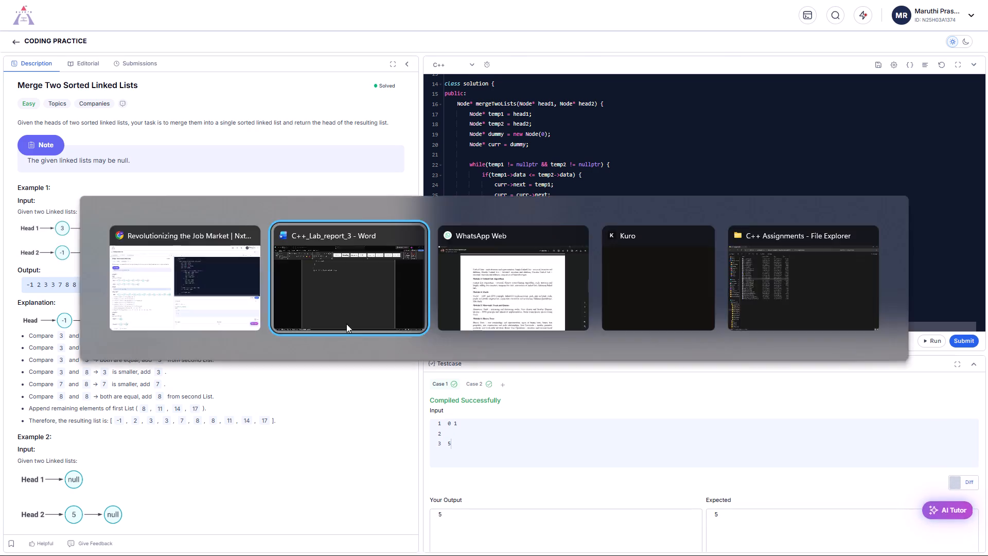
pyautogui.press('Return')
pyautogui.press('BackSpace')
pyautogui.press('BackSpace')
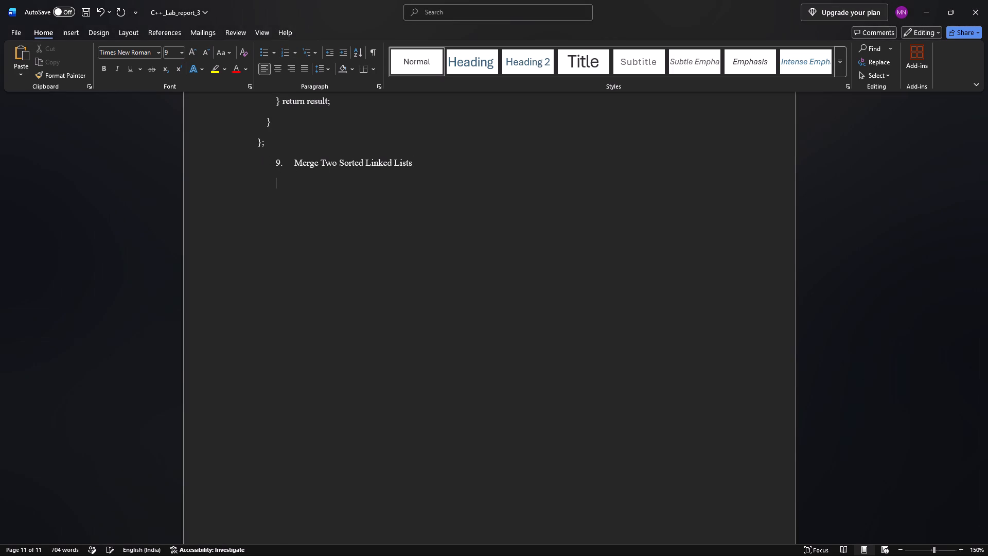
pyautogui.press('BackSpace')
pyautogui.press('BackSpace')
pyautogui.press('Return')
pyautogui.press('BackSpace')
pyautogui.press('BackSpace')
pyautogui.press('BackSpace')
pyautogui.hotkey('ctrl', 'v')
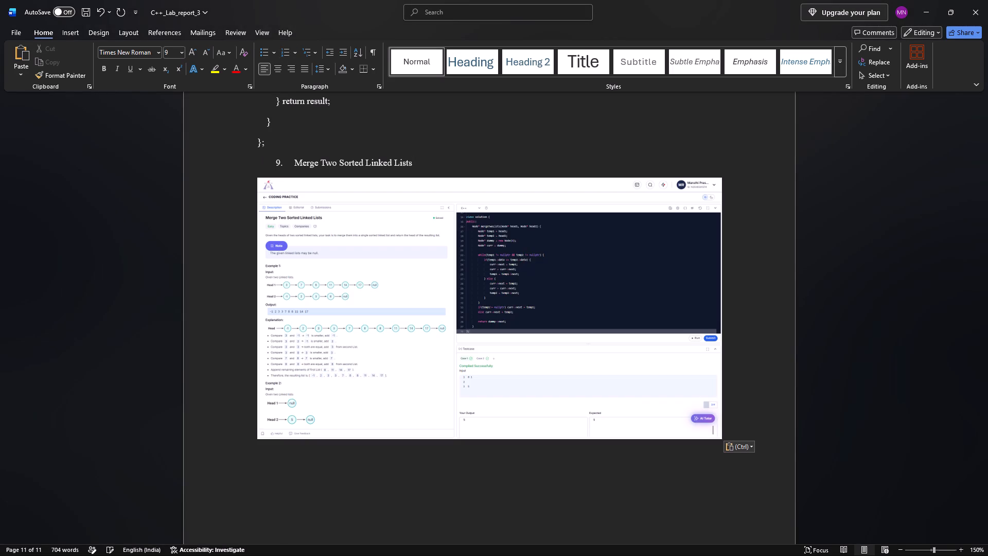
# Shrink the pasted Merge Two Sorted Linked Lists screenshot proportionally to about three quarters of its width.
pyautogui.click(342, 377)
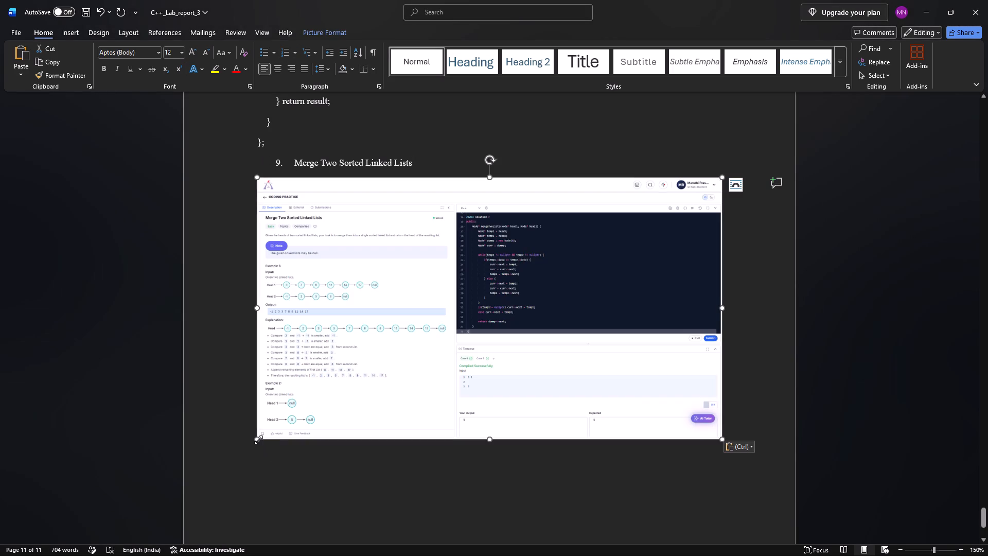
pyautogui.moveTo(258, 440); pyautogui.dragTo(378, 333)
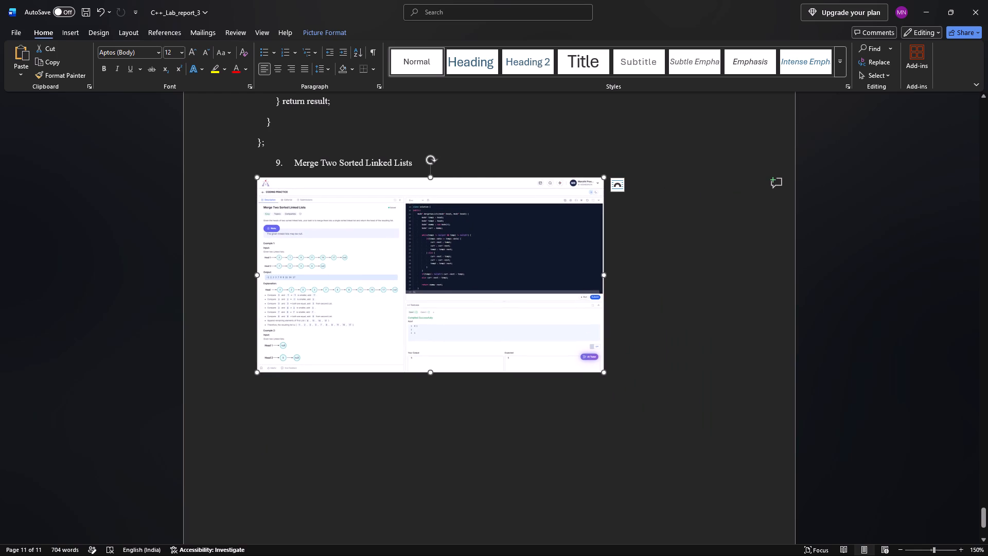
# Add a "CODE :" line below the resized screenshot, followed by an empty line.
pyautogui.click(621, 362)
pyautogui.press('Return')
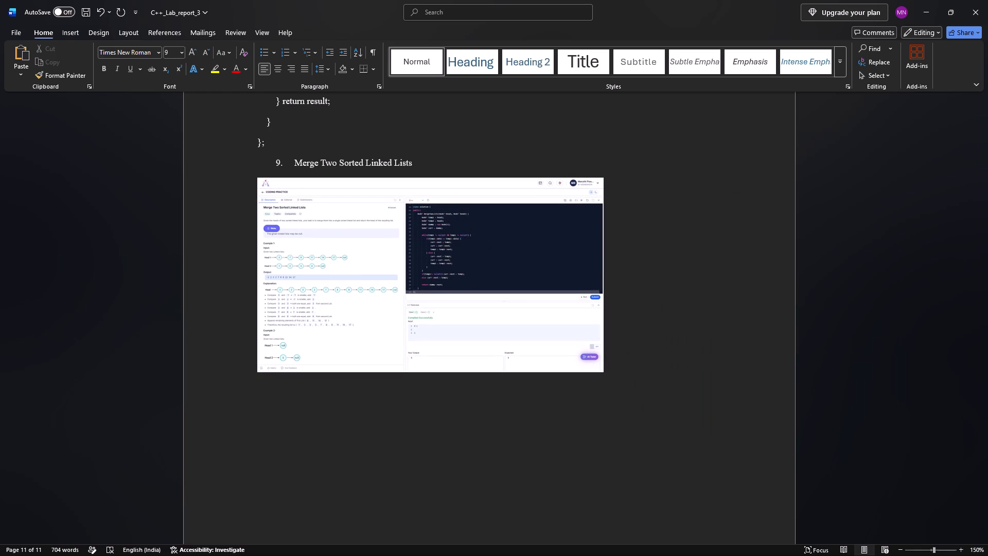
pyautogui.write('CODE :')
# Copy the entire solution class from the Merge Two Sorted Linked Lists editor in Chrome and paste it below "CODE :" in Word.
pyautogui.hotkey('alt', 'Tab')
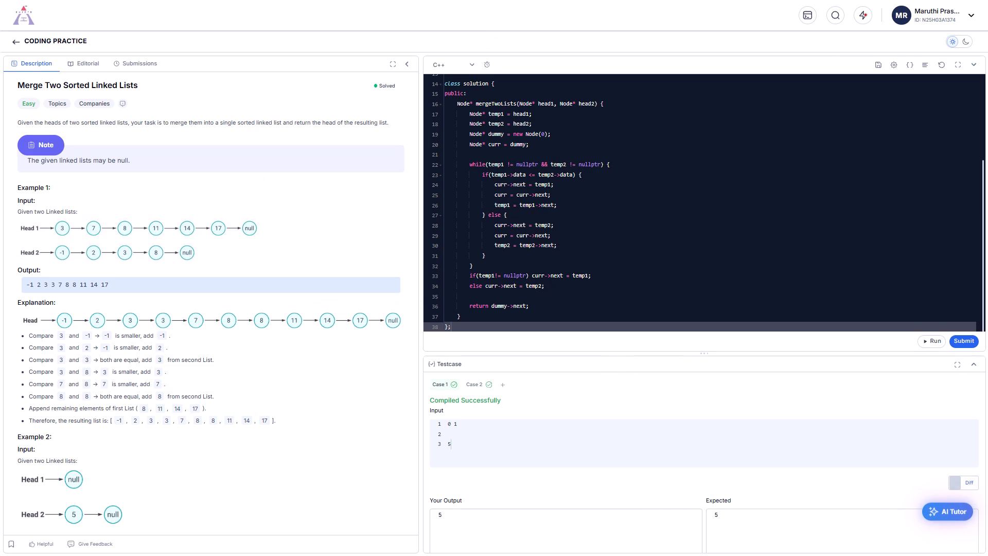
pyautogui.moveTo(446, 83); pyautogui.dragTo(538, 333)
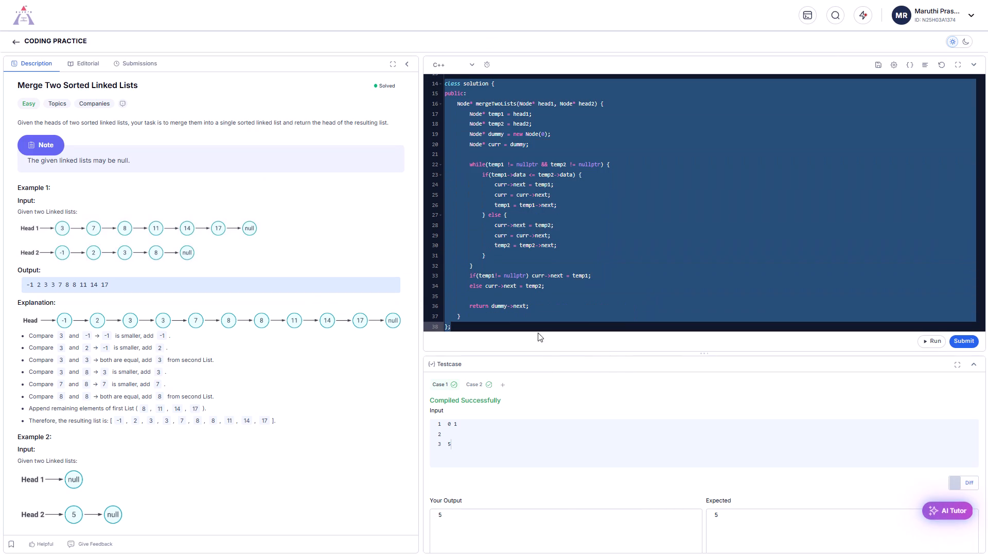
pyautogui.moveTo(538, 333); pyautogui.dragTo(537, 331)
pyautogui.hotkey('ctrl', 'c')
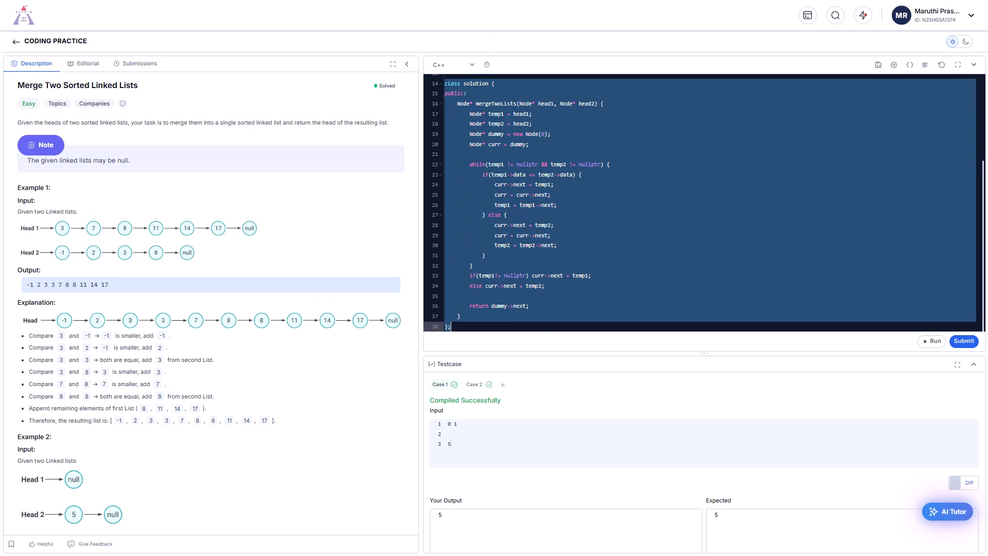
pyautogui.hotkey('alt', 'Tab')
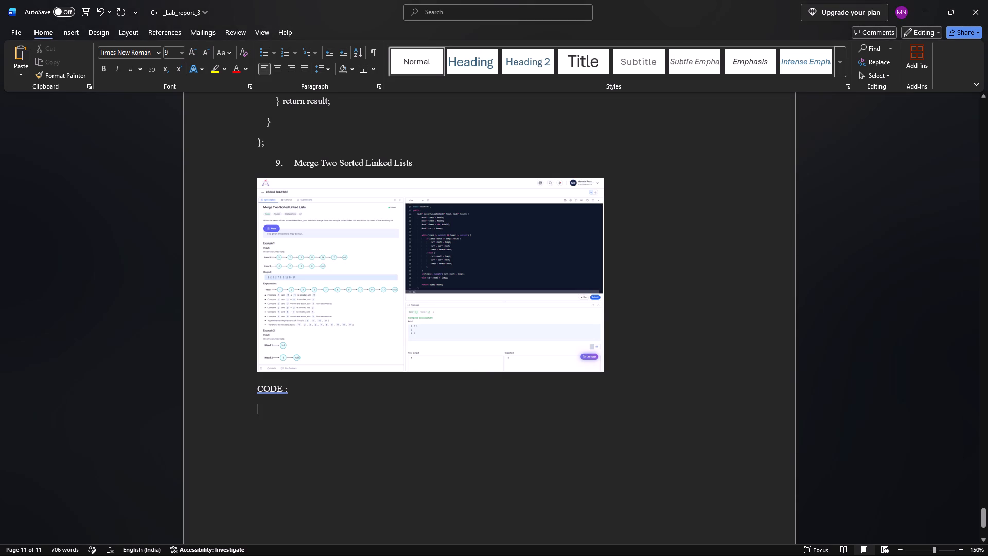
pyautogui.hotkey('ctrl', 'v')
pyautogui.scroll(4, 462, 335)
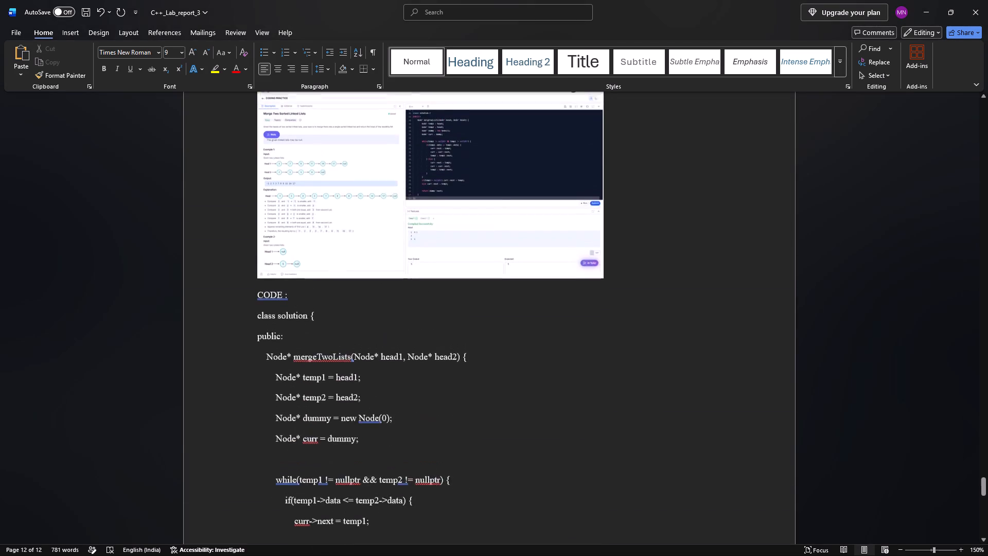
pyautogui.scroll(-1, 462, 335)
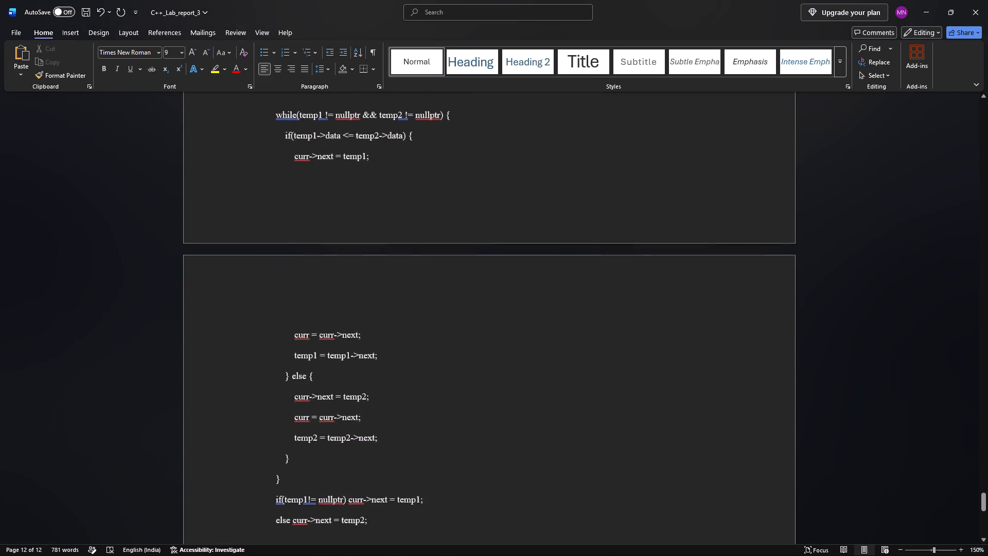
# Start a numbered item 10 below the pasted Merge Two Sorted Linked Lists code, leaving an empty line before it.
pyautogui.scroll(-1, 462, 335)
pyautogui.press('Return')
pyautogui.press('Return')
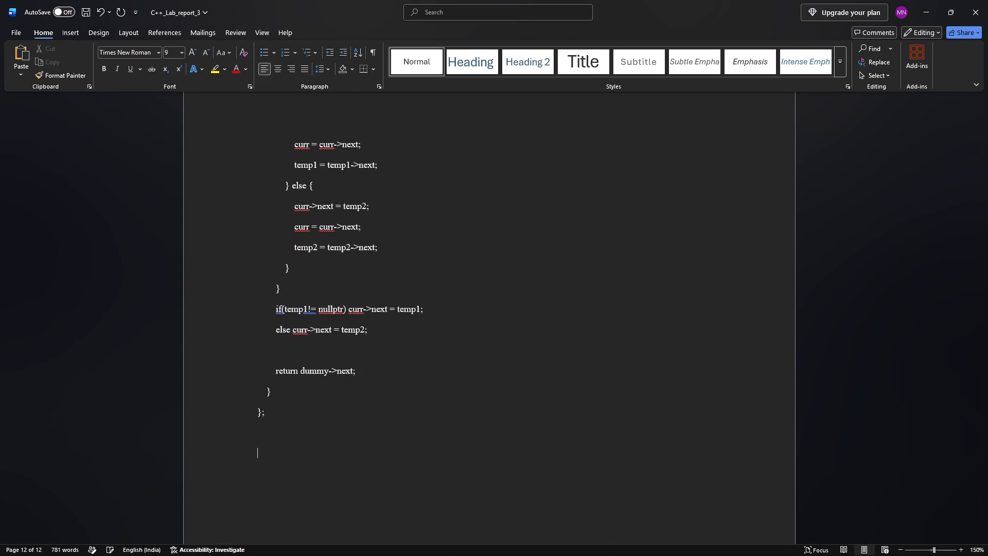
pyautogui.write('1.')
pyautogui.press('BackSpace')
pyautogui.write('0.')
pyautogui.press('space')
# Switch to Chrome and open the coding practice problem for Intersection Of Two Linked Lists.
pyautogui.hotkey('alt', 'Tab')
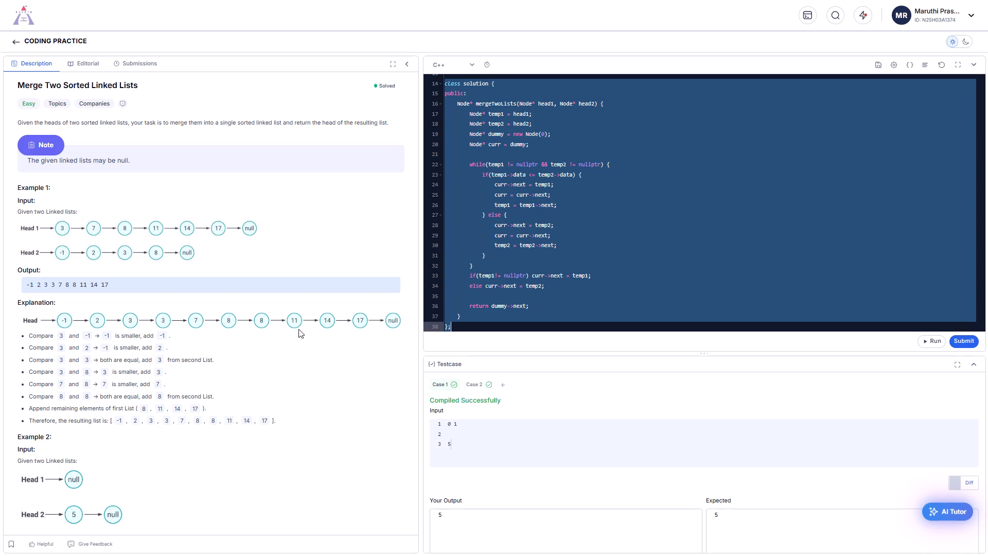
pyautogui.hscroll(6, 289, 331)
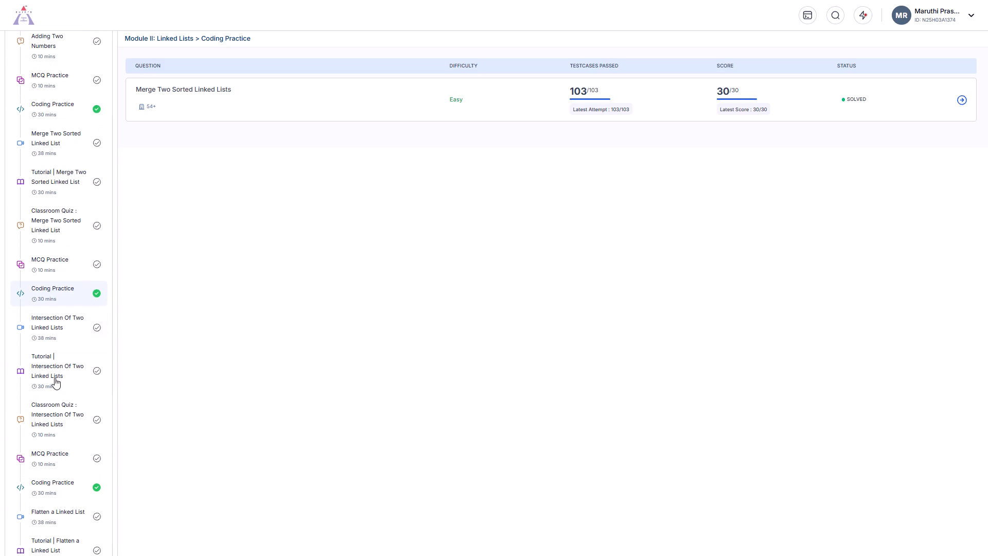
pyautogui.click(72, 485)
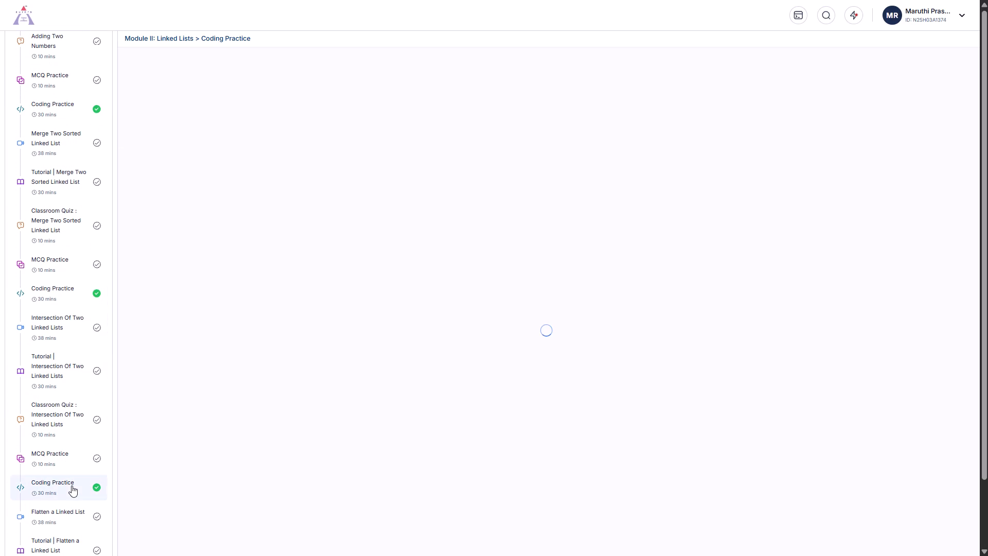
pyautogui.click(170, 109)
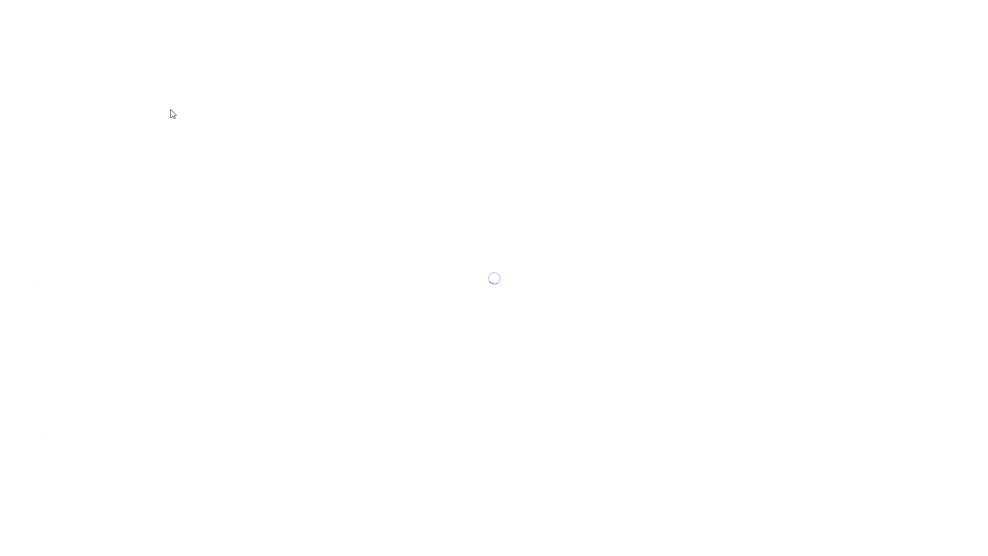
# Title item 10 in Word "Intersection of Two Linked Lists" and add an unnumbered, unindented line below it.
pyautogui.hotkey('alt', 'Tab')
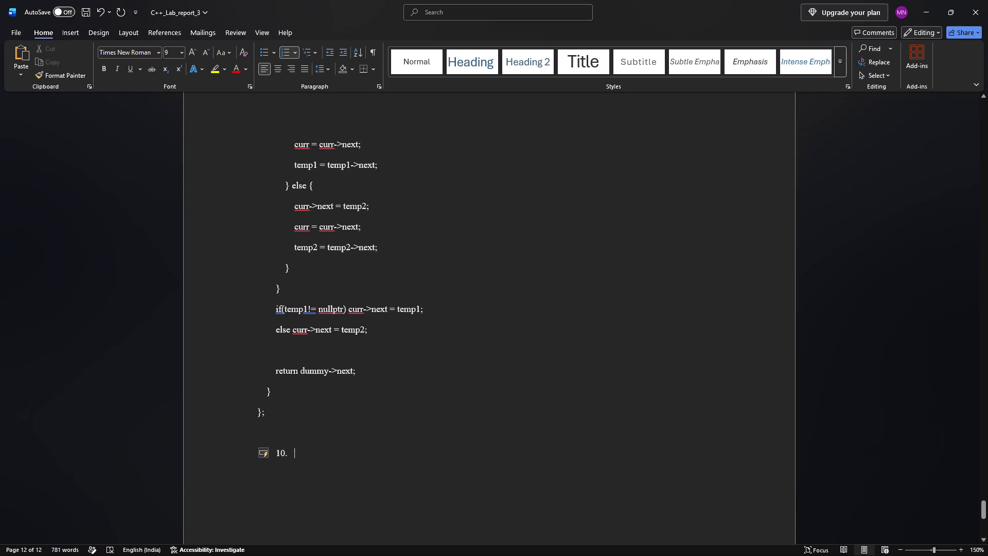
pyautogui.write('Intersection Of')
pyautogui.press('space')
pyautogui.hotkey('ctrl', 'BackSpace')
pyautogui.write('of')
pyautogui.press('space')
pyautogui.write('Two Linked Lists')
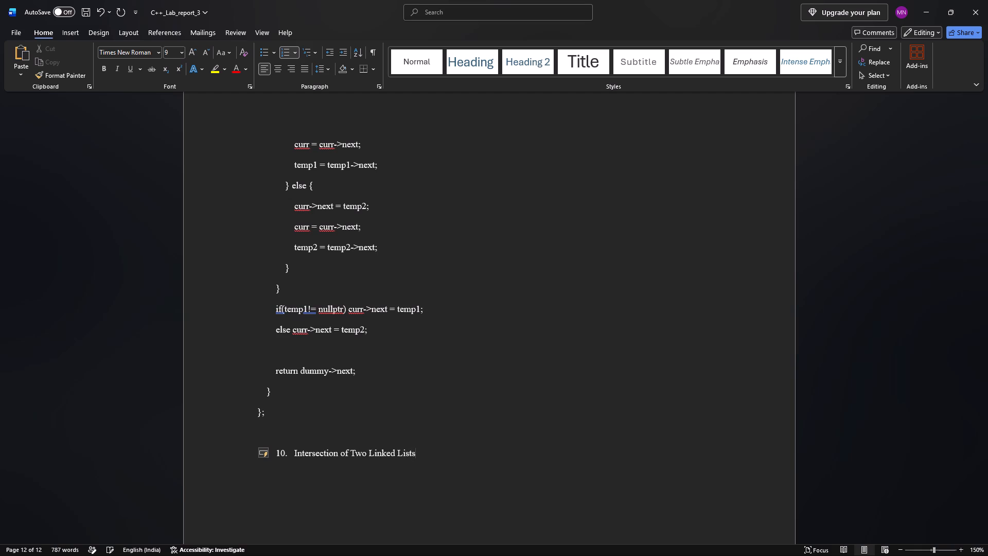
pyautogui.press('Return')
pyautogui.press('BackSpace')
pyautogui.press('BackSpace')
pyautogui.press('BackSpace')
# Run the Intersection of Two Linked Lists solution in Chrome against its sample testcases.
pyautogui.hotkey('alt', 'Tab')
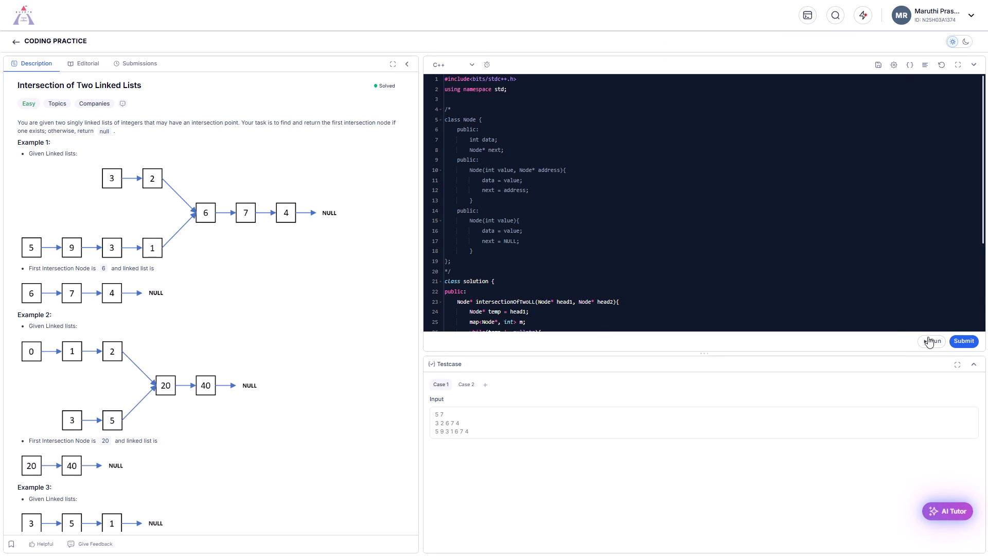
pyautogui.click(927, 342)
pyautogui.scroll(-3, 657, 273)
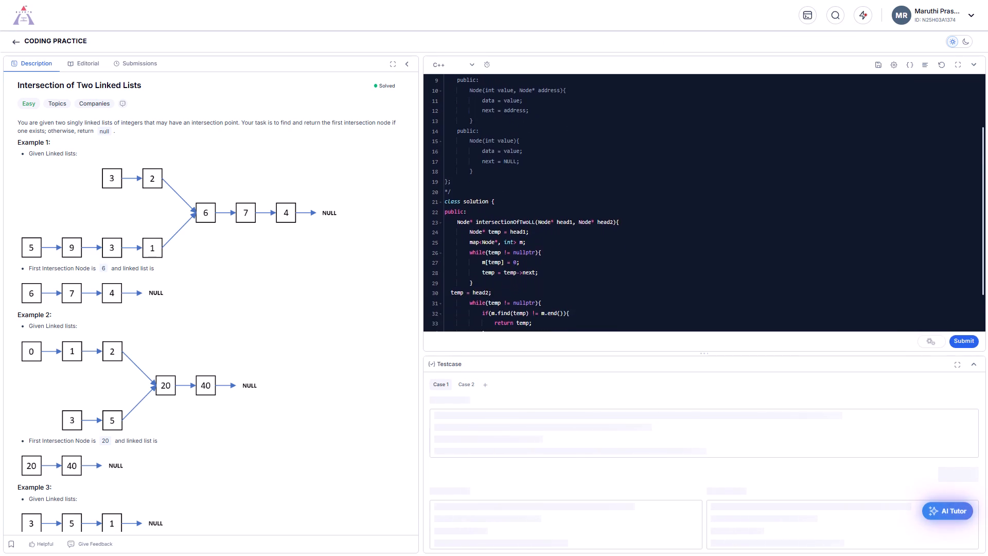
pyautogui.scroll(-9, 657, 273)
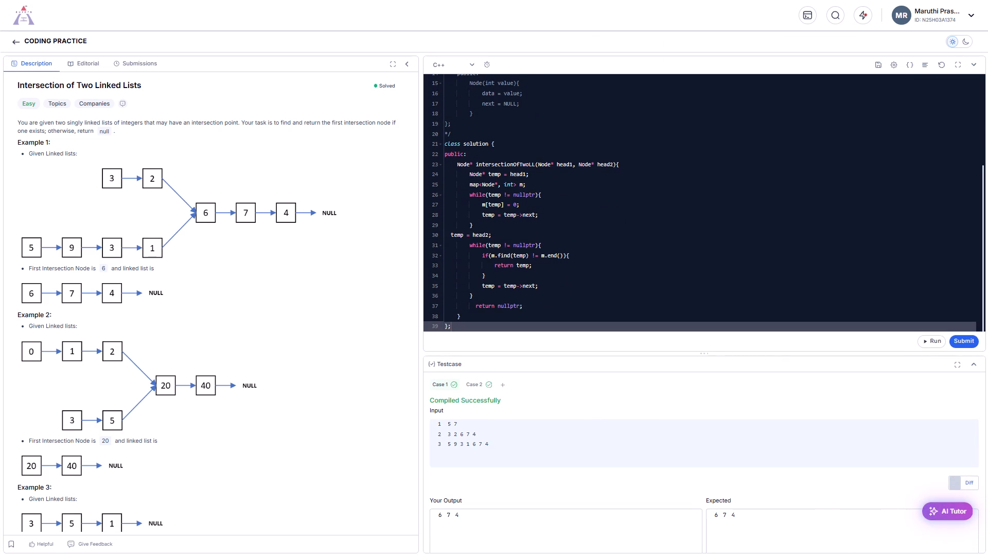
# Capture the problem page at 75% zoom with the whole solution class and testcase output in view, and paste it below the new heading in Word.
pyautogui.hotkey('ctrl', '+')
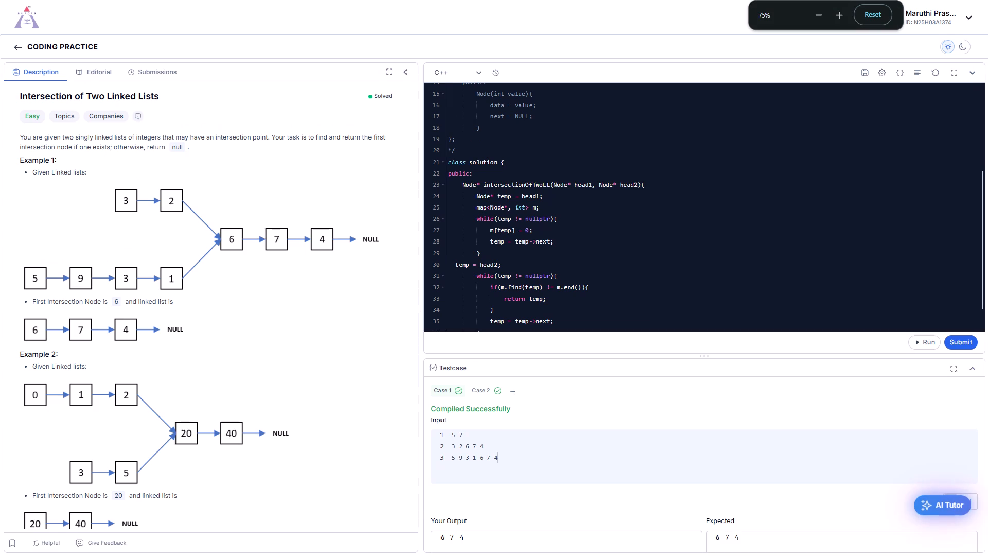
pyautogui.scroll(-4, 651, 241)
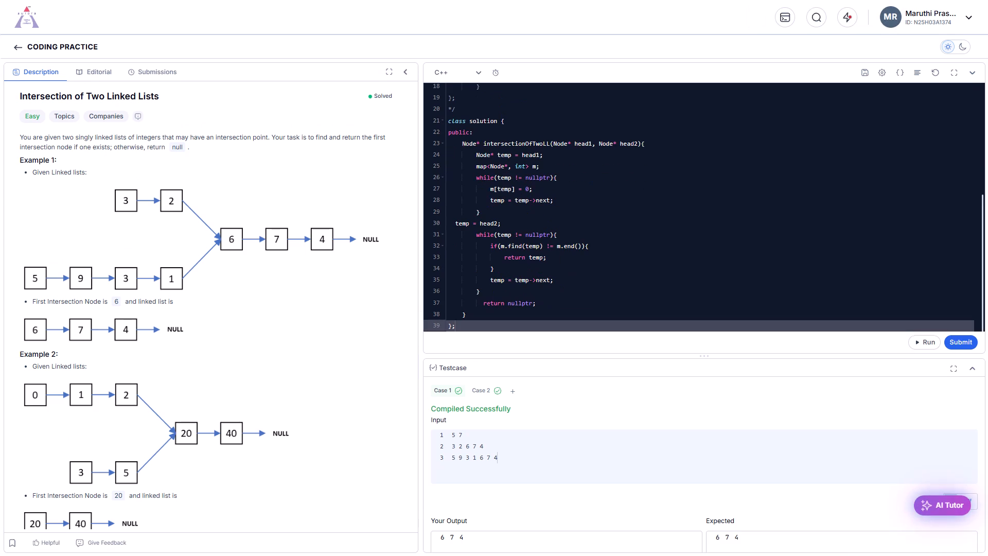
pyautogui.moveTo(649, 355); pyautogui.dragTo(655, 319)
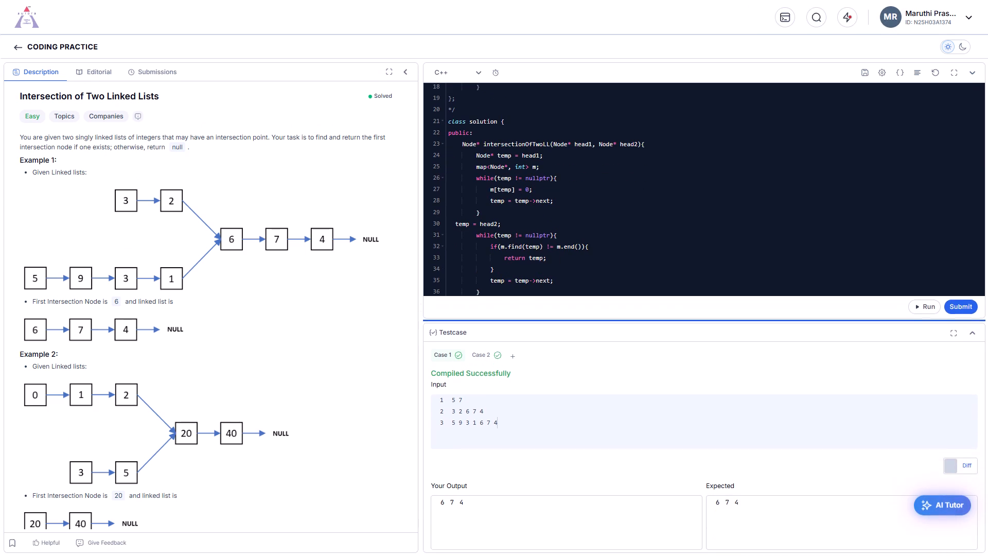
pyautogui.moveTo(655, 319); pyautogui.dragTo(660, 342)
pyautogui.scroll(-2, 621, 268)
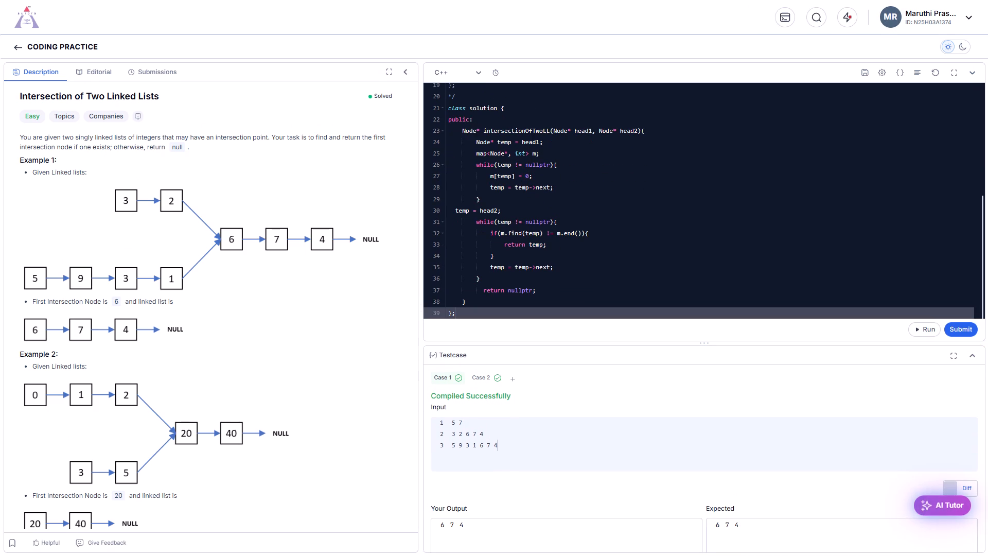
pyautogui.scroll(-2, 621, 268)
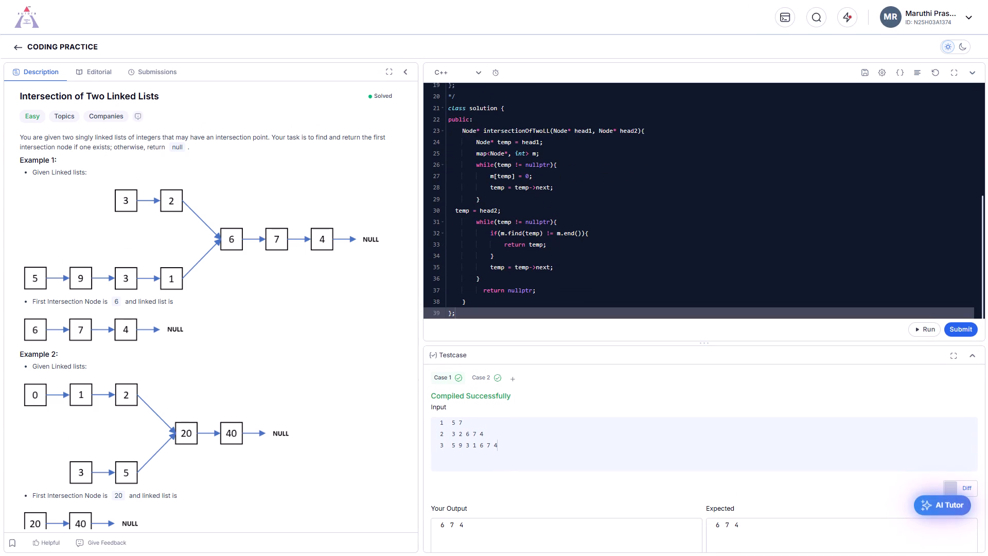
pyautogui.press('super+Print')
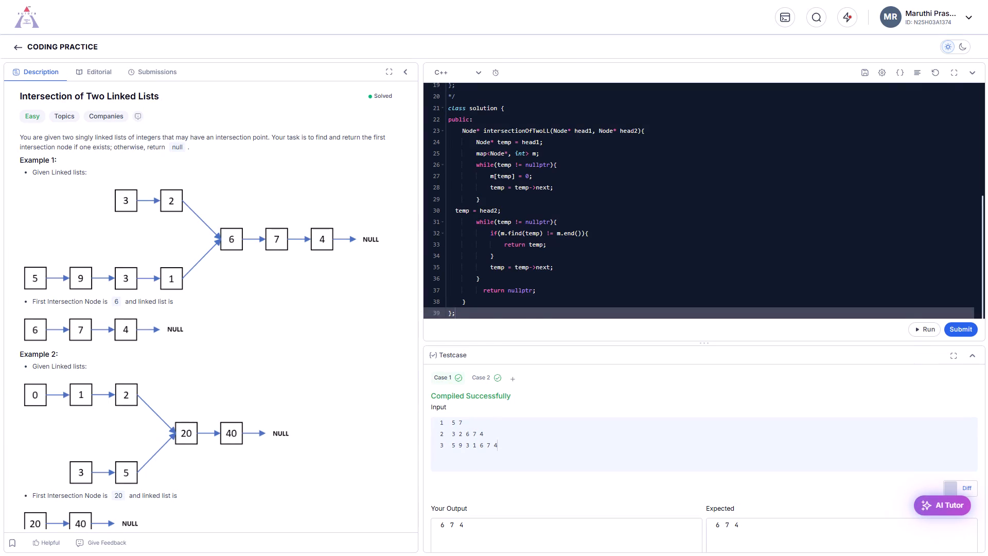
pyautogui.hotkey('alt', 'Tab')
pyautogui.hotkey('ctrl', 'v')
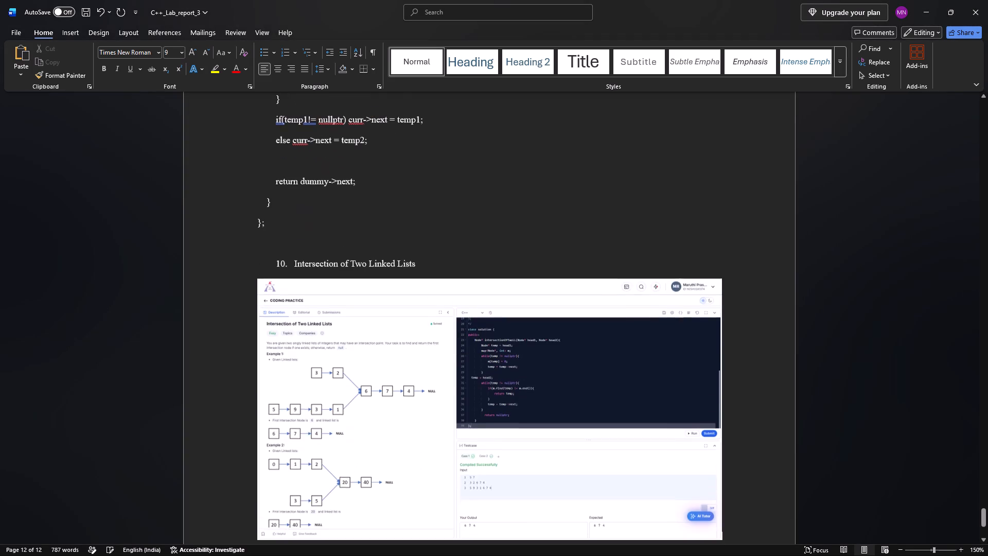
# Add a "CODE :" line below the pasted Intersection of Two Linked Lists screenshot, followed by an empty line.
pyautogui.scroll(-2, 447, 335)
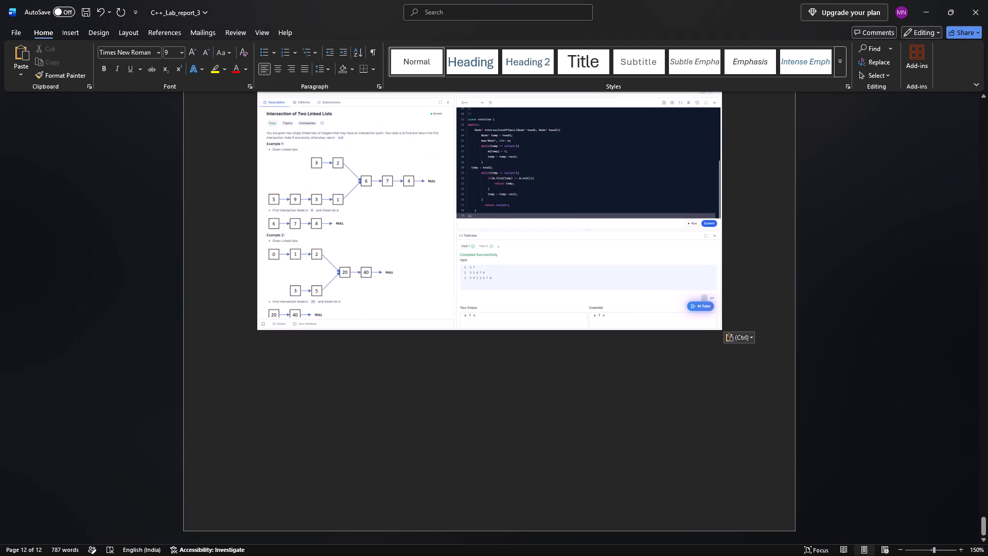
pyautogui.press('Return')
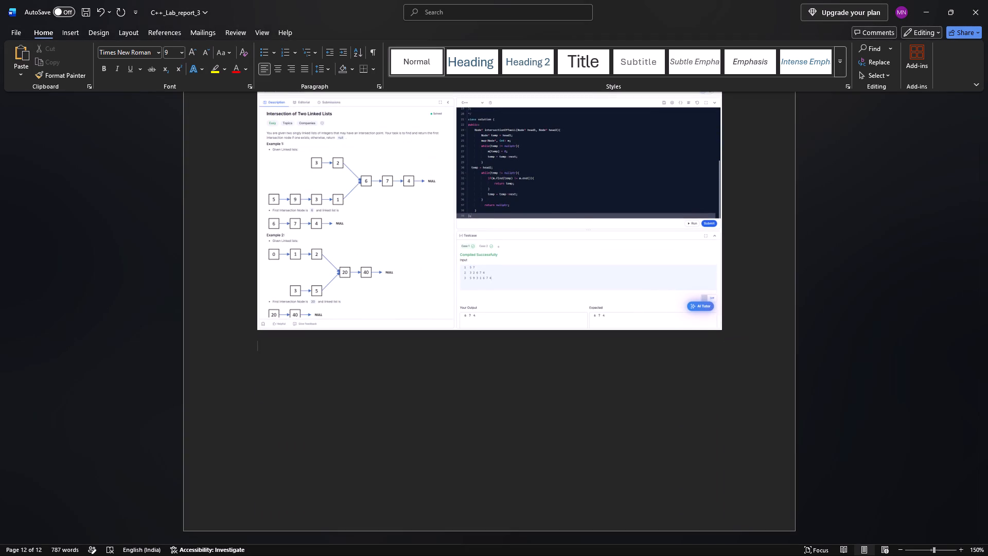
pyautogui.write('CODE :')
pyautogui.press('Return')
# Copy the entire solution class from the Intersection of Two Linked Lists editor in Chrome and paste it below "CODE :" in Word.
pyautogui.hotkey('alt', 'Tab')
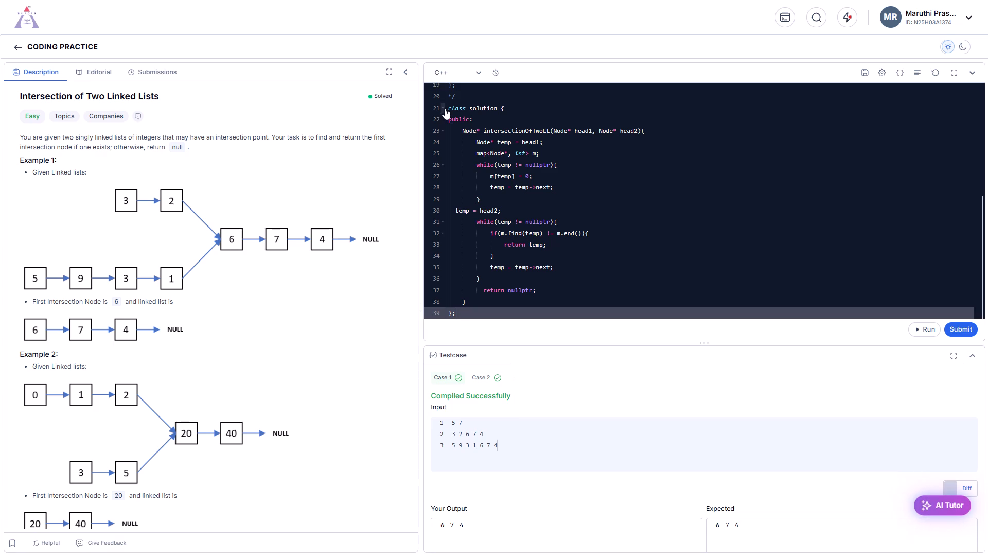
pyautogui.moveTo(445, 108); pyautogui.dragTo(506, 266)
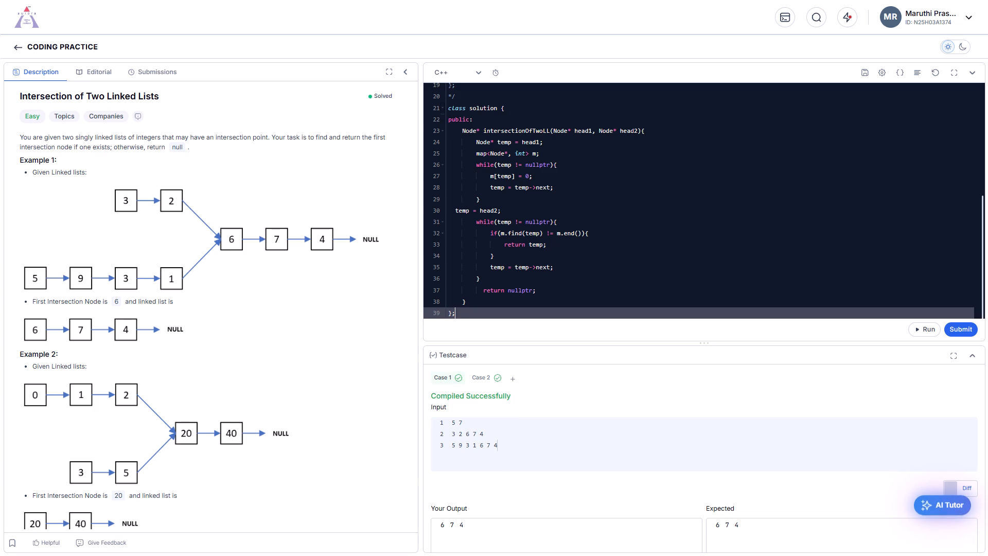
pyautogui.moveTo(506, 266); pyautogui.dragTo(487, 316)
pyautogui.moveTo(487, 316); pyautogui.dragTo(448, 111)
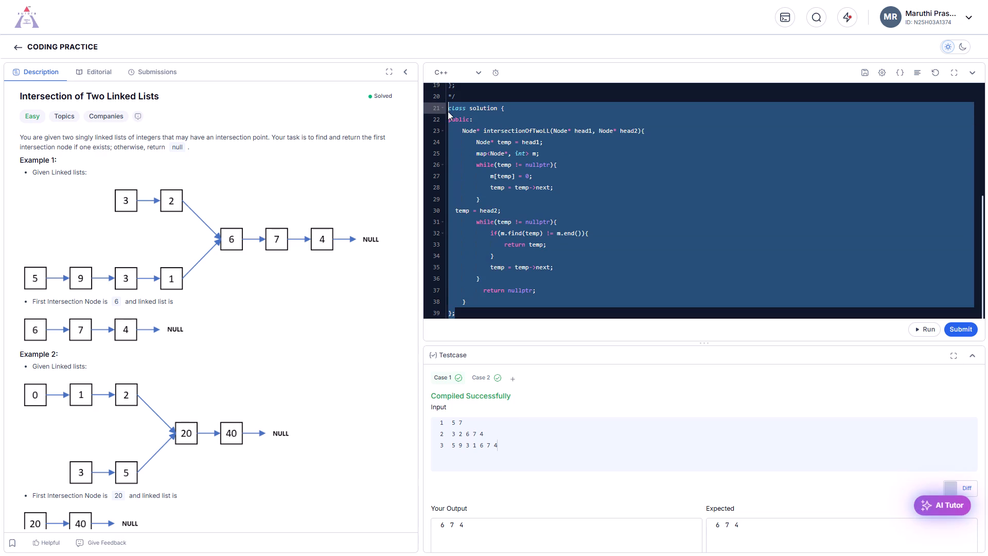
pyautogui.hotkey('ctrl', 'c')
pyautogui.hotkey('alt', 'Tab')
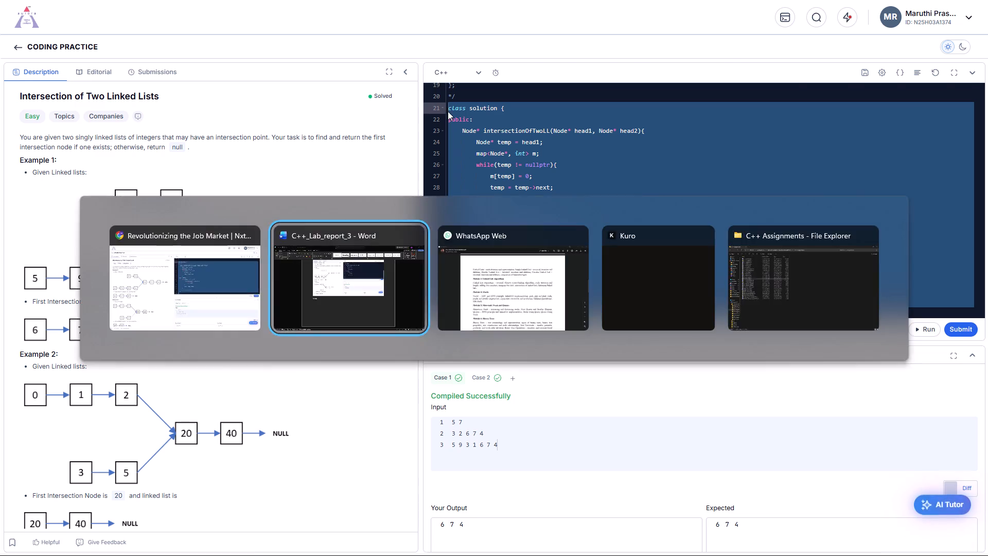
pyautogui.hotkey('ctrl', 'v')
# Shrink the Intersection of Two Linked Lists screenshot proportionally to about four fifths of its width.
pyautogui.scroll(1, 450, 337)
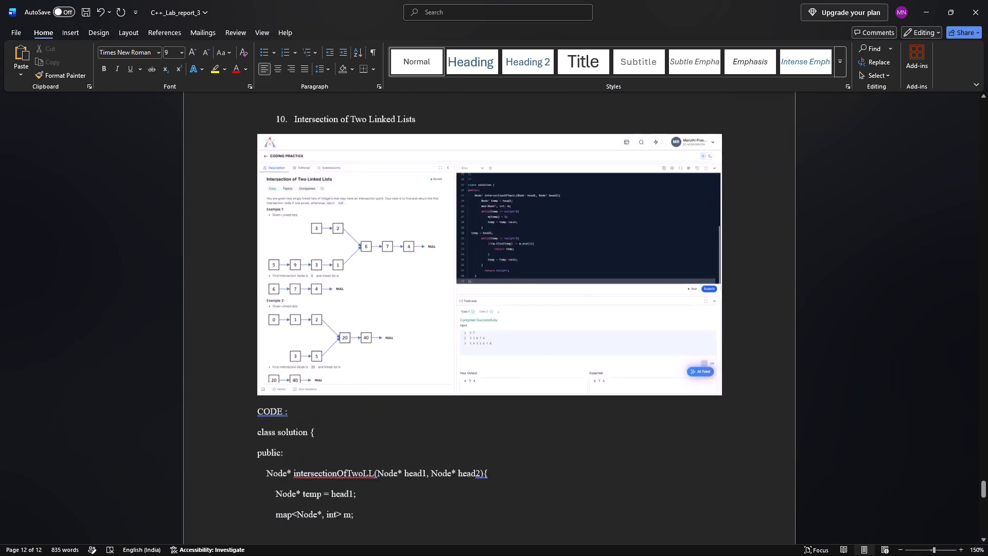
pyautogui.scroll(2, 450, 337)
pyautogui.click(363, 413)
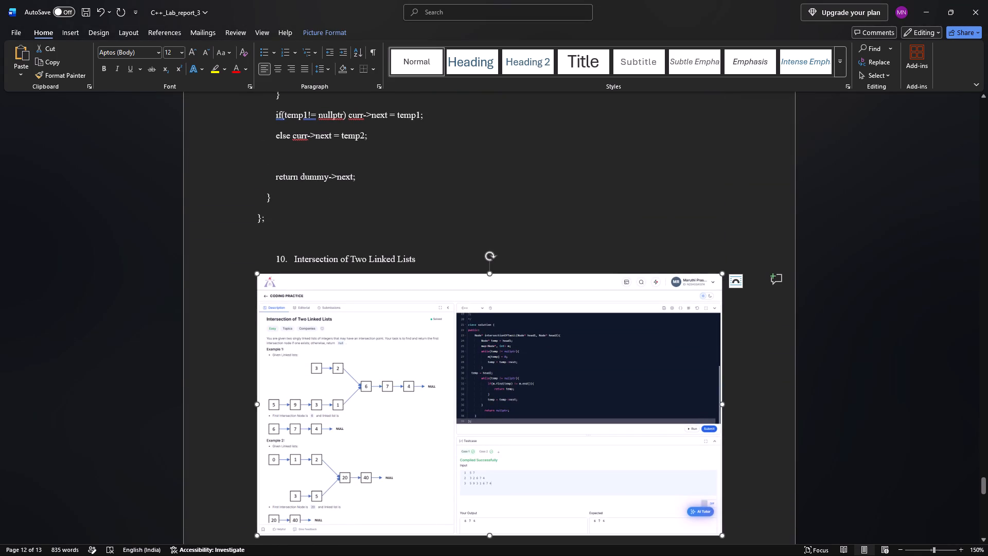
pyautogui.moveTo(258, 536); pyautogui.dragTo(352, 448)
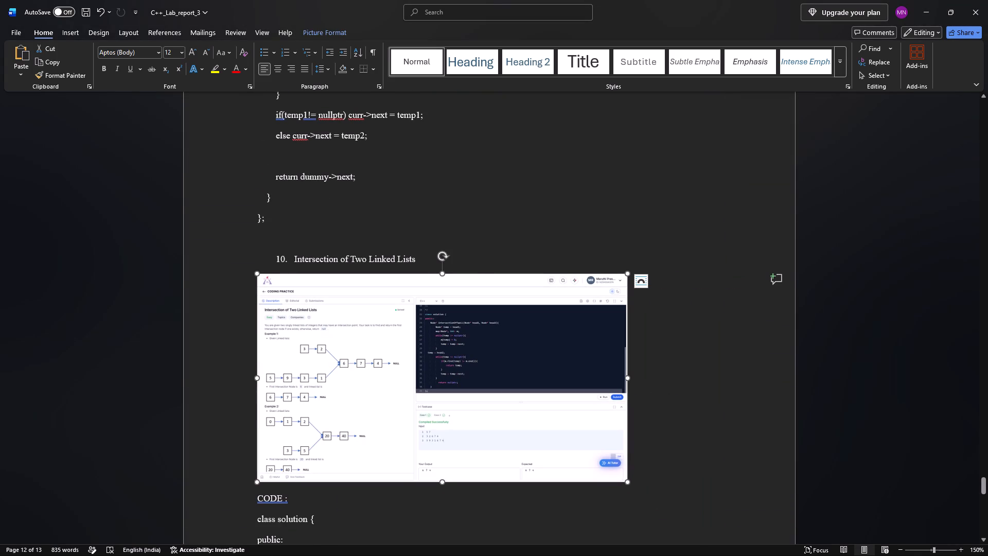
# Make the item 10 title "Intersection of Two Linked Lists" bold.
pyautogui.moveTo(293, 260); pyautogui.dragTo(430, 256)
pyautogui.hotkey('ctrl', 'b')
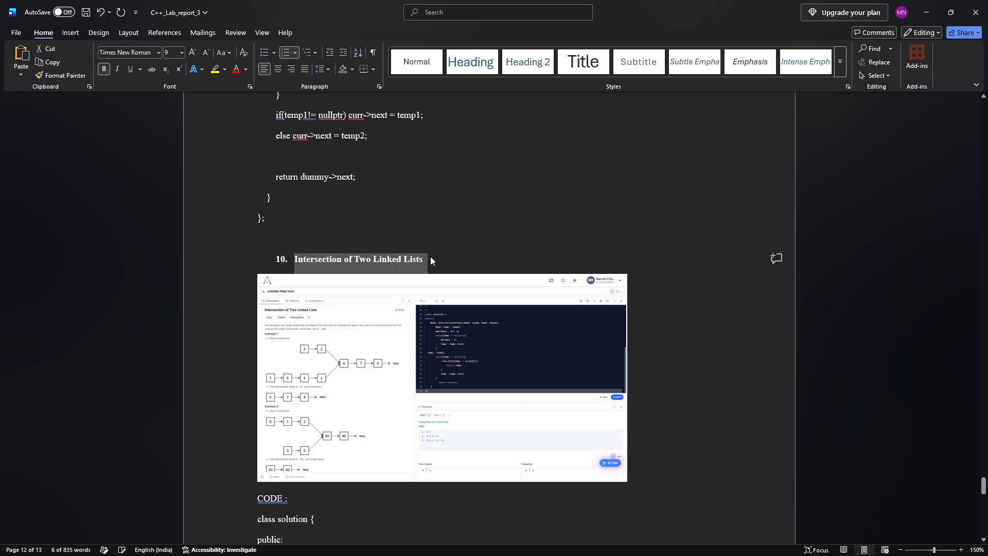
# Enlarge the Intersection of Two Linked Lists screenshot proportionally by about a tenth of its width.
pyautogui.click(378, 426)
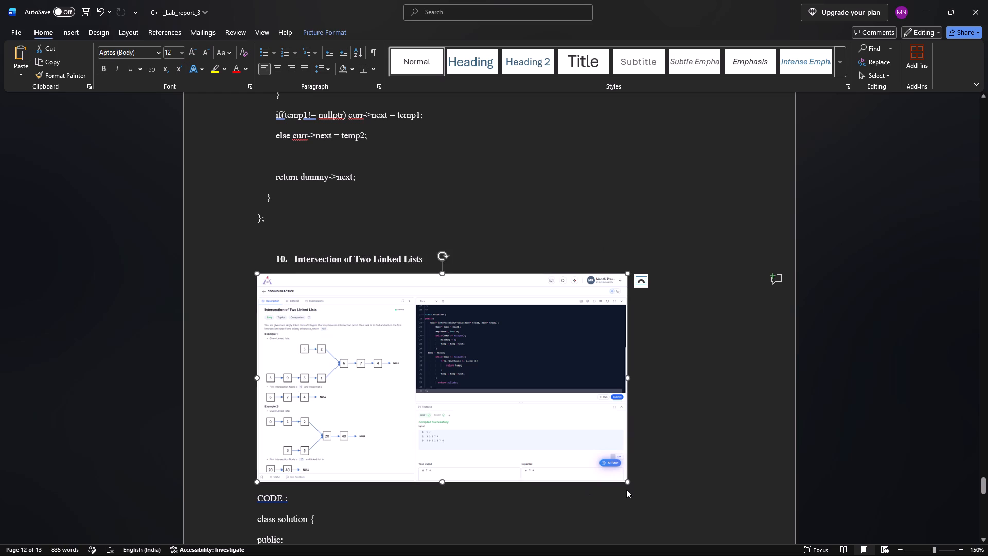
pyautogui.moveTo(628, 481); pyautogui.dragTo(661, 486)
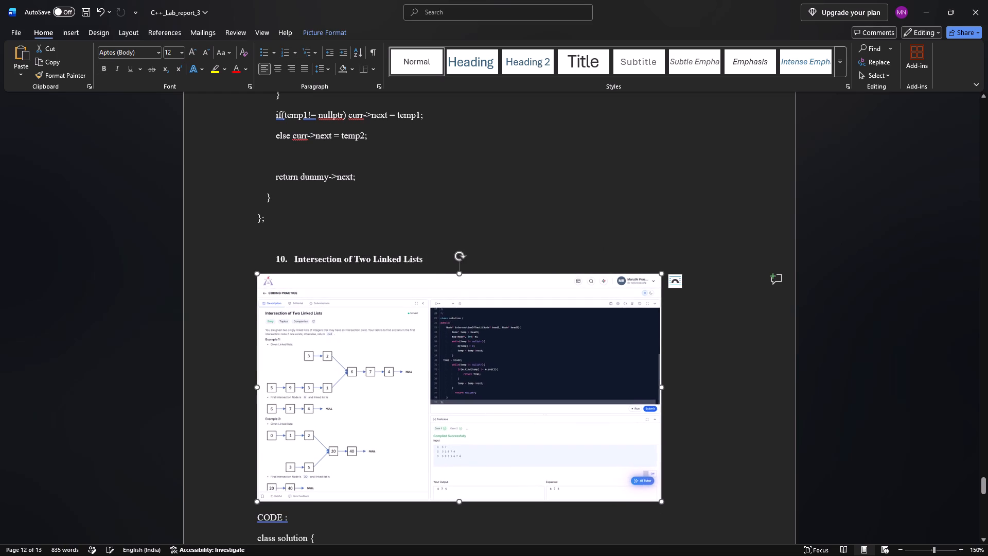
# Enlarge the Merge Two Sorted Linked Lists screenshot proportionally to about the same width as the Intersection of Two Linked Lists screenshot.
pyautogui.scroll(7, 518, 308)
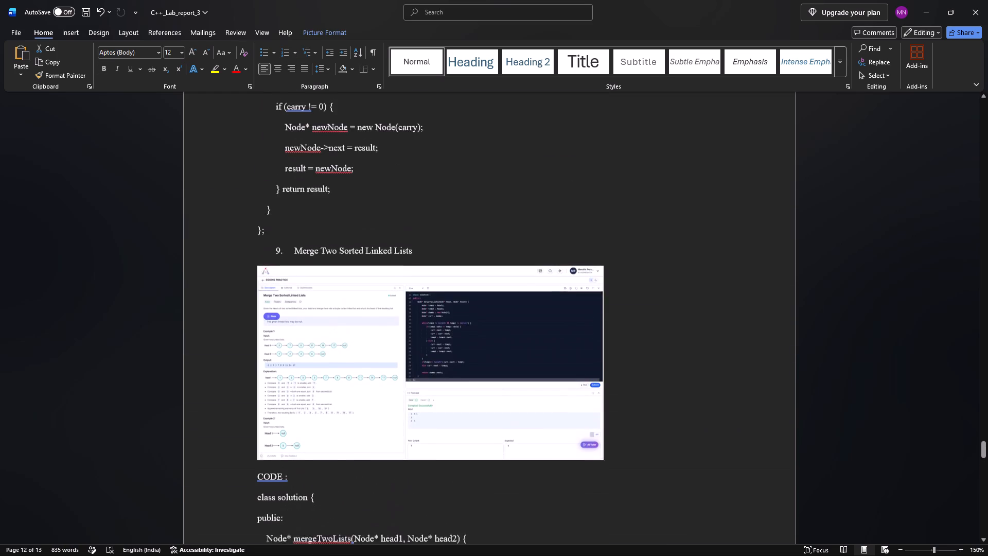
pyautogui.scroll(1, 518, 308)
pyautogui.click(490, 418)
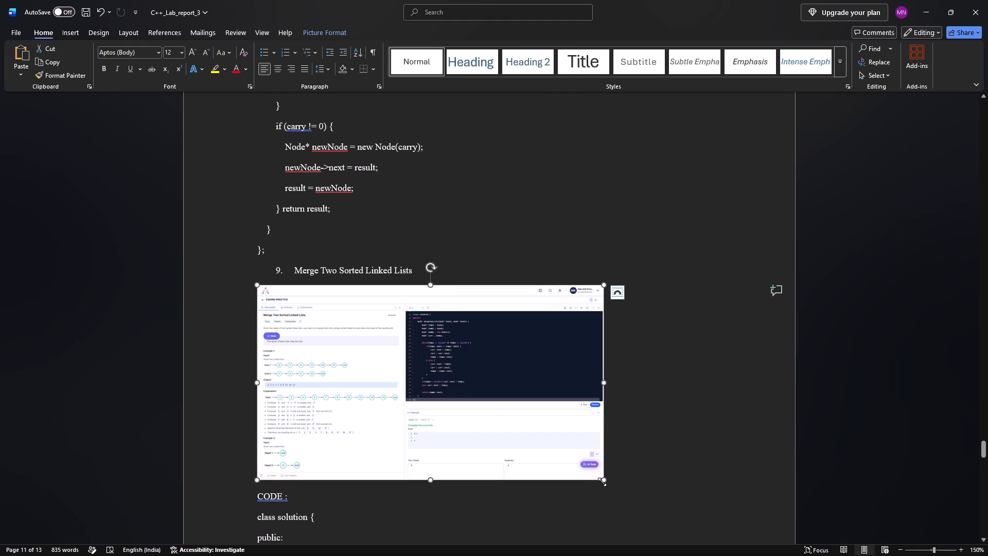
pyautogui.moveTo(602, 482); pyautogui.dragTo(660, 481)
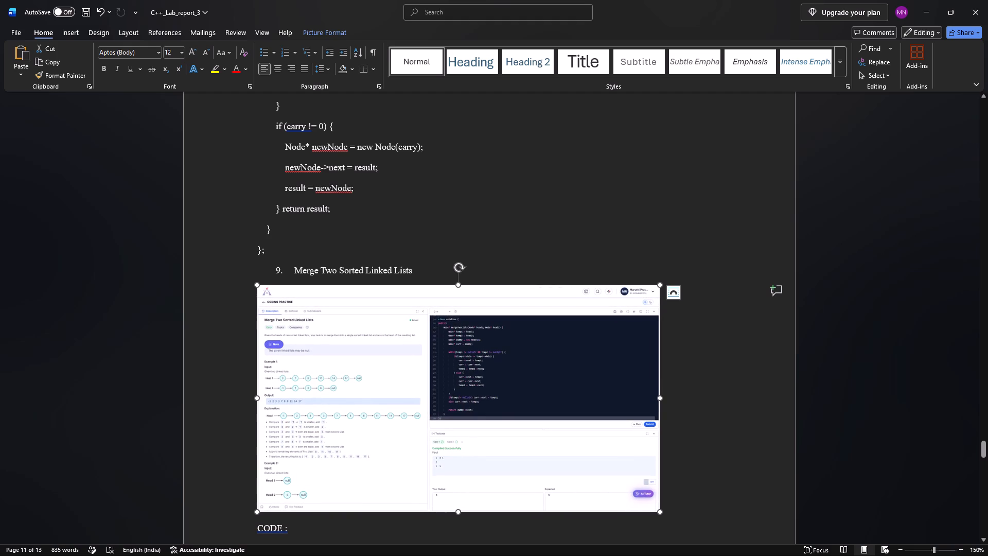
# Make the item 9 title "Merge Two Sorted Linked Lists" bold.
pyautogui.moveTo(295, 271); pyautogui.dragTo(439, 270)
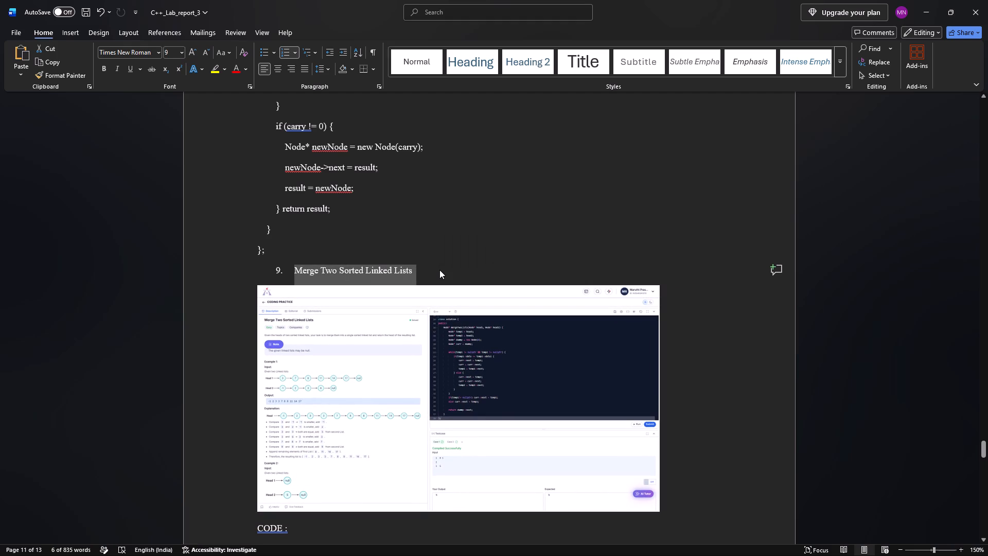
pyautogui.hotkey('ctrl', 'b')
# Make the item 8 title "Add Two Numbers II" bold.
pyautogui.scroll(5, 439, 270)
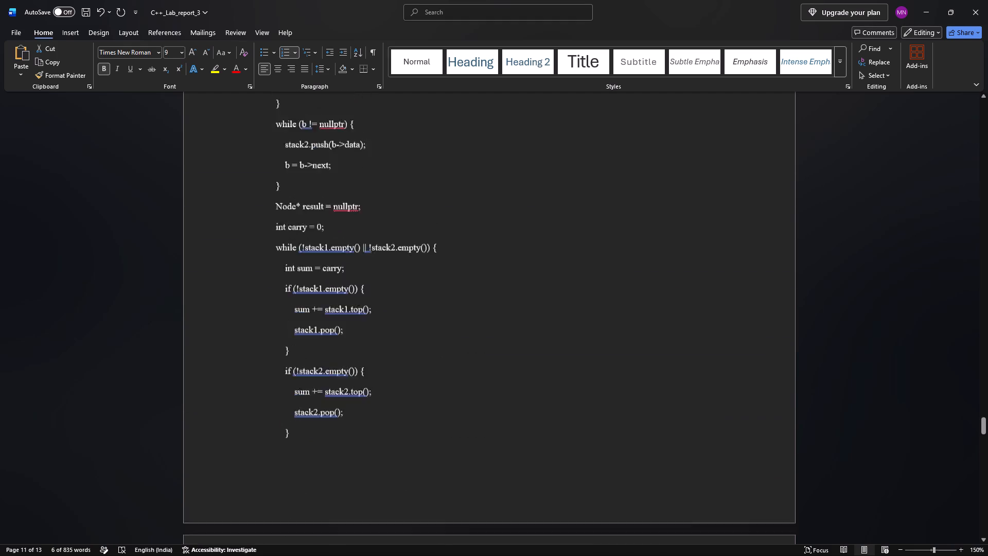
pyautogui.scroll(5, 439, 270)
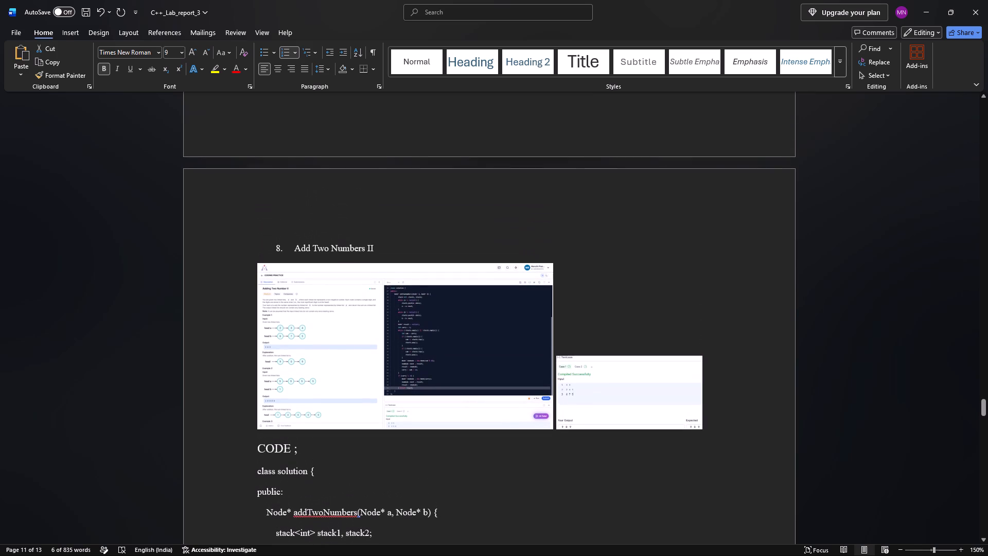
pyautogui.moveTo(295, 249); pyautogui.dragTo(405, 250)
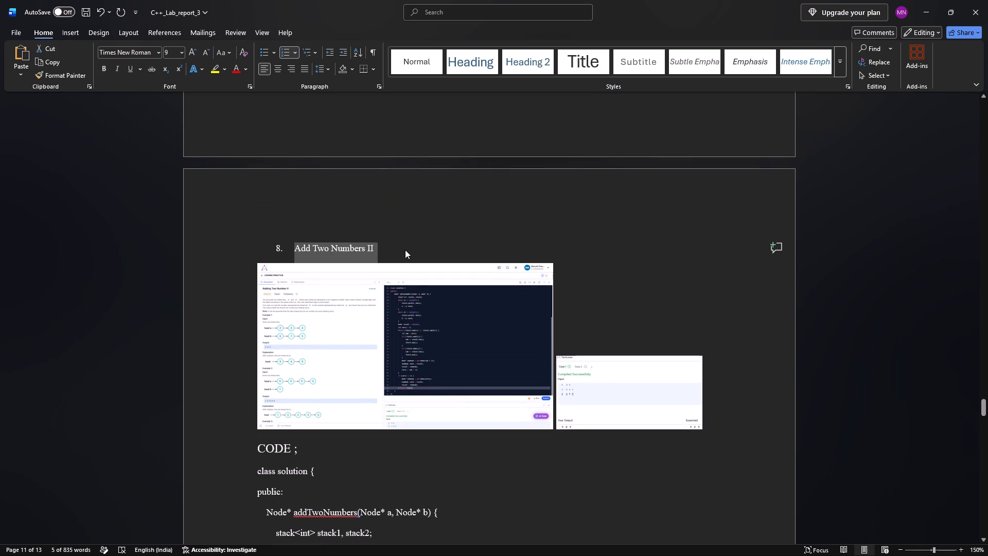
pyautogui.hotkey('ctrl', 'b')
# Make the item 7 title "Adding N Numbers" bold.
pyautogui.scroll(5, 405, 250)
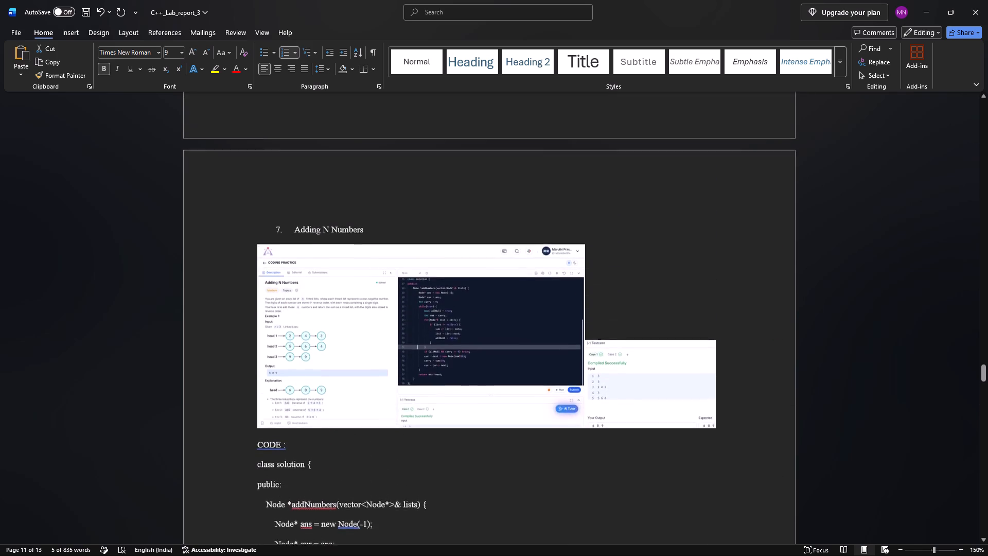
pyautogui.scroll(2, 405, 250)
pyautogui.moveTo(292, 410); pyautogui.dragTo(348, 410)
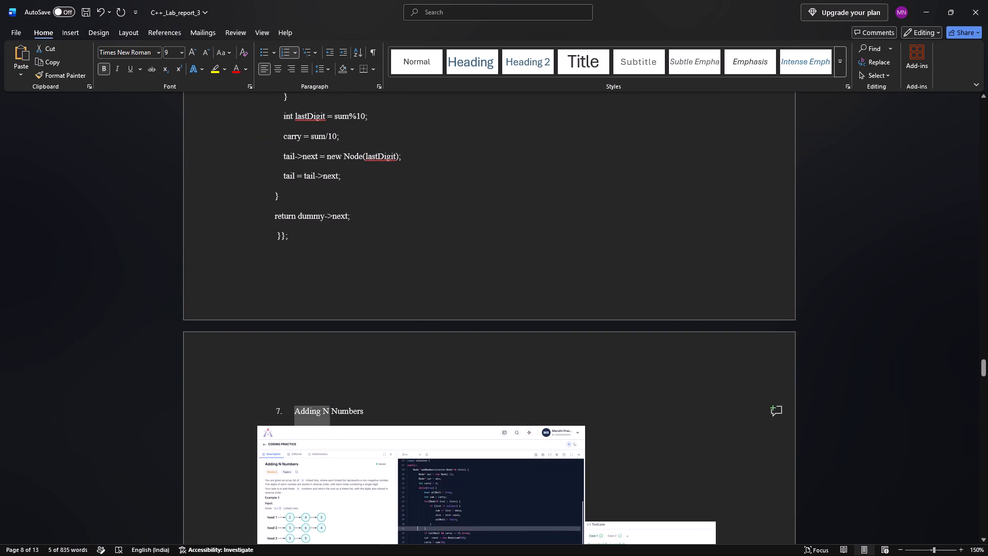
pyautogui.moveTo(348, 410); pyautogui.dragTo(384, 407)
pyautogui.hotkey('ctrl', 'b')
# Make the item 6 title "Add Two Numbers" bold.
pyautogui.scroll(2, 384, 407)
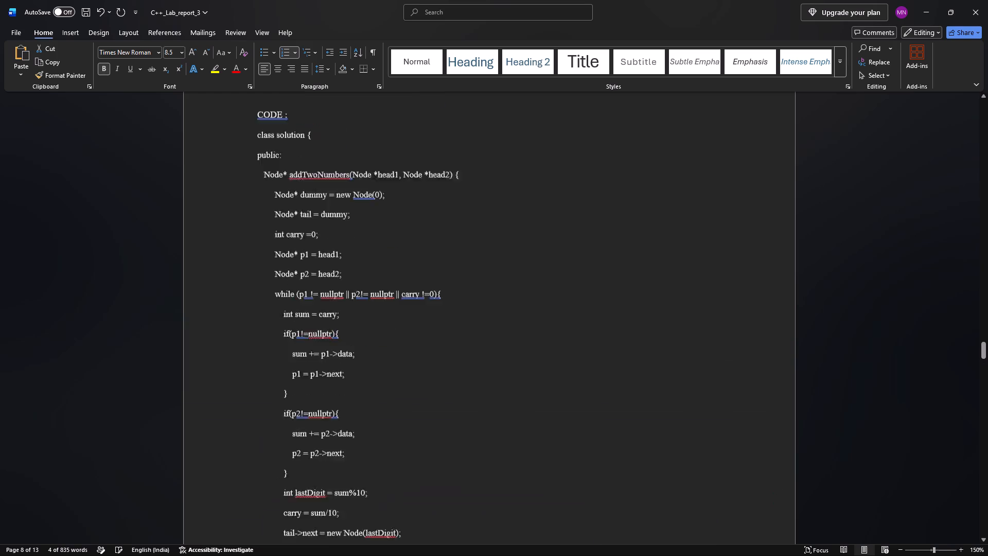
pyautogui.scroll(1, 384, 407)
pyautogui.scroll(1, 339, 327)
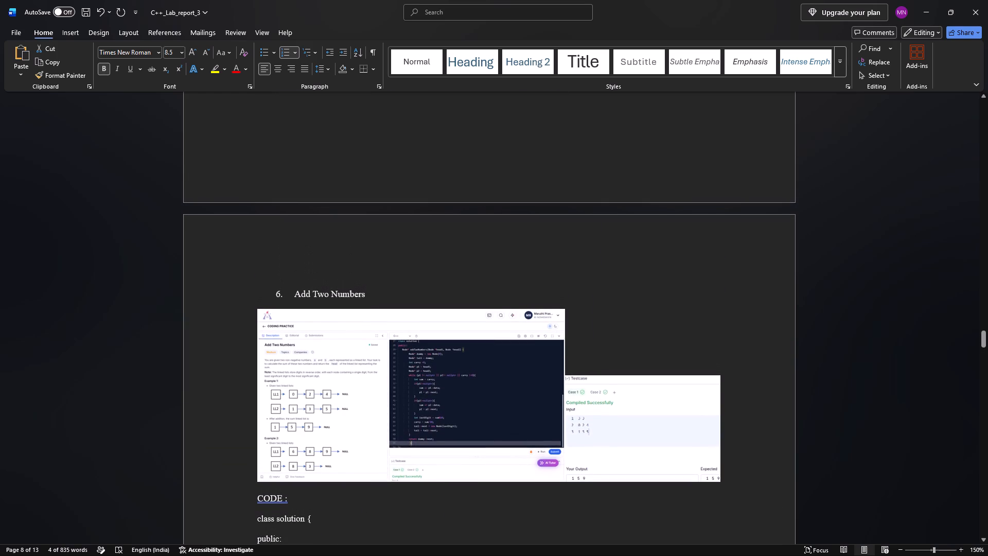
pyautogui.moveTo(294, 293); pyautogui.dragTo(380, 287)
pyautogui.hotkey('ctrl', 'b')
# Make the item 5 title "Length of Cycle" bold.
pyautogui.scroll(2, 380, 287)
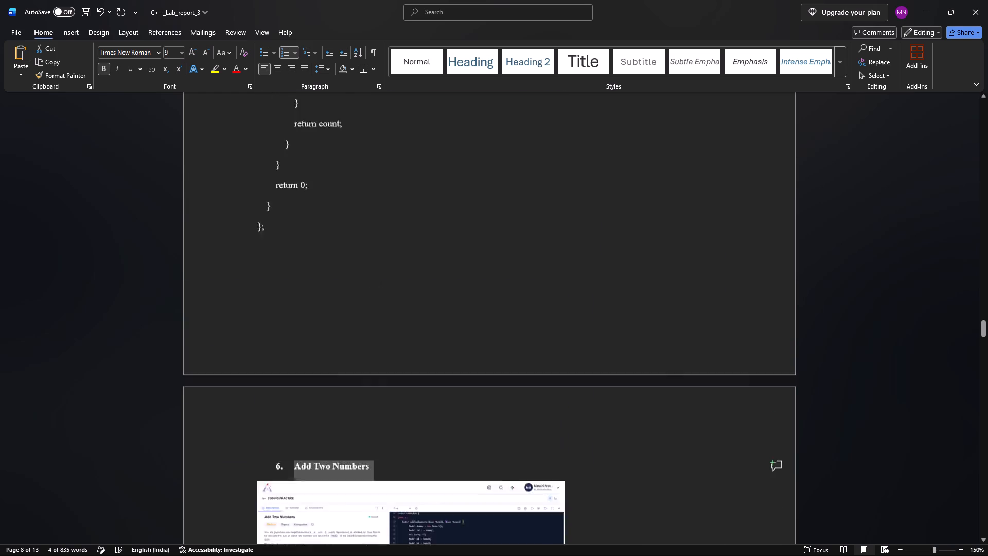
pyautogui.scroll(4, 380, 287)
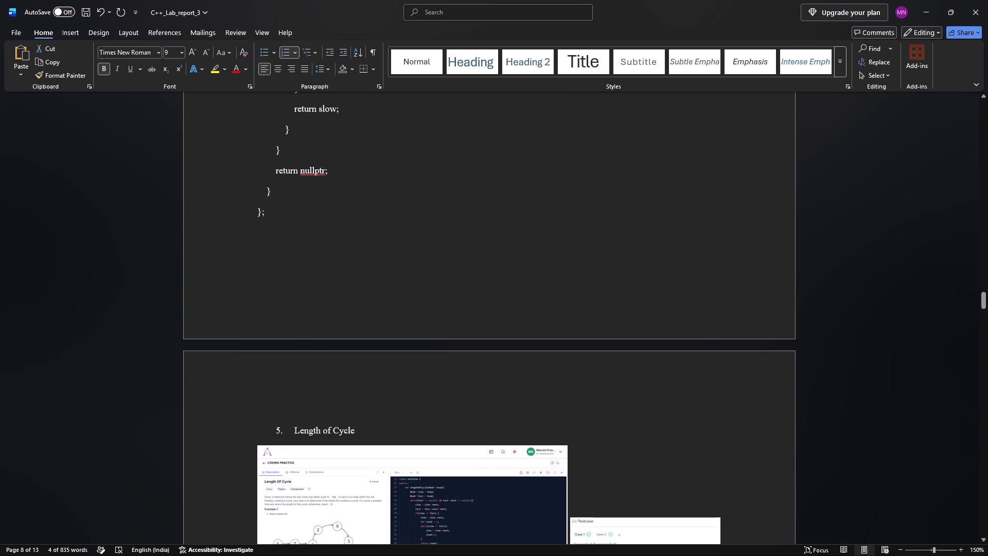
pyautogui.moveTo(290, 426); pyautogui.dragTo(386, 422)
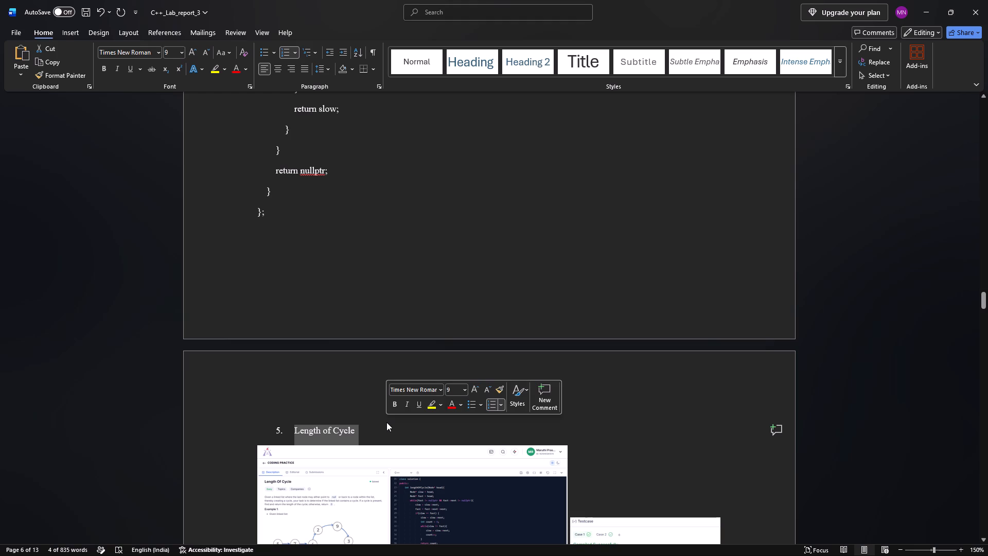
pyautogui.hotkey('ctrl', 'b')
# Make the item 4 title "Cycle Detection In Linked List II" bold.
pyautogui.scroll(4, 386, 422)
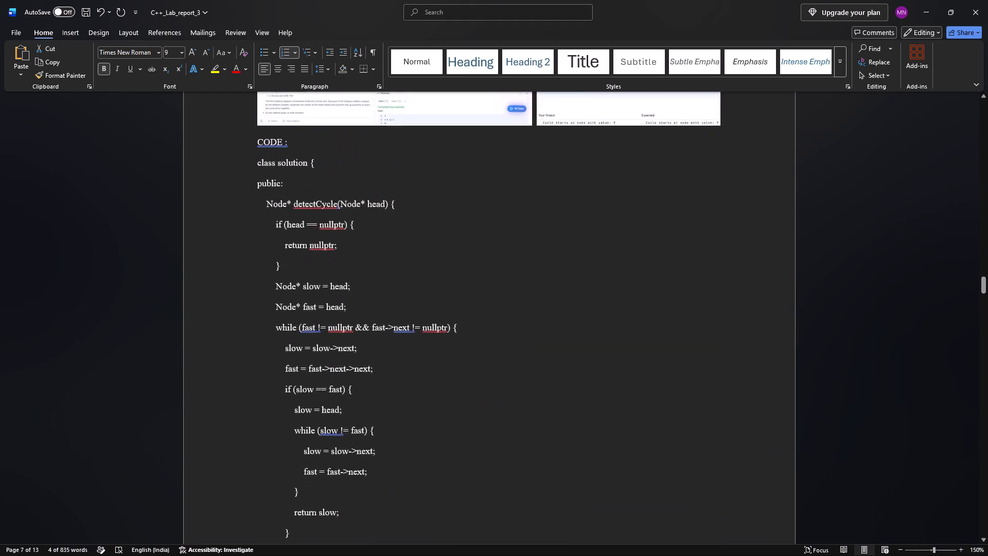
pyautogui.scroll(3, 386, 422)
pyautogui.moveTo(294, 393); pyautogui.dragTo(309, 394)
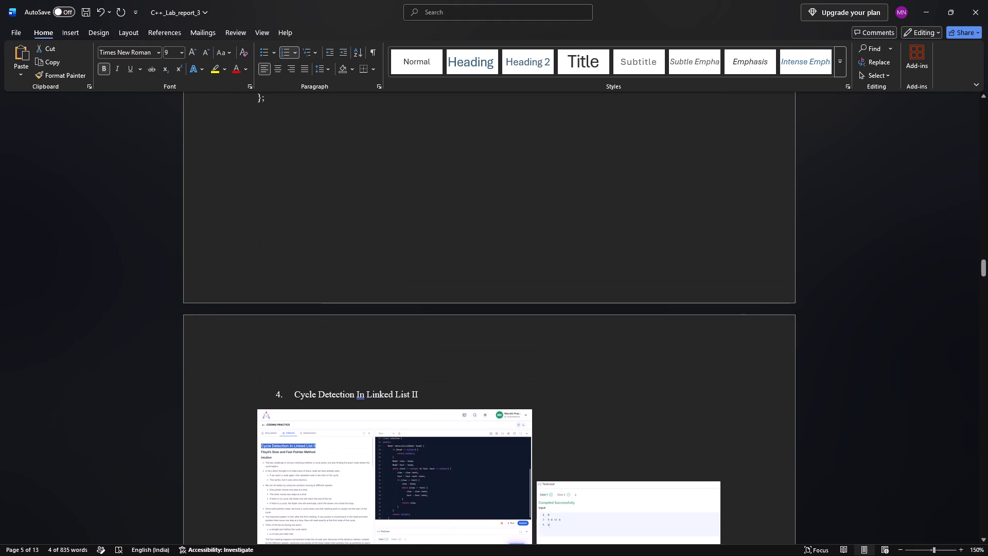
pyautogui.moveTo(309, 394); pyautogui.dragTo(476, 390)
pyautogui.hotkey('ctrl', 'b')
# Make the item 3 title "Cycle Detection" bold.
pyautogui.scroll(1, 476, 390)
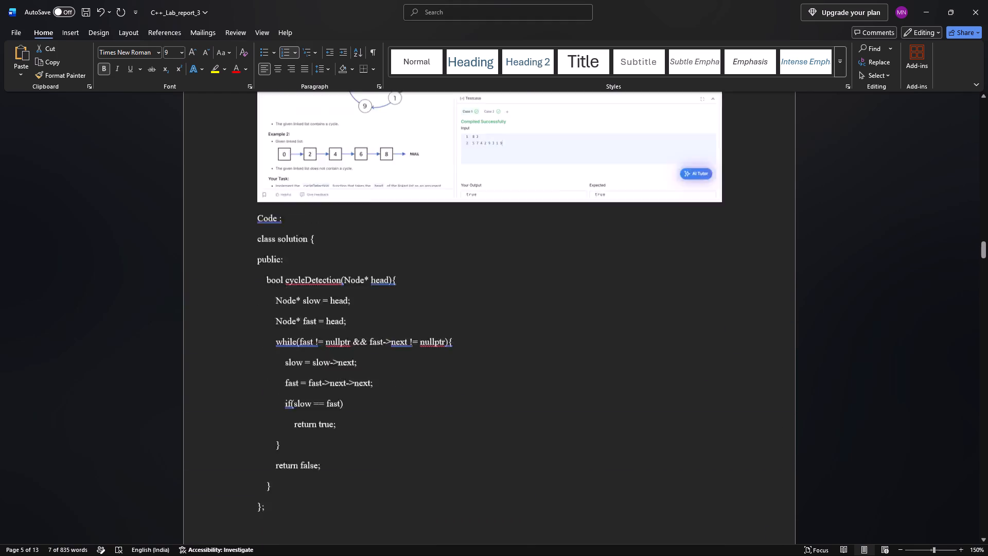
pyautogui.scroll(4, 476, 390)
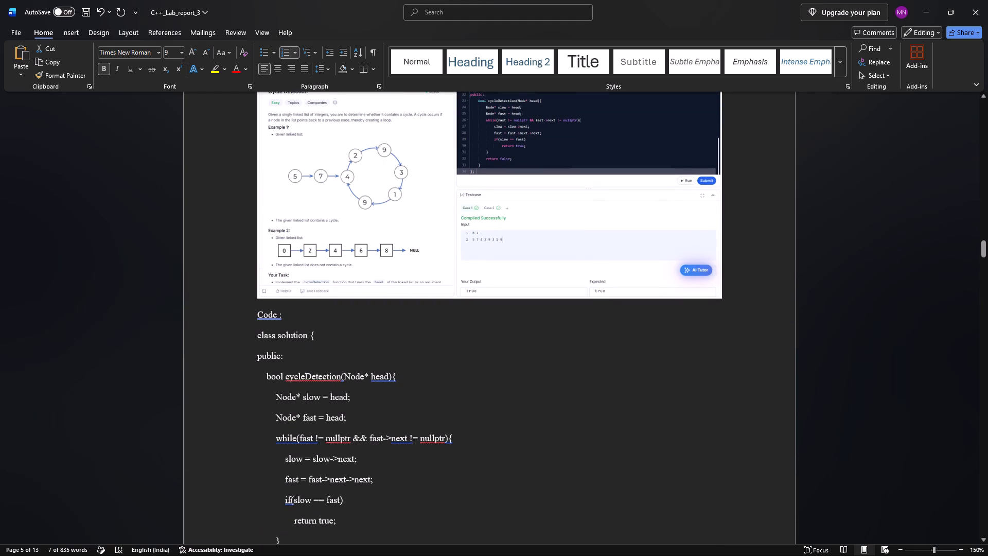
pyautogui.scroll(3, 476, 390)
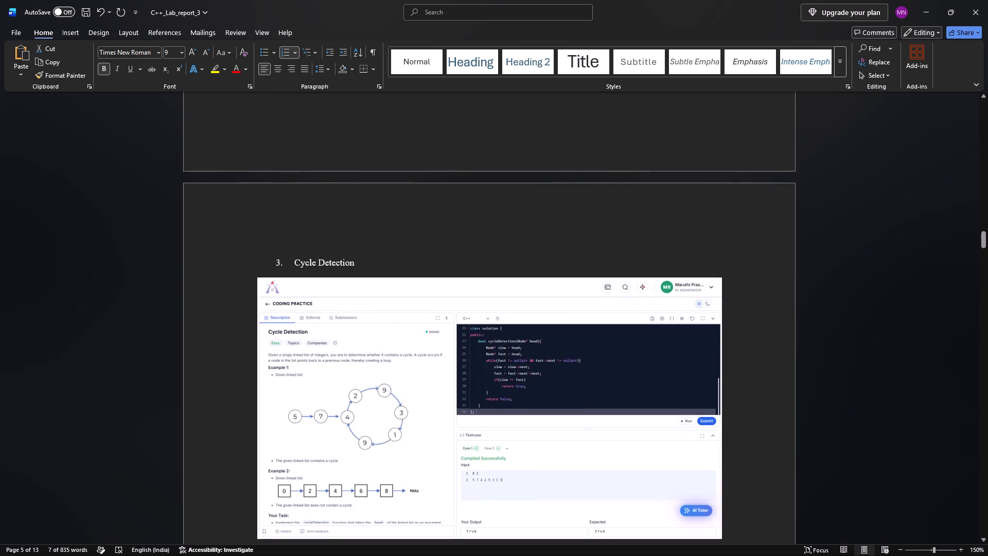
pyautogui.moveTo(294, 262); pyautogui.dragTo(429, 262)
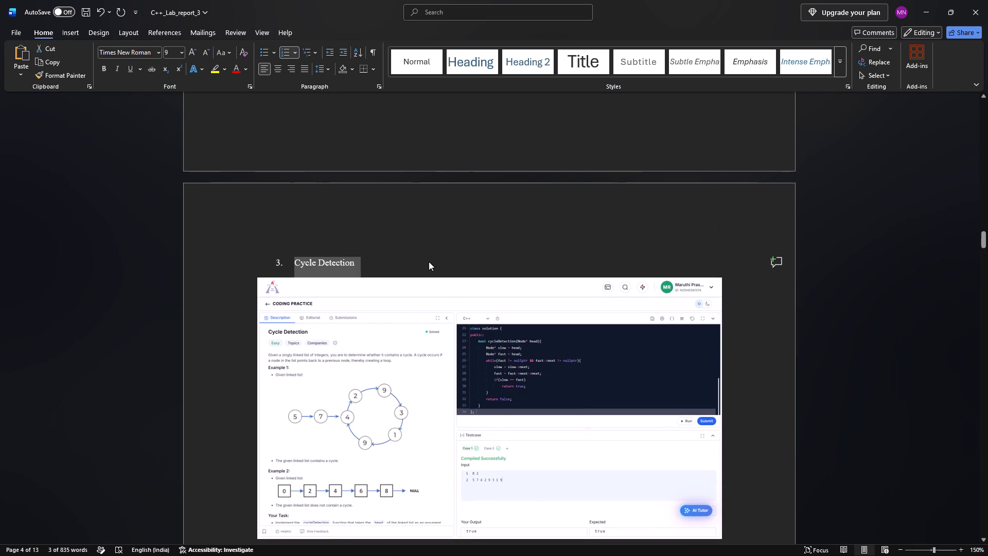
pyautogui.hotkey('ctrl', 'b')
# Review the titles, screenshots and code of all ten items, from Reverse a Linked List to the end of the report.
pyautogui.scroll(4, 429, 262)
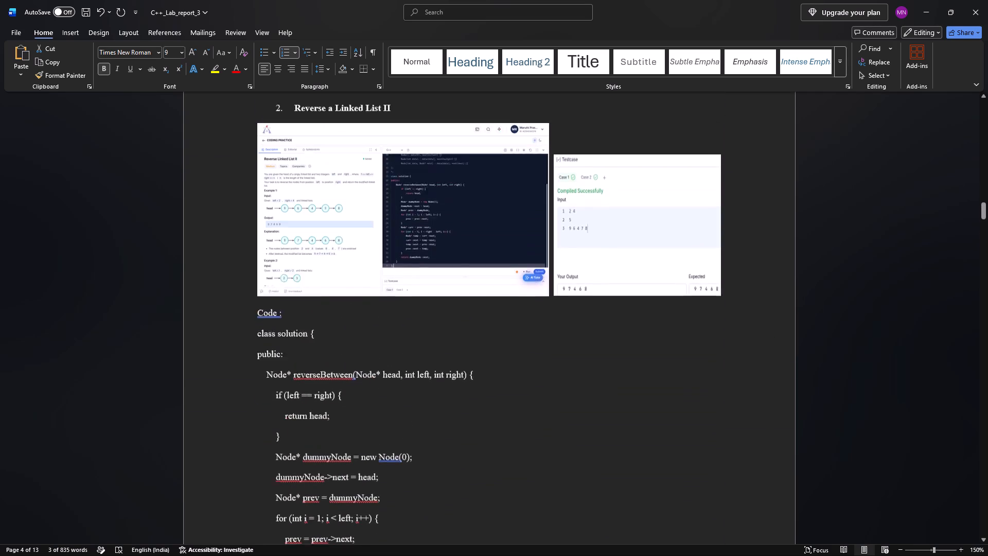
pyautogui.scroll(2, 429, 262)
pyautogui.scroll(4, 332, 256)
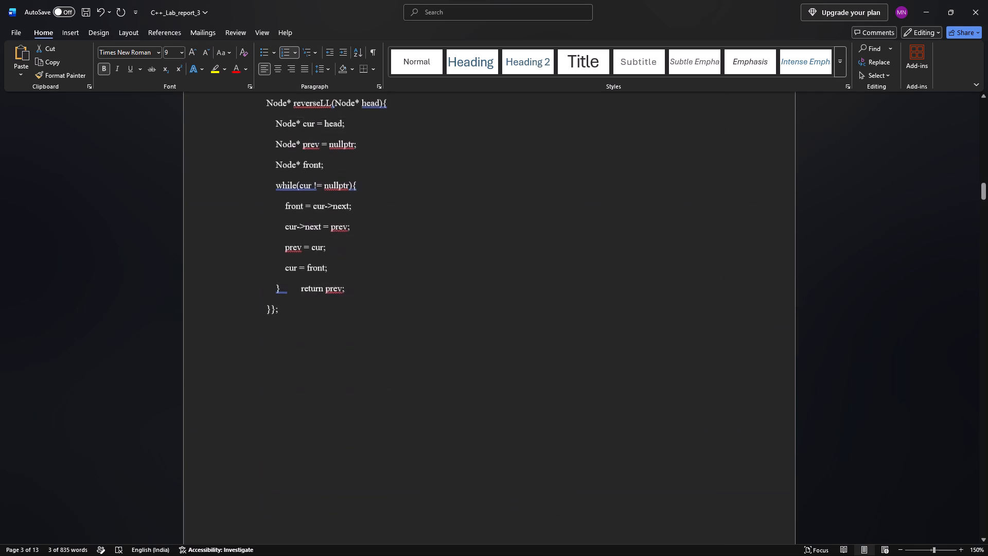
pyautogui.hscroll(1, 332, 256)
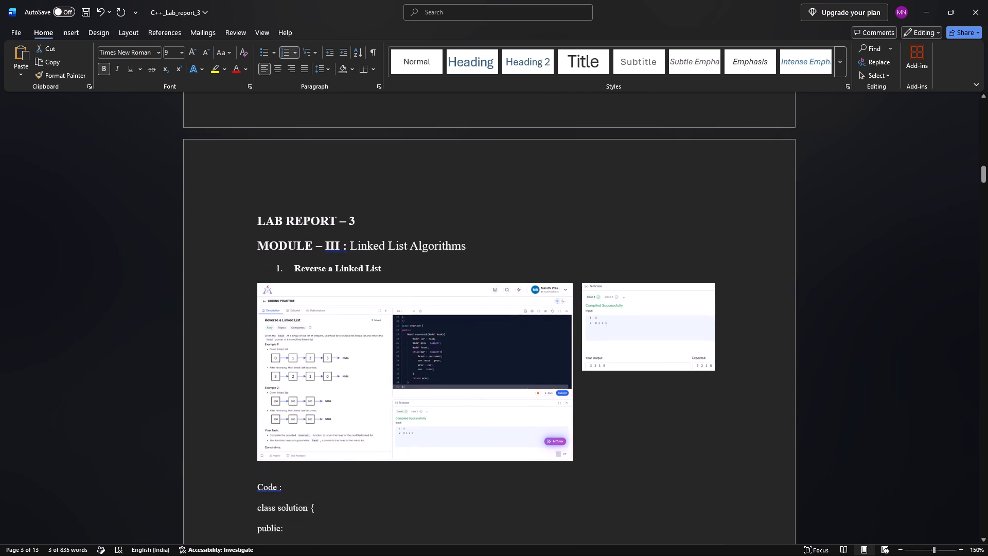
pyautogui.scroll(-8, 316, 312)
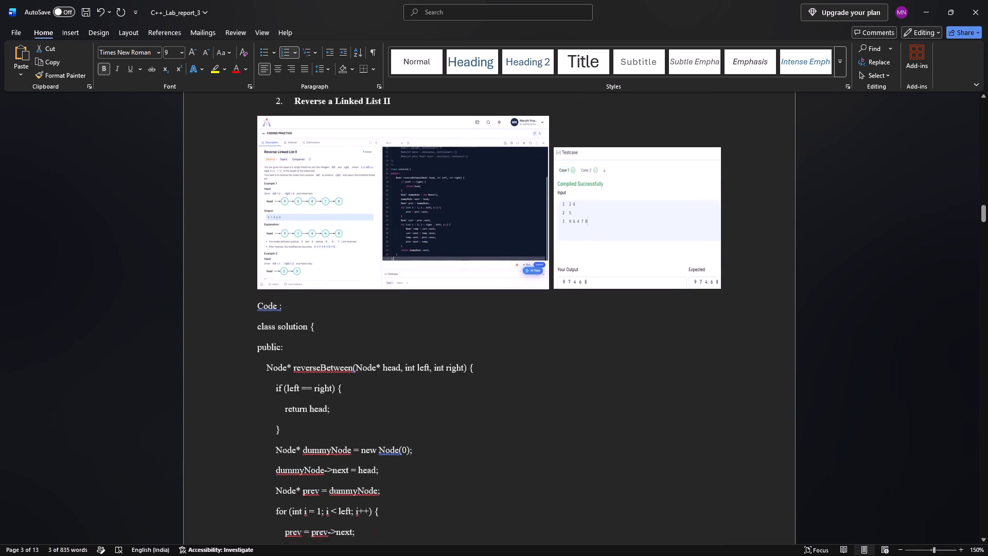
pyautogui.scroll(-5, 316, 312)
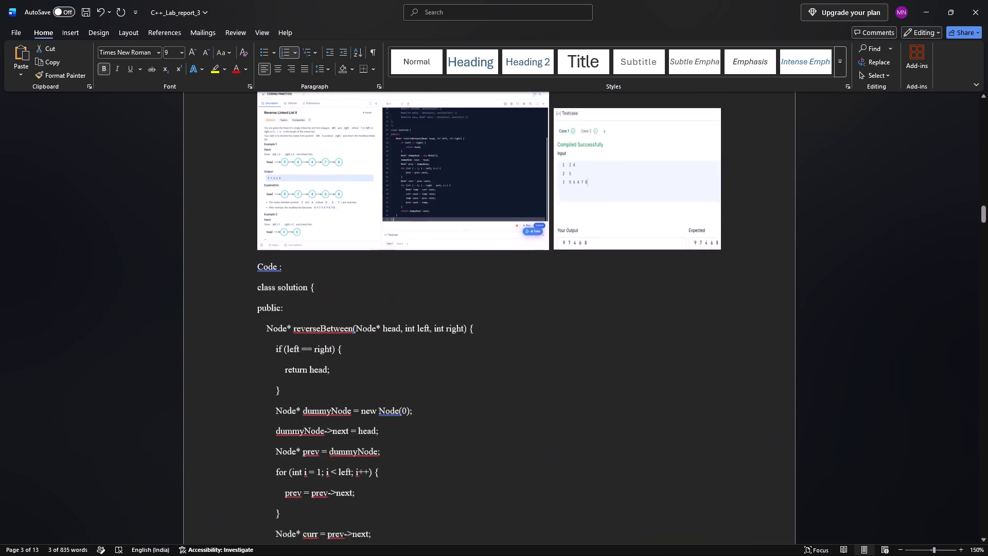
pyautogui.scroll(-4, 316, 312)
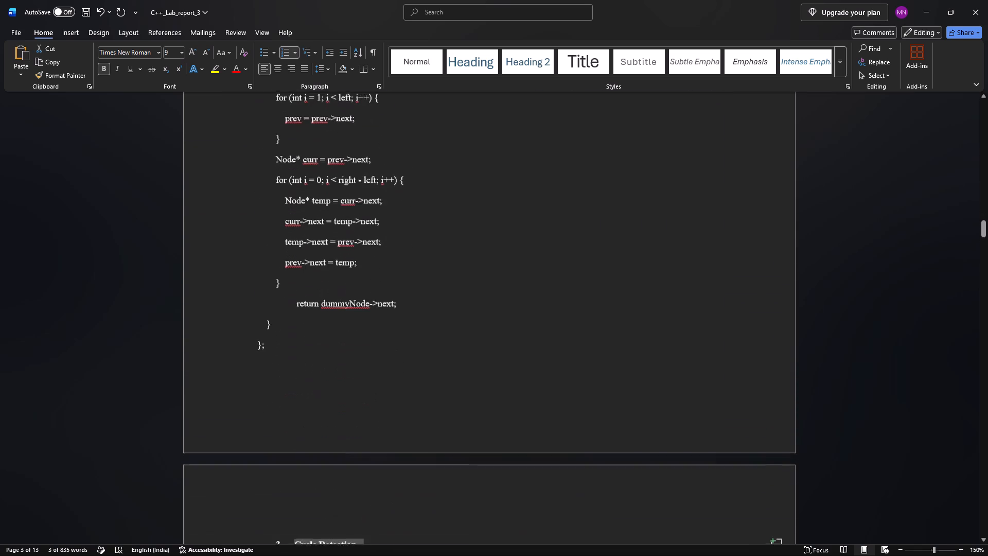
pyautogui.scroll(-4, 316, 312)
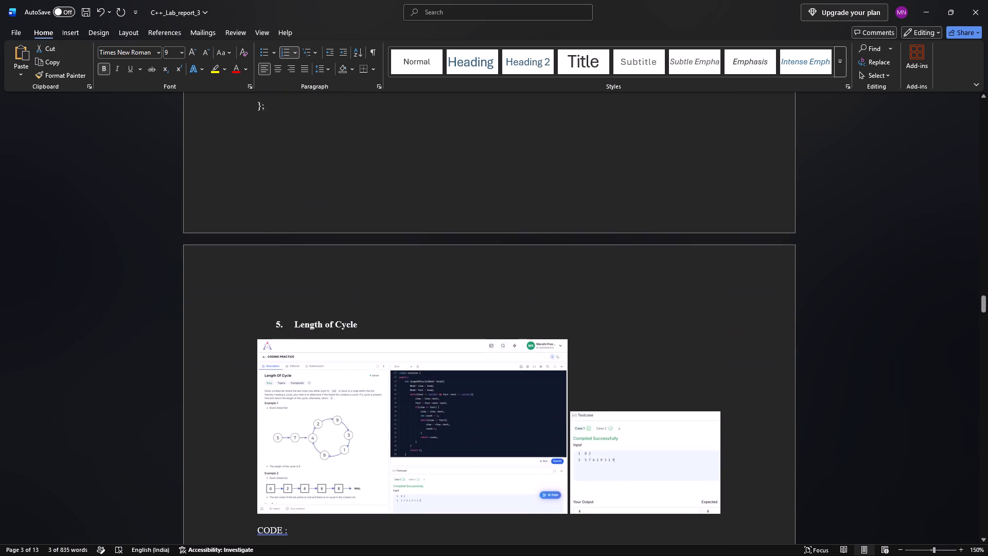
pyautogui.scroll(-4, 316, 312)
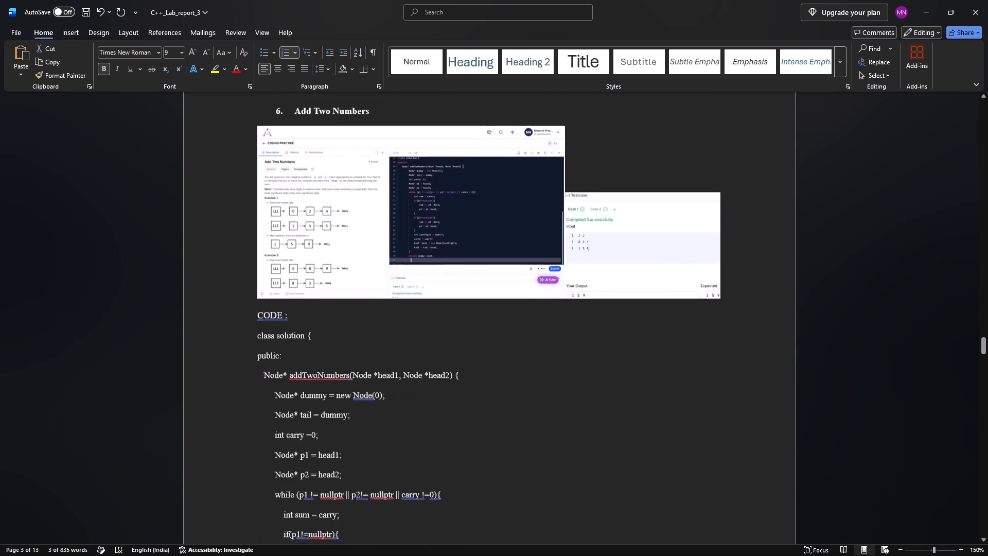
pyautogui.scroll(-4, 316, 312)
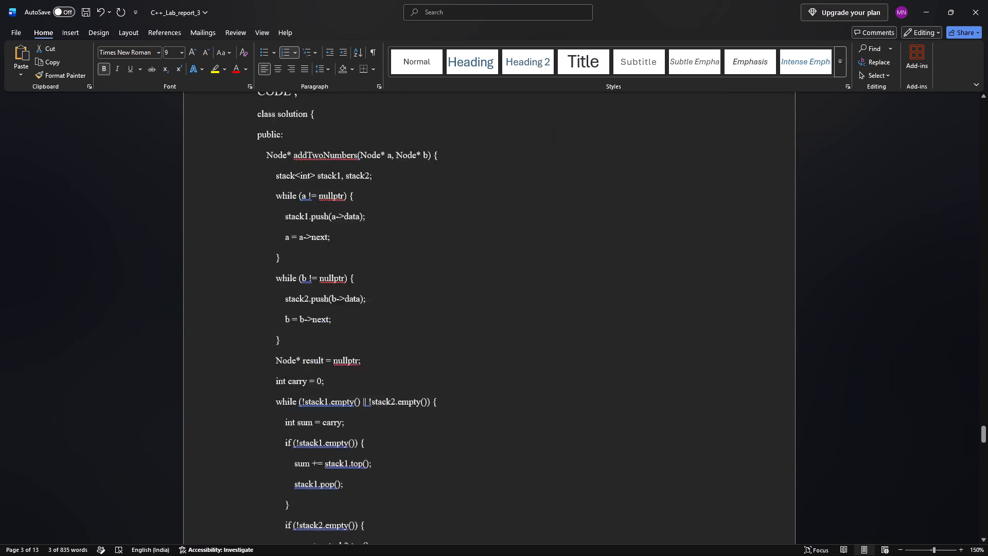
pyautogui.scroll(-3, 316, 312)
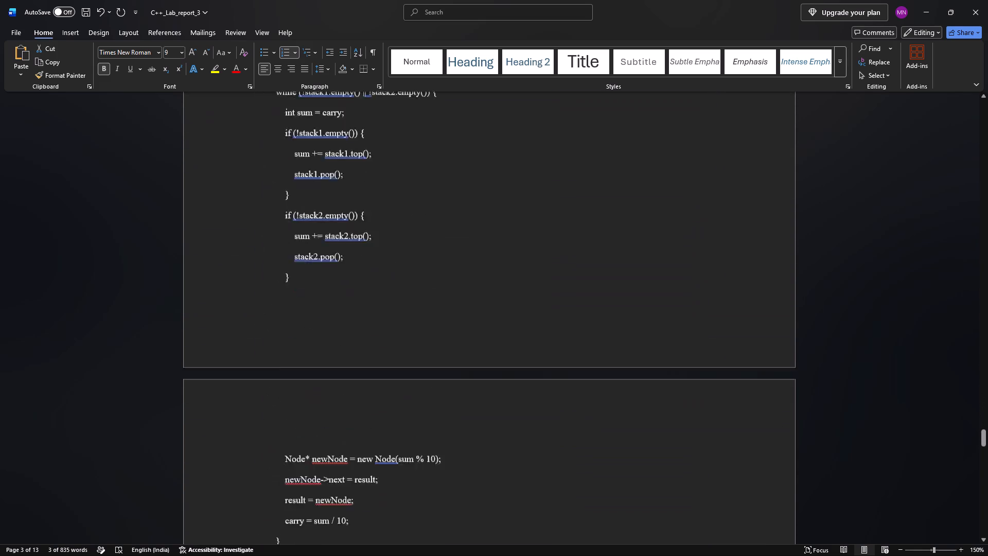
pyautogui.scroll(-3, 316, 312)
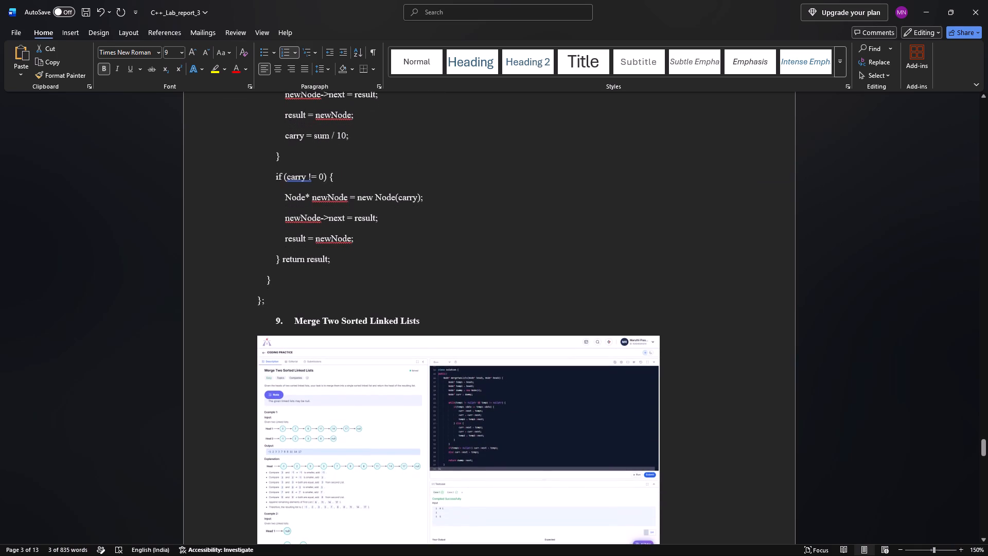
pyautogui.scroll(-5, 285, 316)
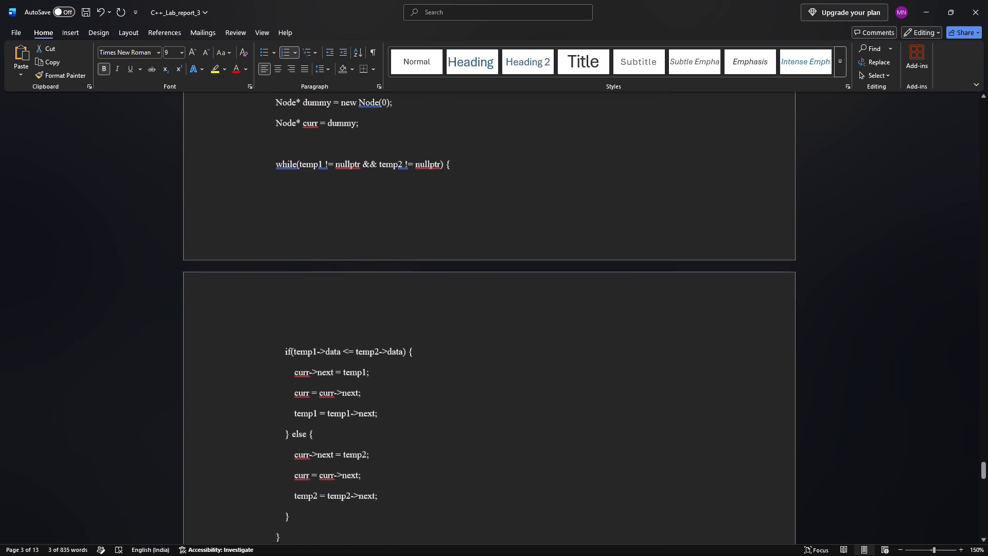
pyautogui.scroll(-2, 285, 316)
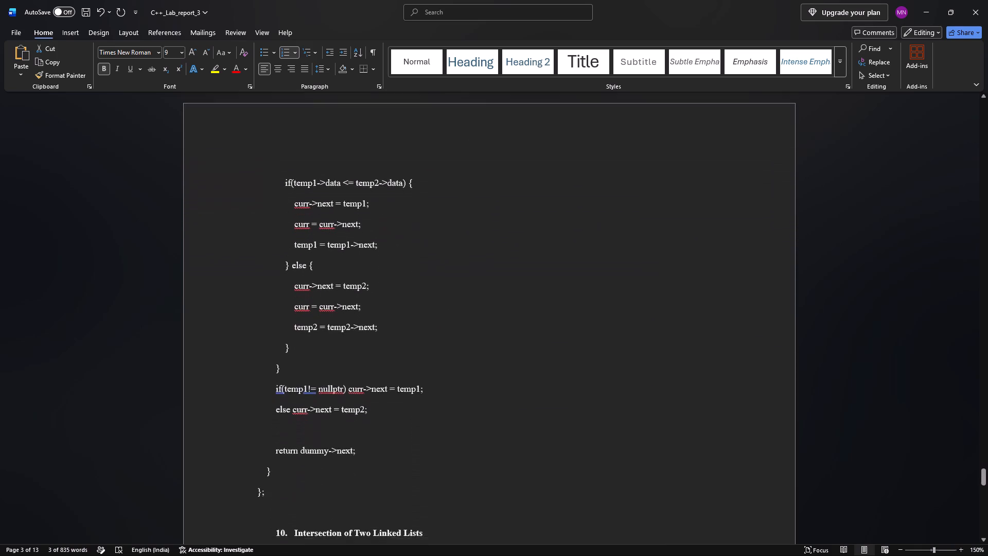
pyautogui.scroll(-1, 285, 316)
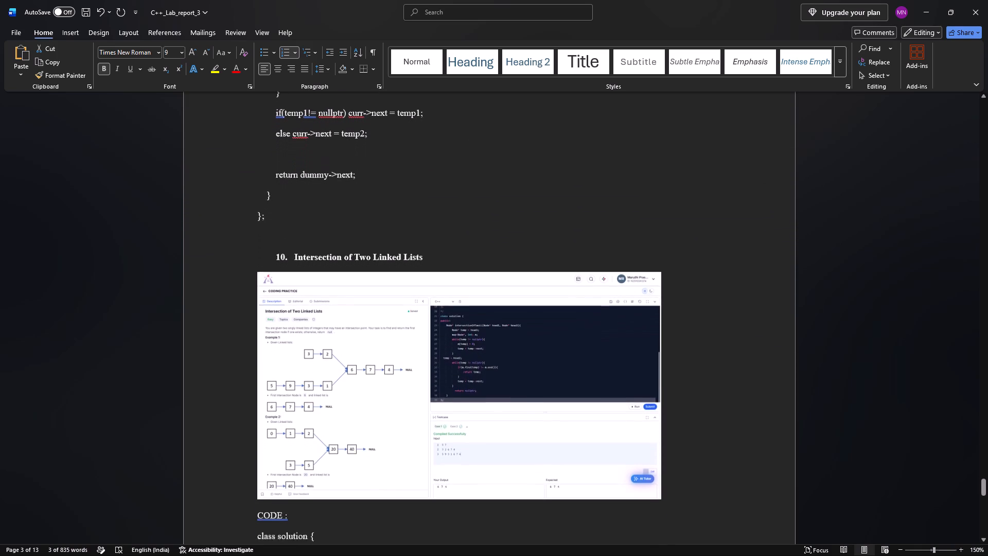
pyautogui.scroll(-1, 285, 316)
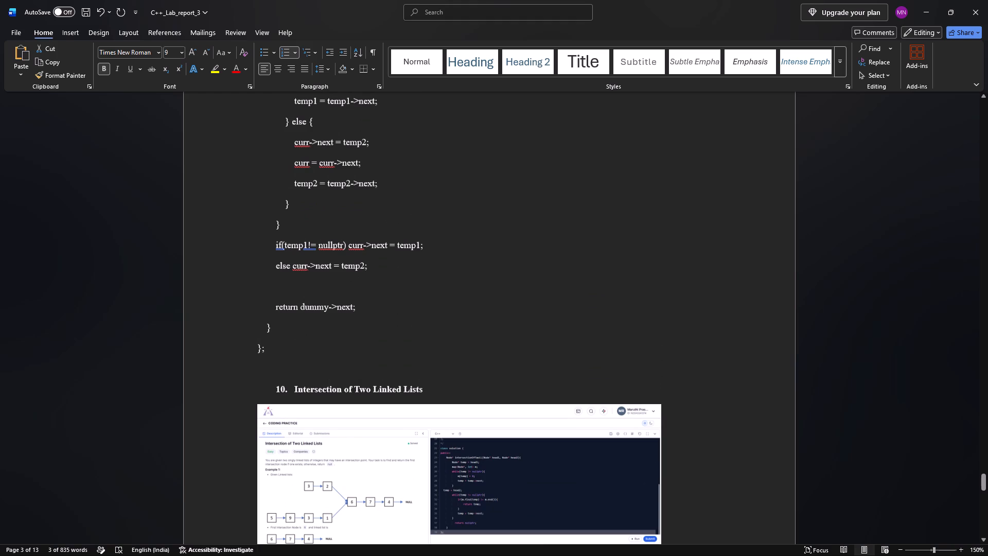
pyautogui.scroll(-3, 315, 284)
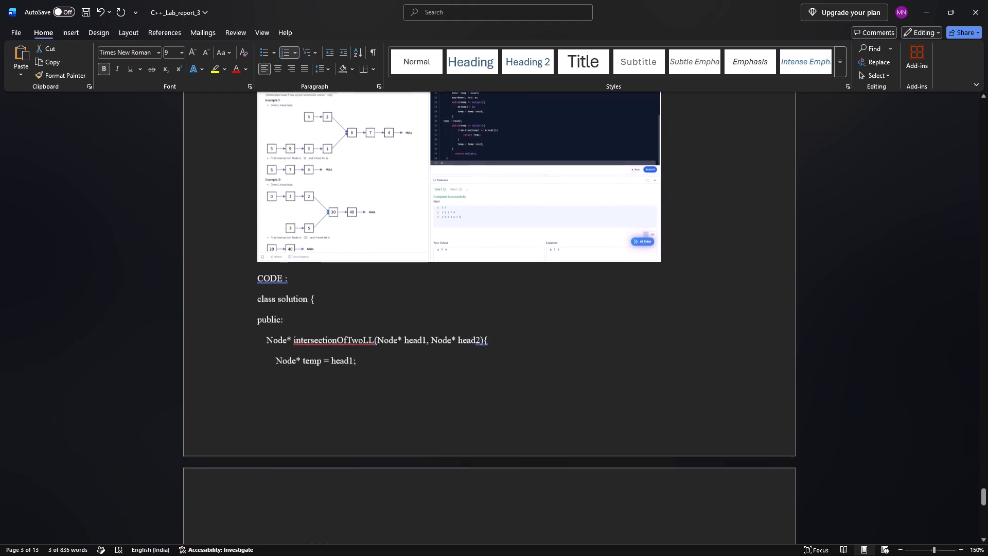
pyautogui.scroll(-3, 315, 284)
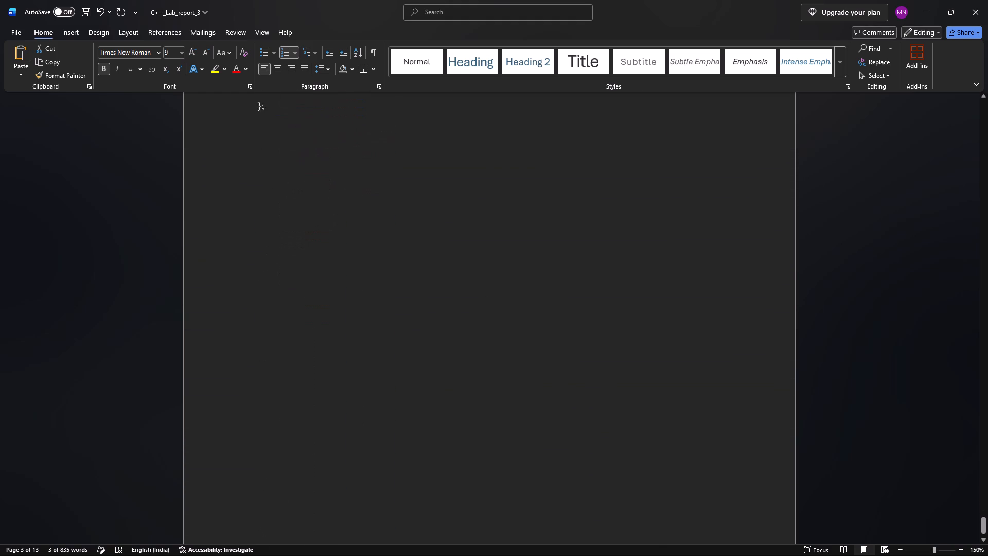
pyautogui.scroll(-2, 315, 284)
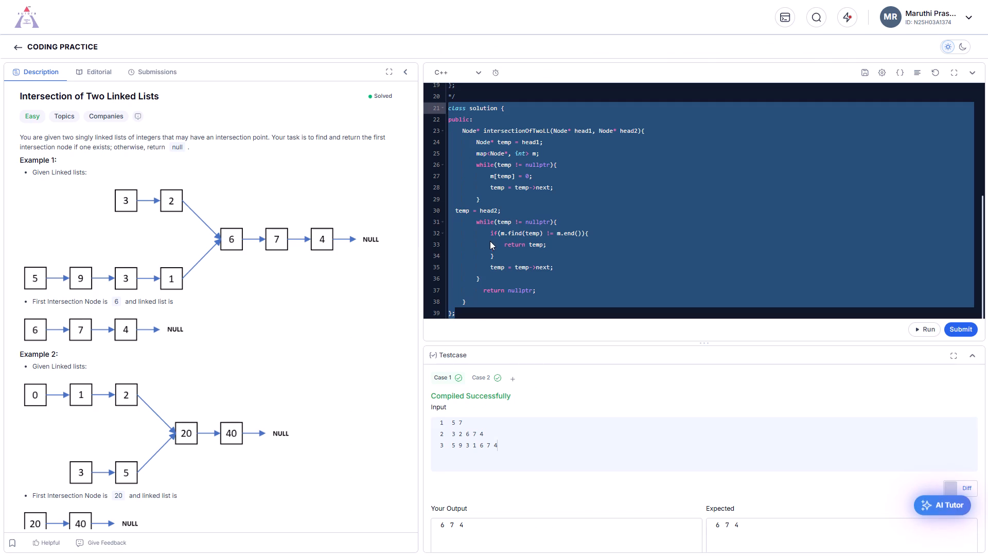
# Check the report's item 9 code, then open the Merge Two Sorted Linked Lists problem in Chrome and view its solution code.
pyautogui.hscroll(7, 191, 335)
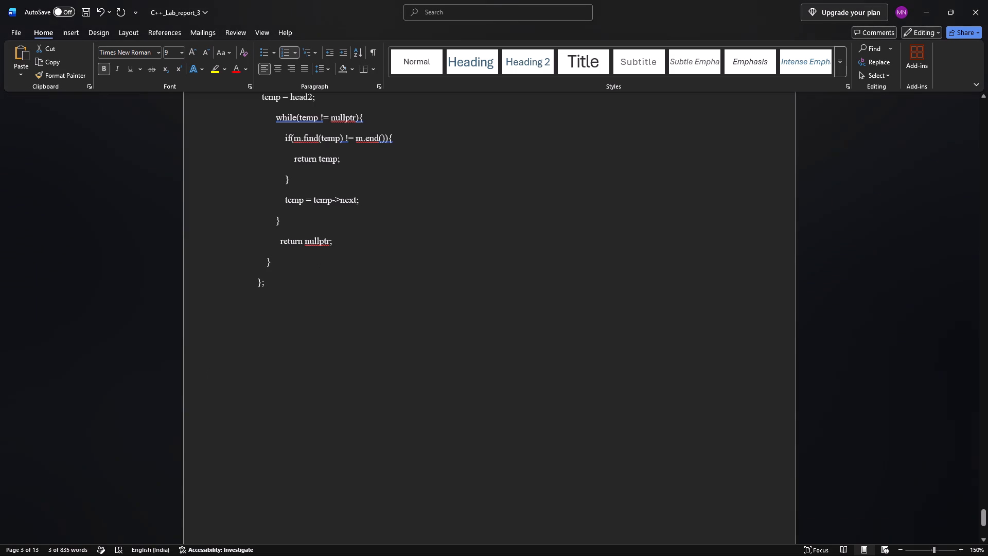
pyautogui.scroll(4, 292, 341)
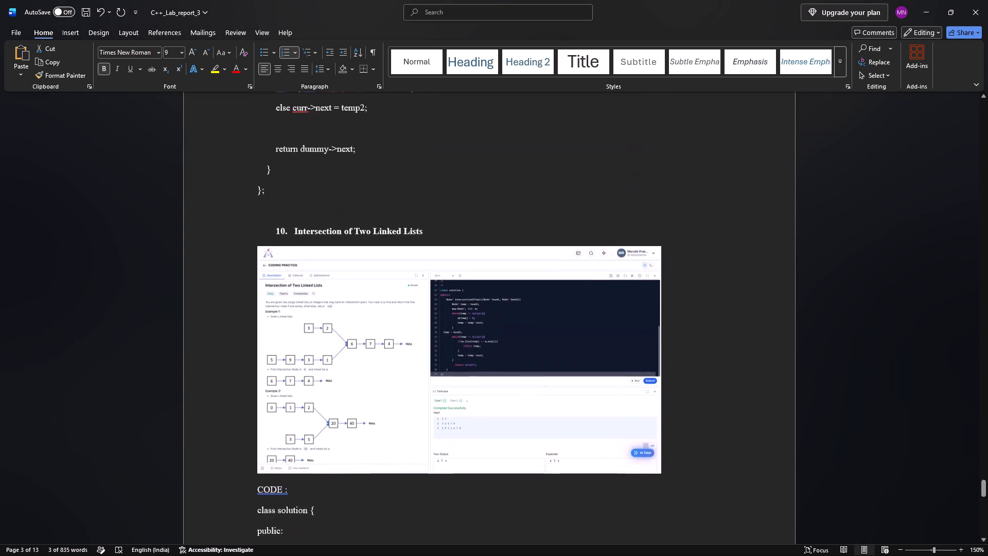
pyautogui.scroll(4, 292, 341)
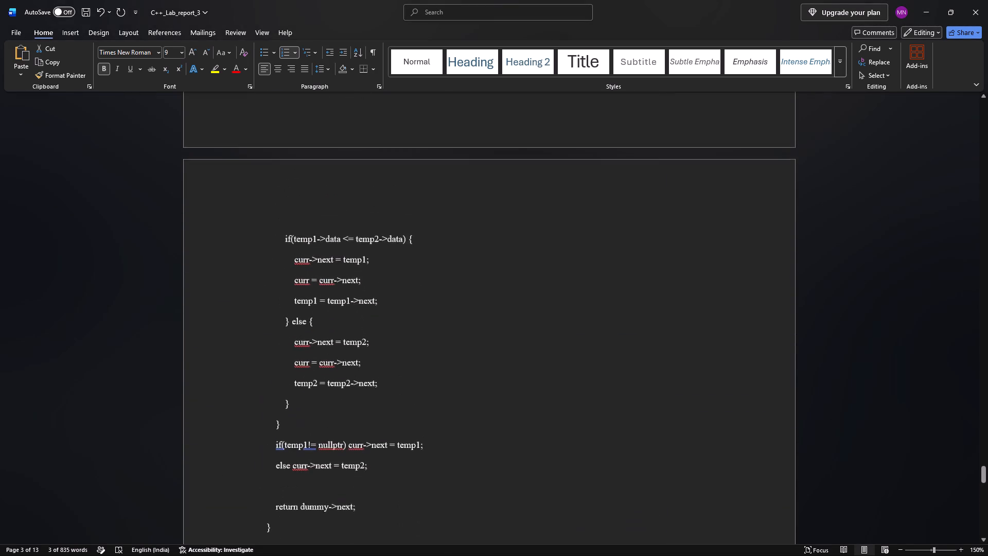
pyautogui.scroll(3, 292, 341)
pyautogui.scroll(-2, 292, 341)
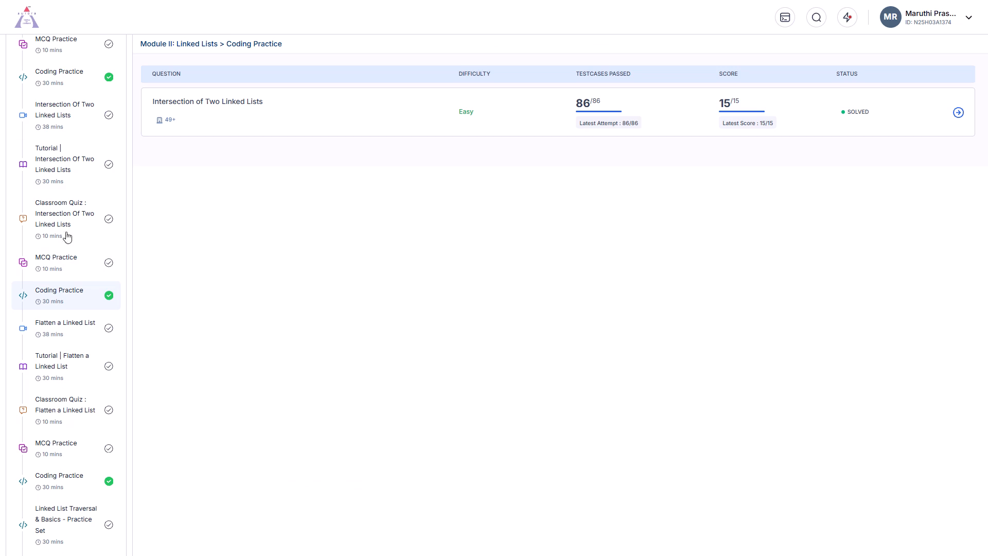
pyautogui.scroll(2, 80, 202)
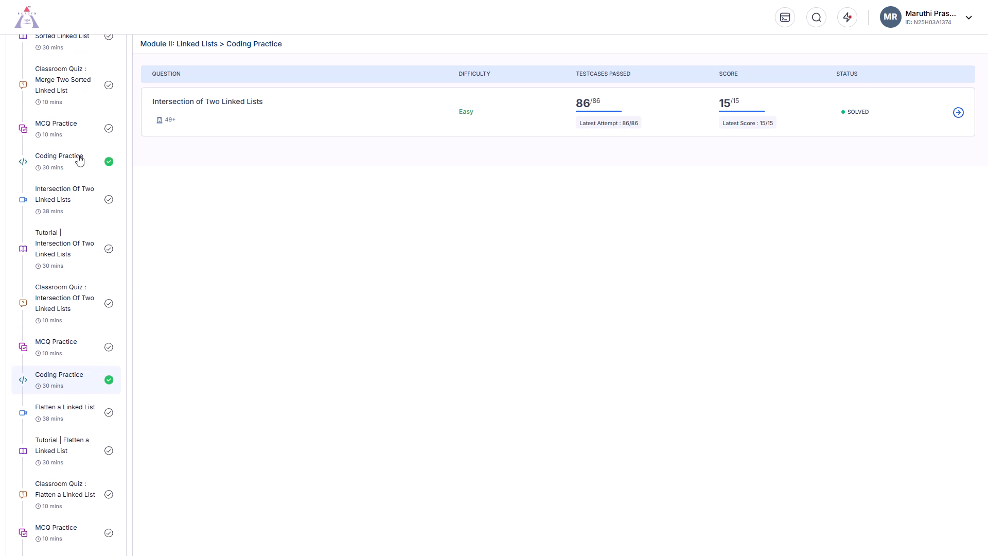
pyautogui.click(78, 156)
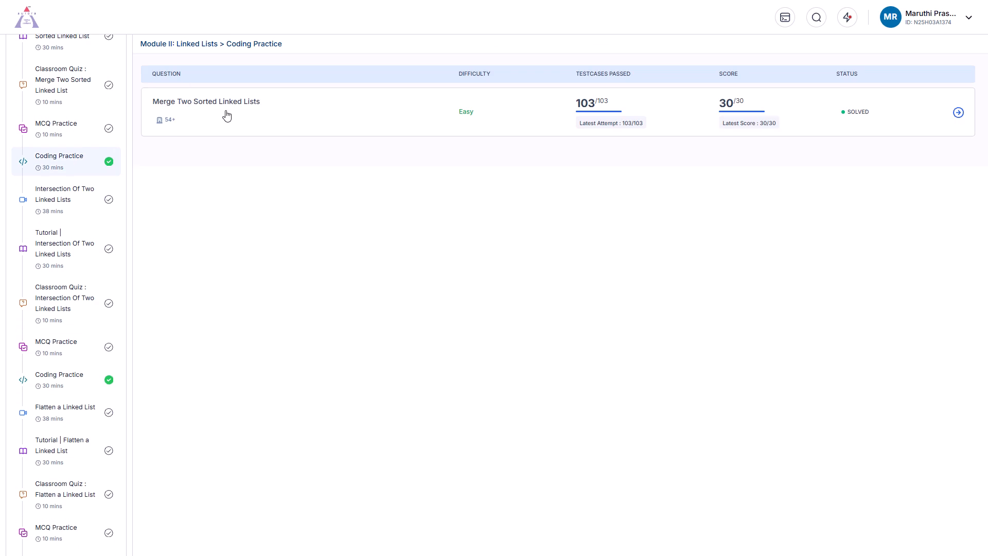
pyautogui.click(225, 110)
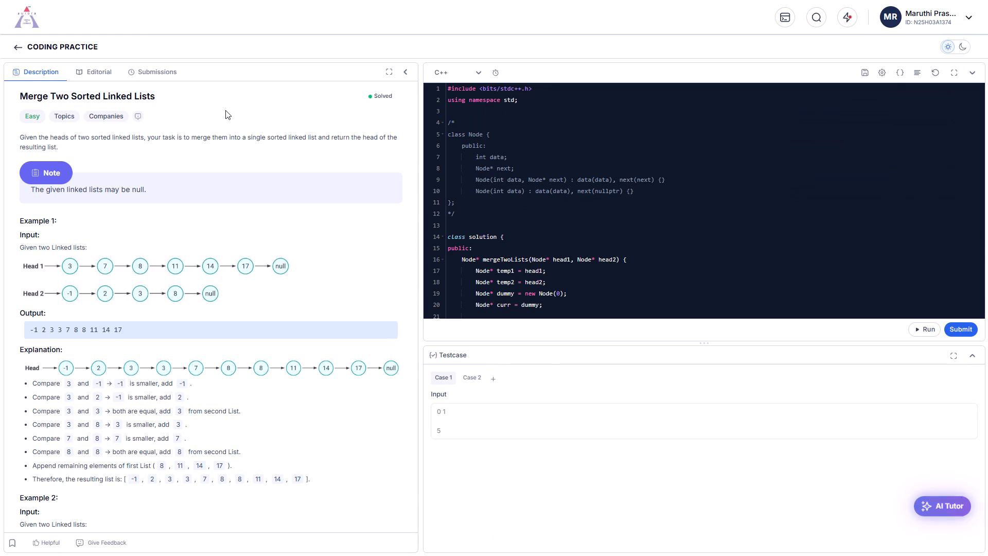
pyautogui.scroll(-1, 503, 221)
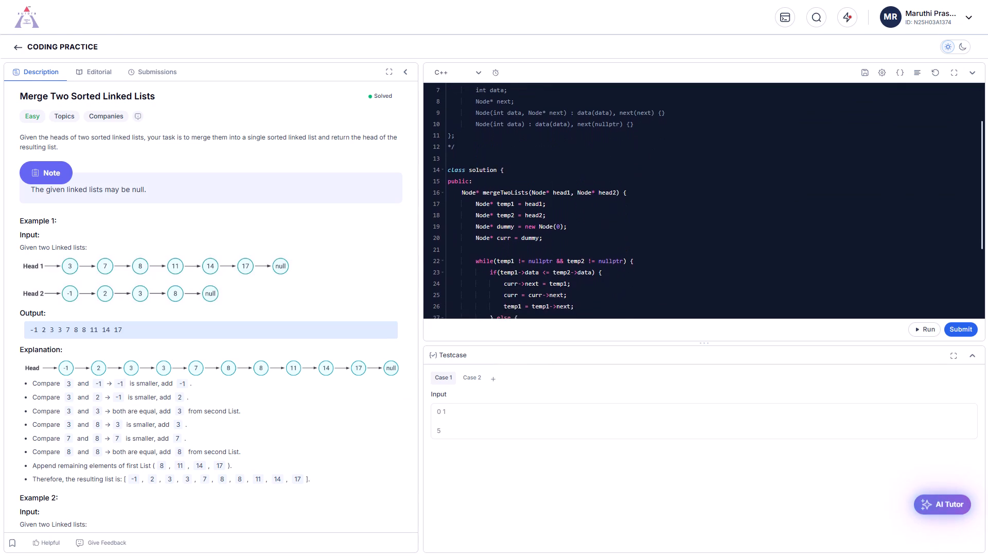
pyautogui.scroll(-1, 503, 221)
# Tidy the blank line below "Node* curr = dummy;" in the mergeTwoLists solution.
pyautogui.click(542, 241)
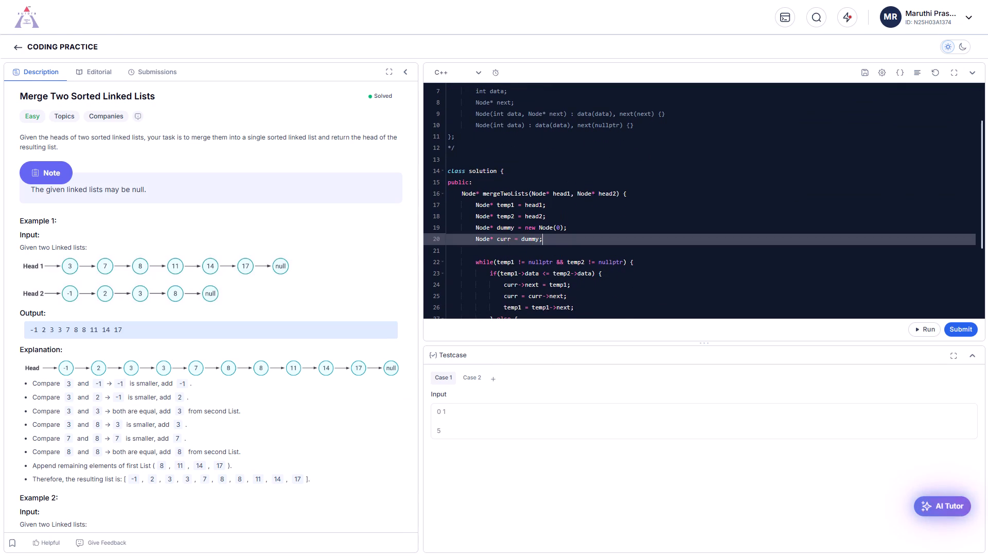
pyautogui.press('Return')
pyautogui.press('BackSpace')
pyautogui.press('BackSpace')
pyautogui.press('BackSpace')
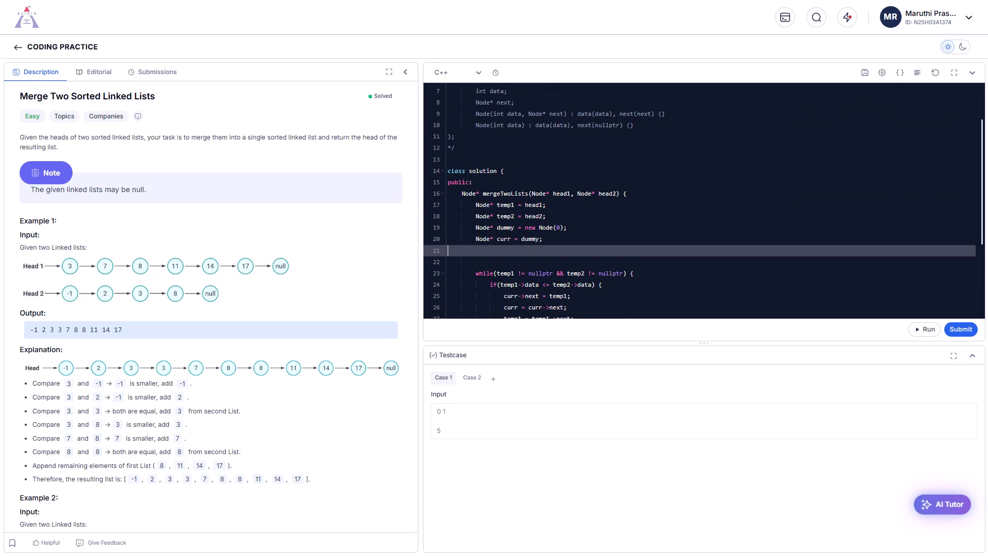
pyautogui.press('Delete')
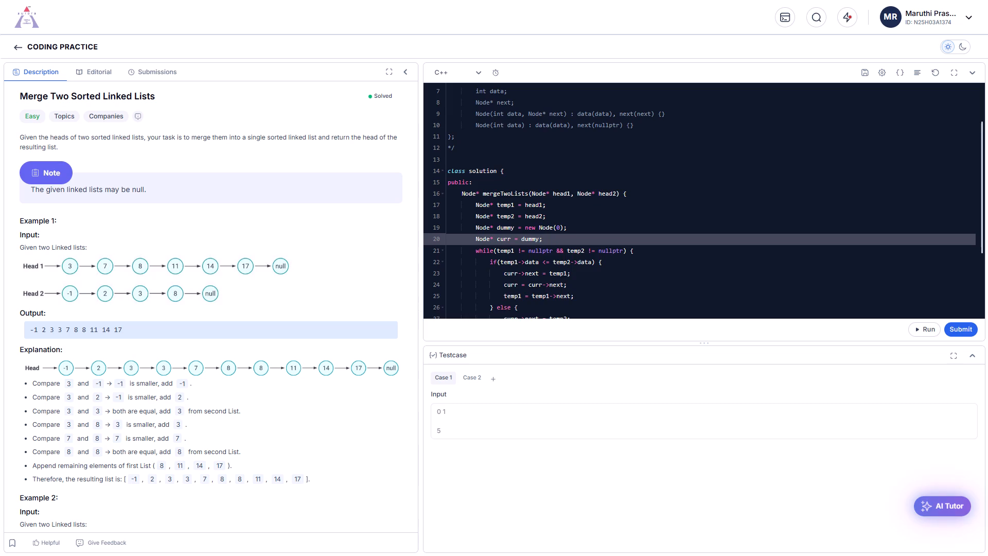
# Delete the blank line above "return dummy->next;" in the mergeTwoLists solution.
pyautogui.scroll(-5, 542, 241)
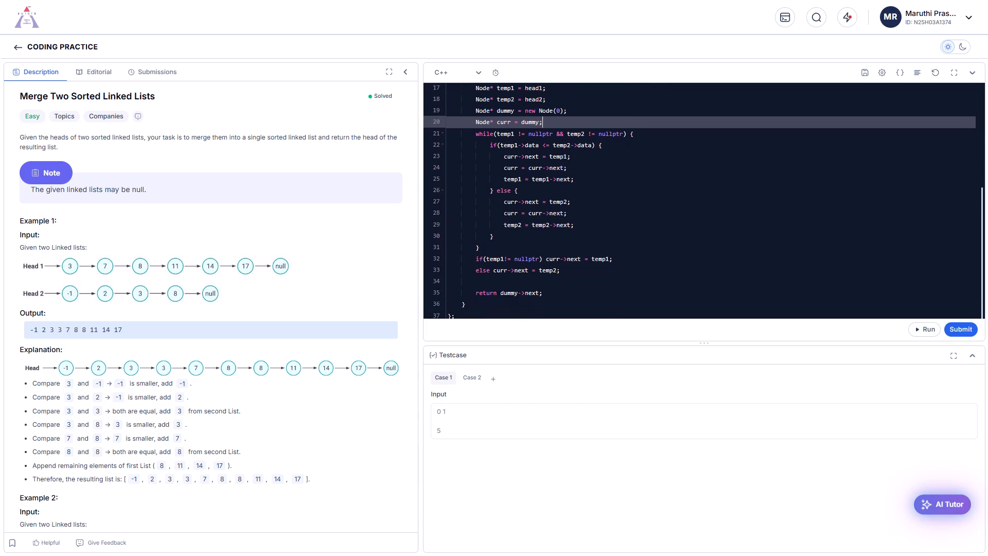
pyautogui.scroll(-2, 537, 267)
pyautogui.click(452, 277)
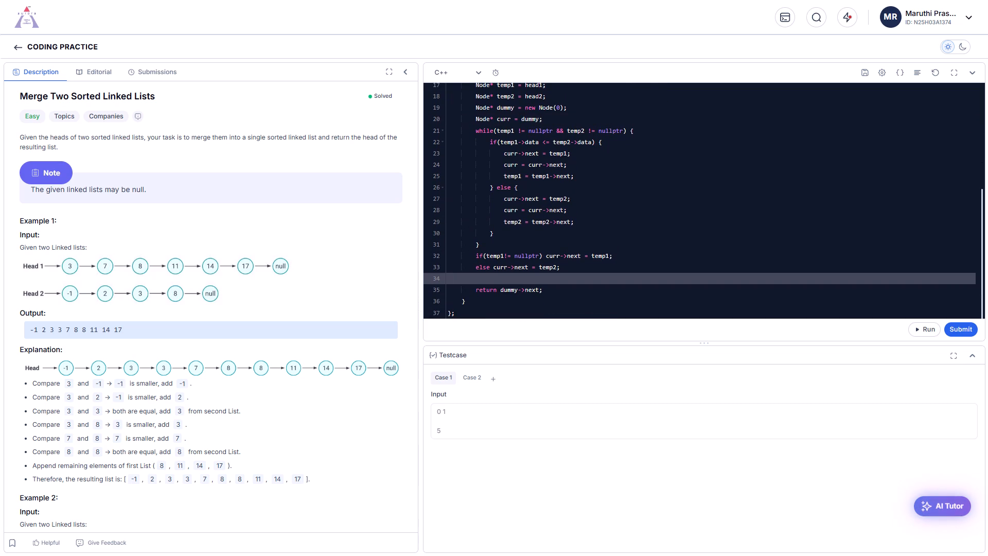
pyautogui.press('BackSpace')
pyautogui.press('BackSpace')
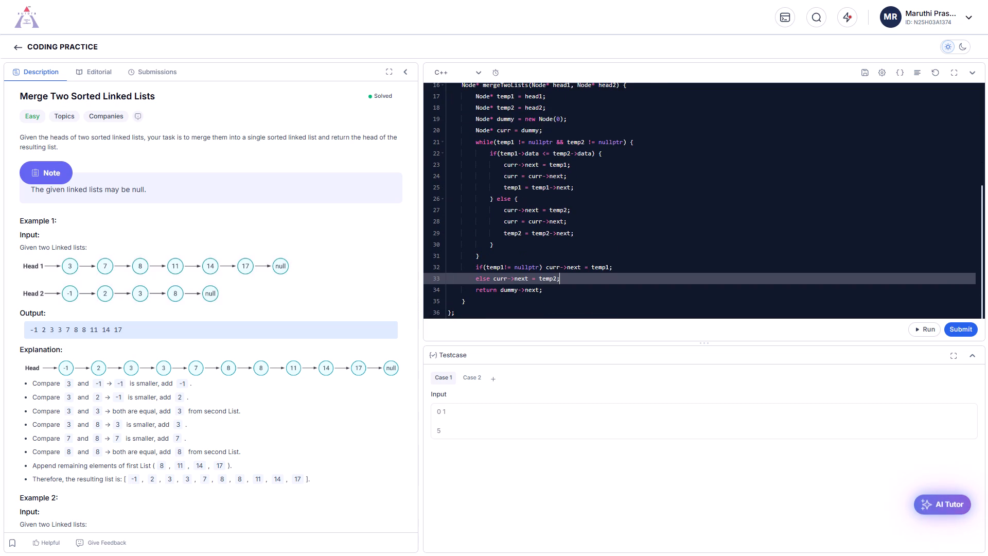
# Copy the whole solution class, from "class solution {" to its closing "};".
pyautogui.press('Down')
pyautogui.press('Down')
pyautogui.press('Down')
pyautogui.press('Down')
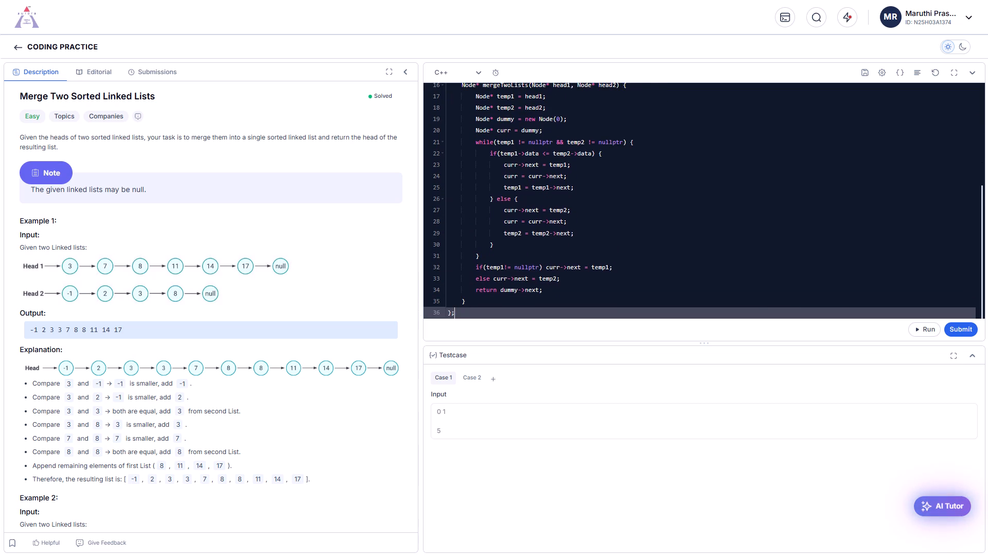
pyautogui.scroll(4, 548, 219)
pyautogui.click(442, 162)
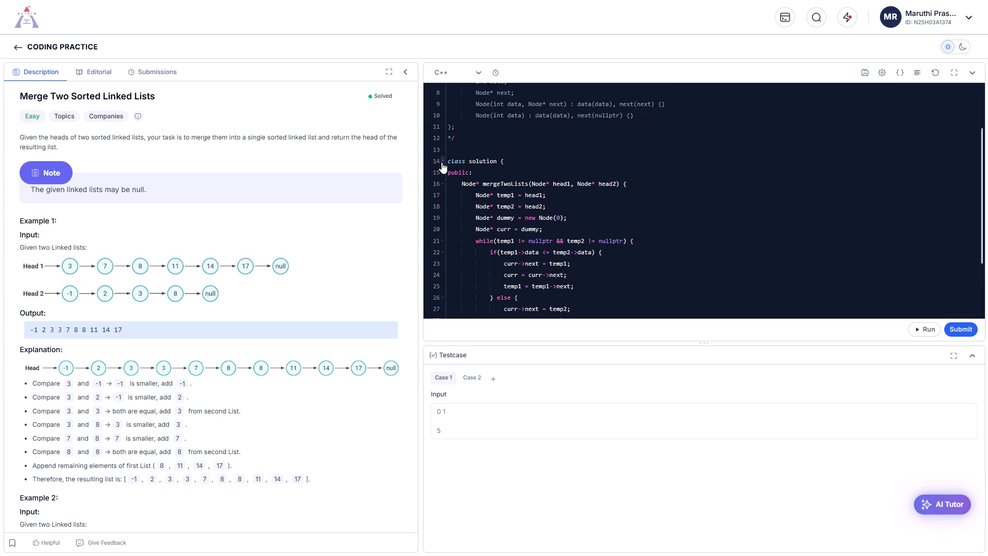
pyautogui.moveTo(447, 235); pyautogui.dragTo(601, 228)
pyautogui.moveTo(537, 238); pyautogui.dragTo(445, 238)
pyautogui.hotkey('ctrl', 'c')
# In the C++_Lab_report_3 Word document, replace all the mergeTwoLists code above item 10 with the copied solution class.
pyautogui.hotkey('alt', 'Tab')
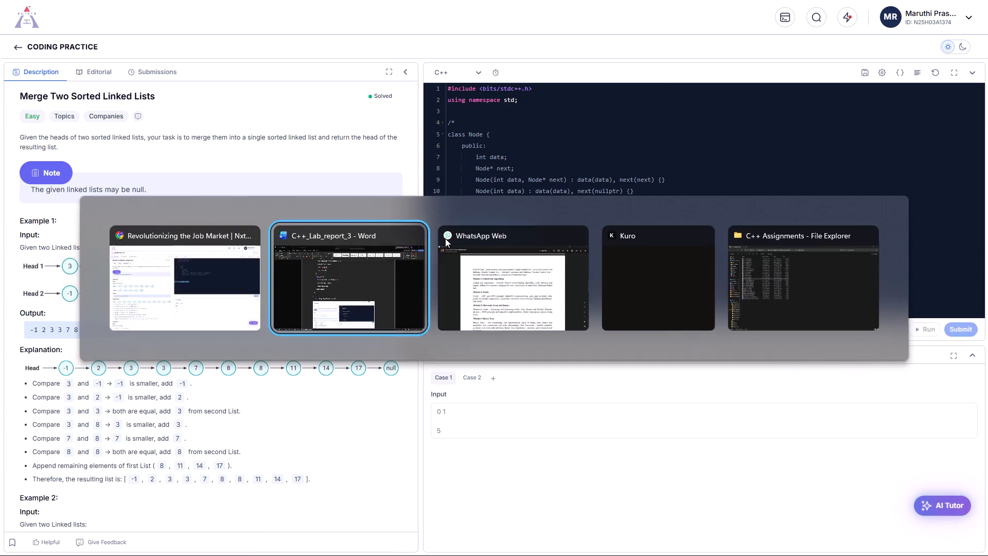
pyautogui.scroll(-1, 345, 306)
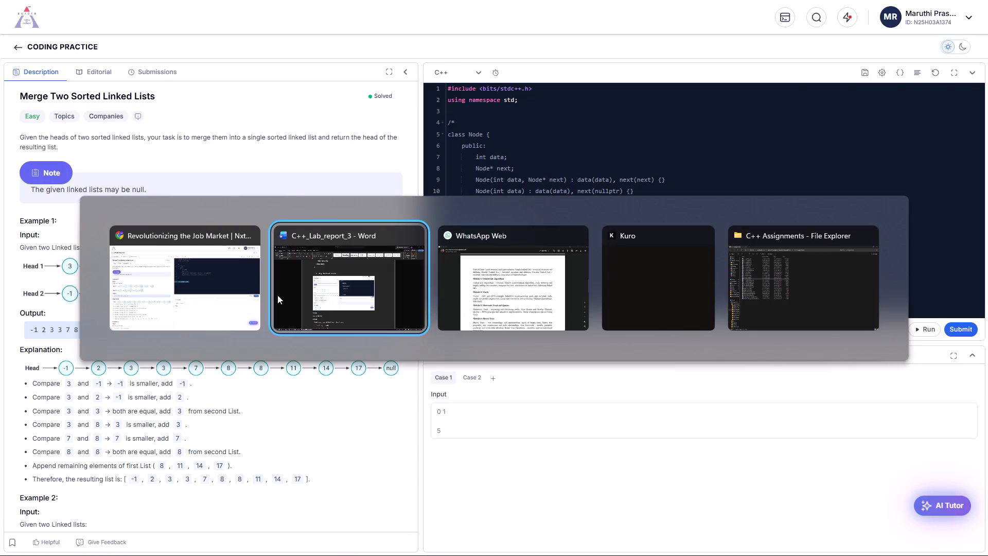
pyautogui.scroll(-1, 284, 436)
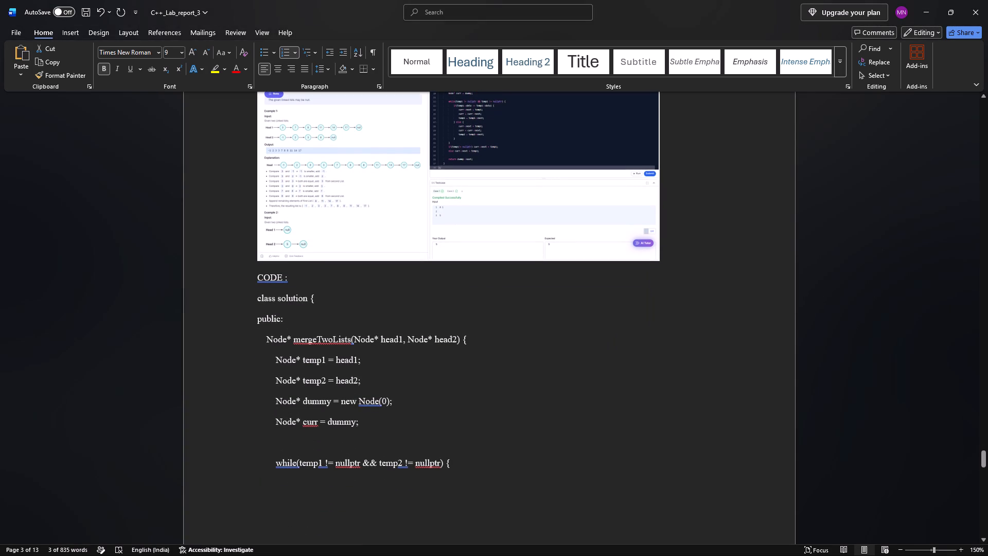
pyautogui.moveTo(257, 299); pyautogui.dragTo(292, 549)
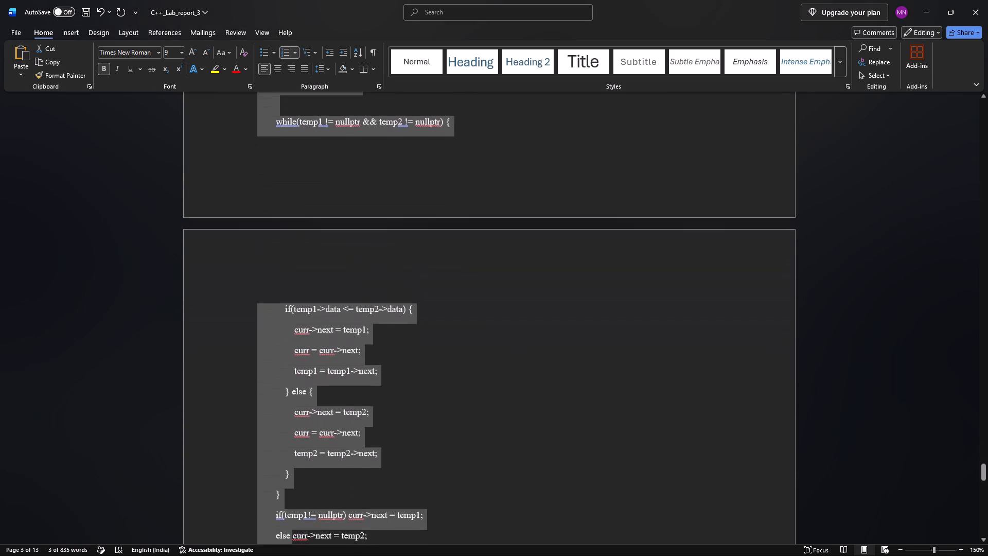
pyautogui.moveTo(292, 549); pyautogui.dragTo(285, 464)
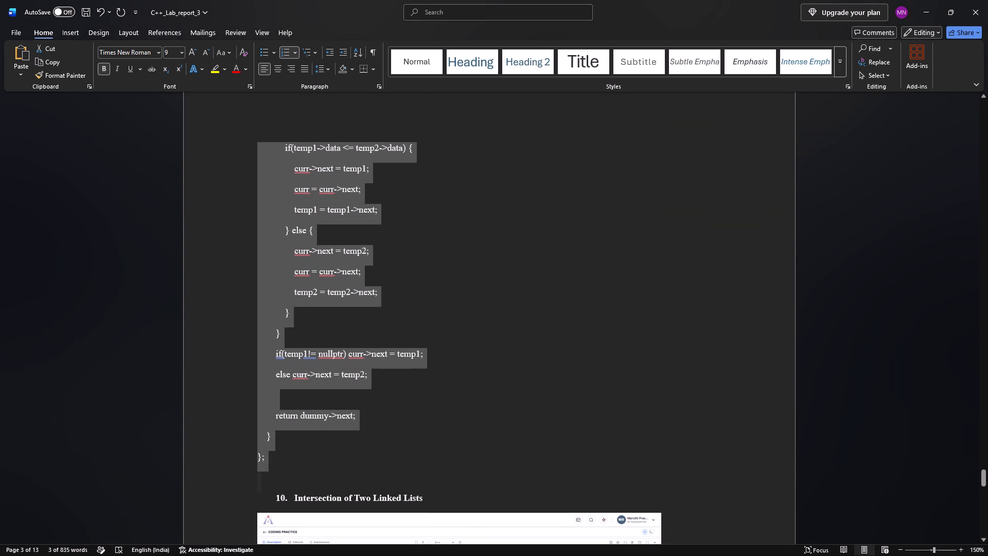
pyautogui.moveTo(285, 464); pyautogui.dragTo(287, 464)
pyautogui.hotkey('ctrl', 'v')
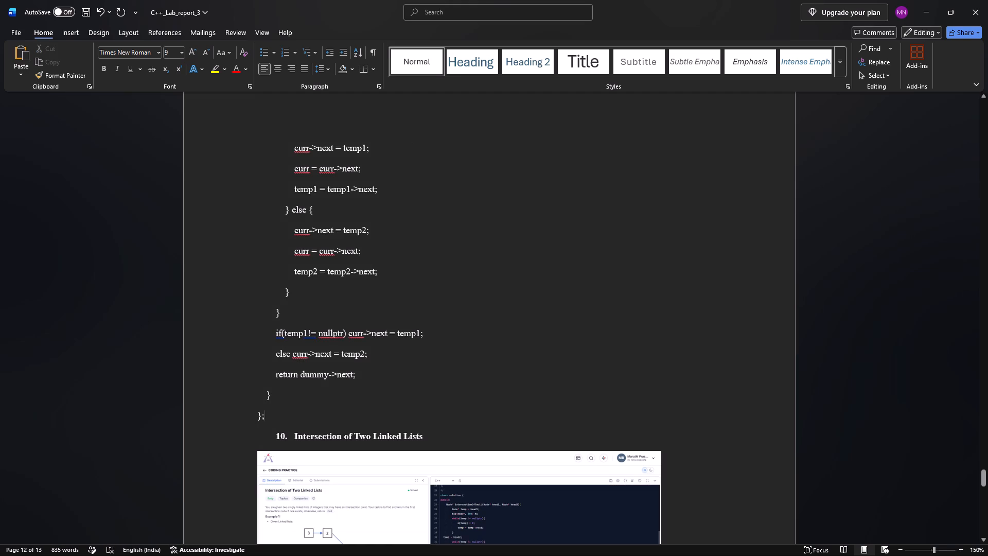
# In the Word report, review the layout from the Merge Two Sorted Linked Lists code up to item 8 and down to the end.
pyautogui.scroll(2, 376, 359)
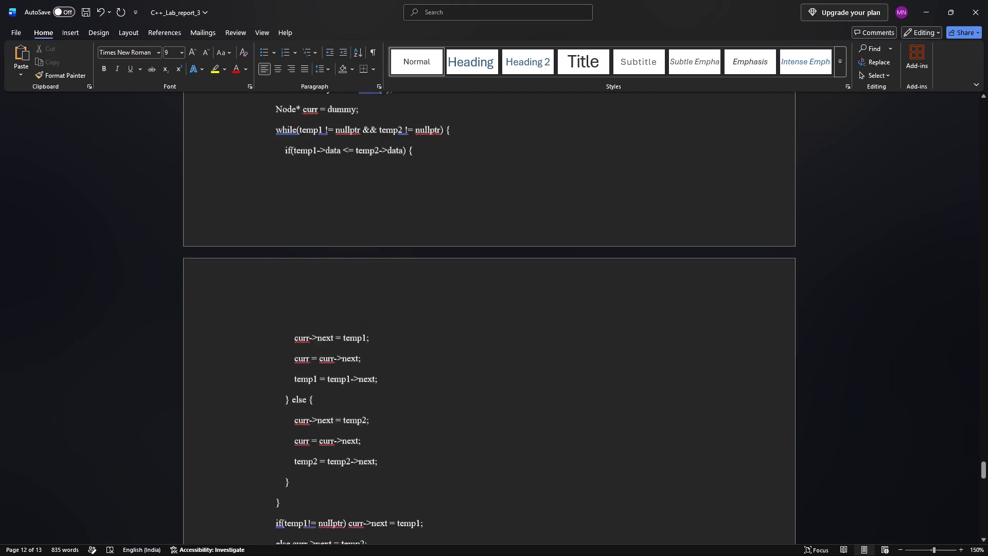
pyautogui.scroll(5, 376, 359)
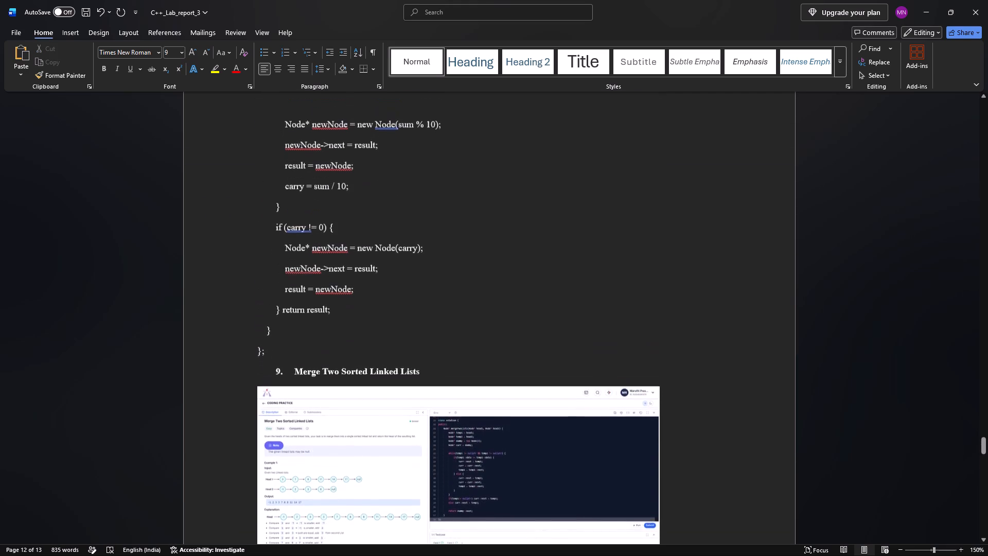
pyautogui.scroll(4, 376, 359)
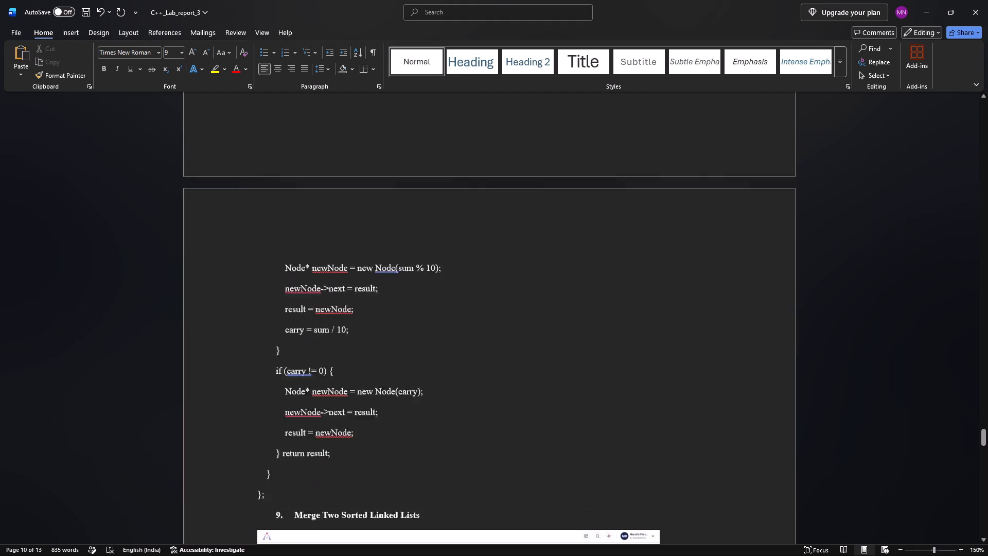
pyautogui.scroll(4, 376, 359)
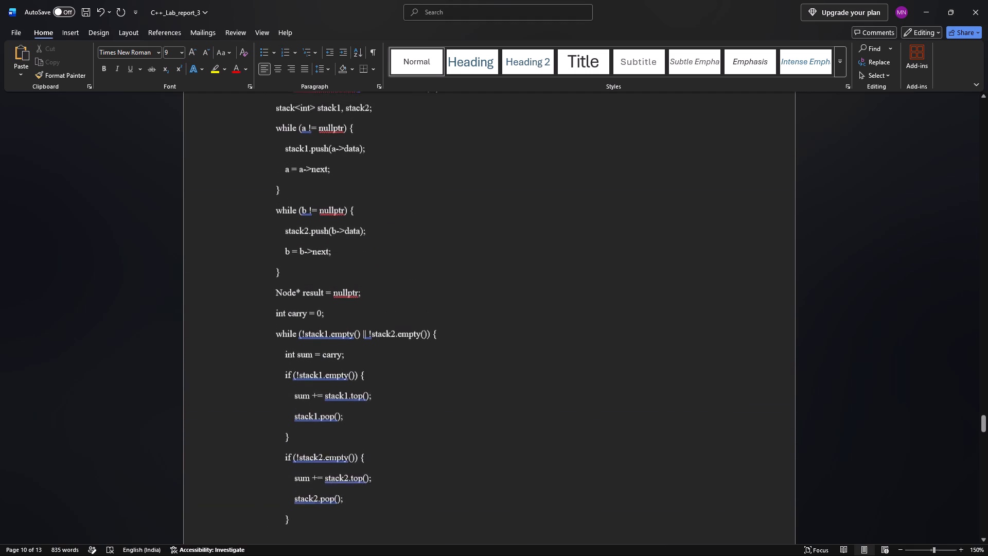
pyautogui.scroll(2, 376, 359)
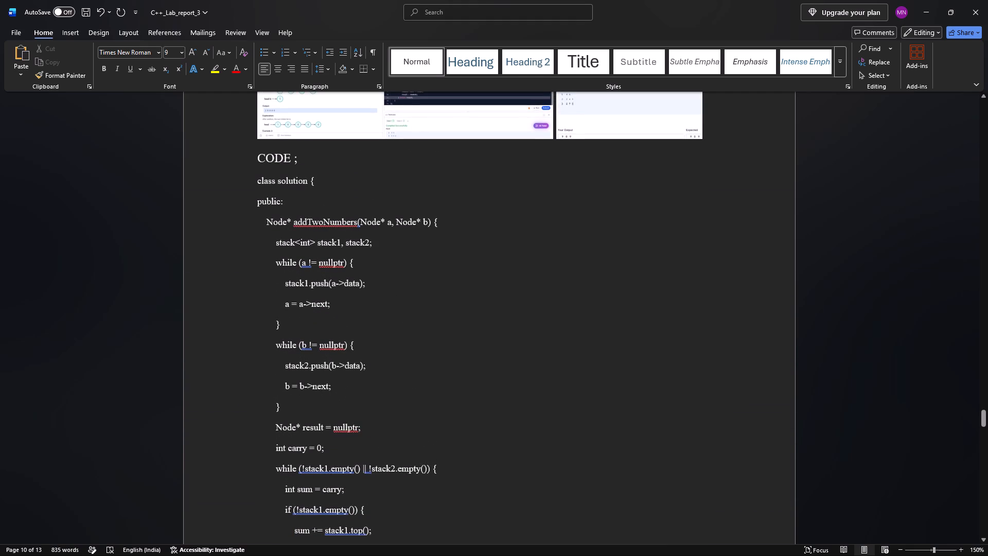
pyautogui.scroll(2, 376, 359)
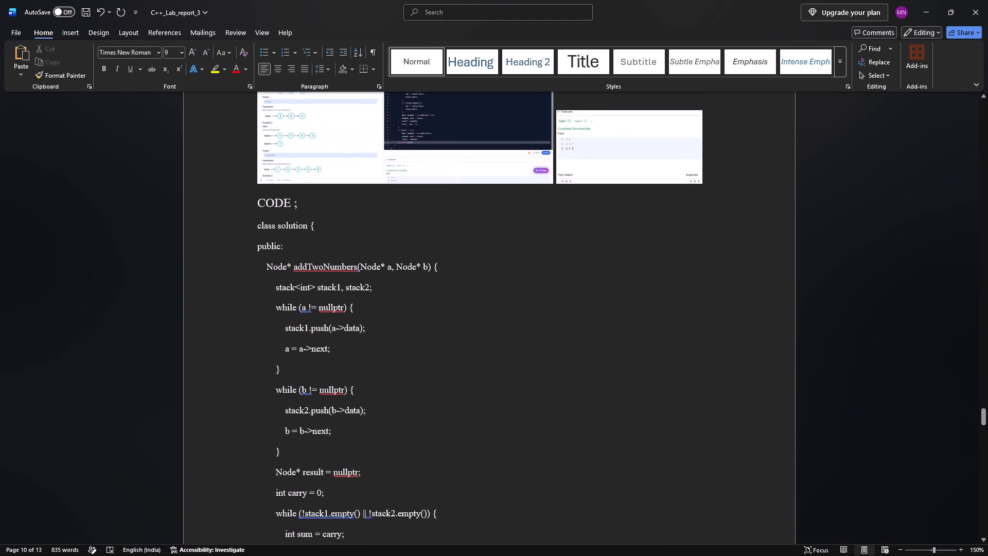
pyautogui.scroll(-10, 376, 359)
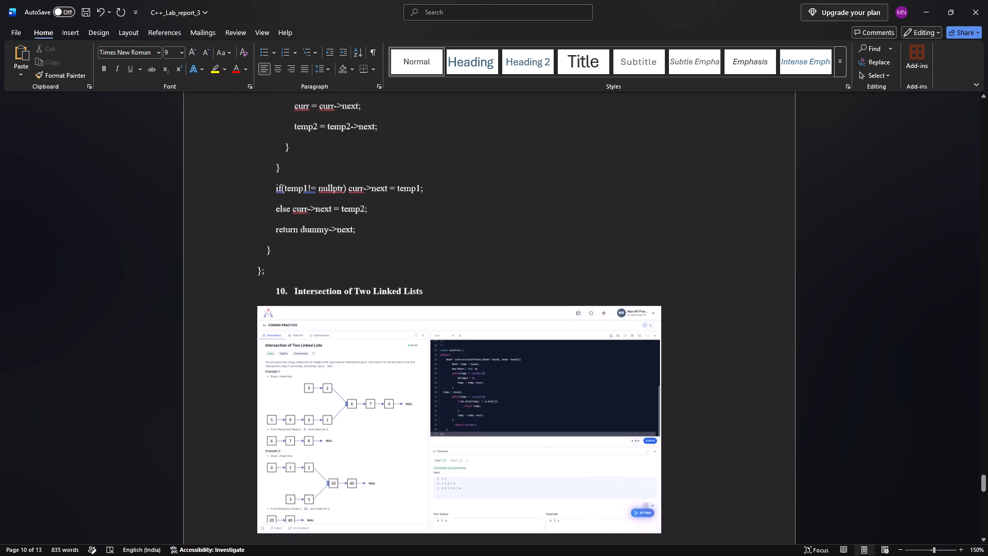
pyautogui.scroll(-2, 376, 359)
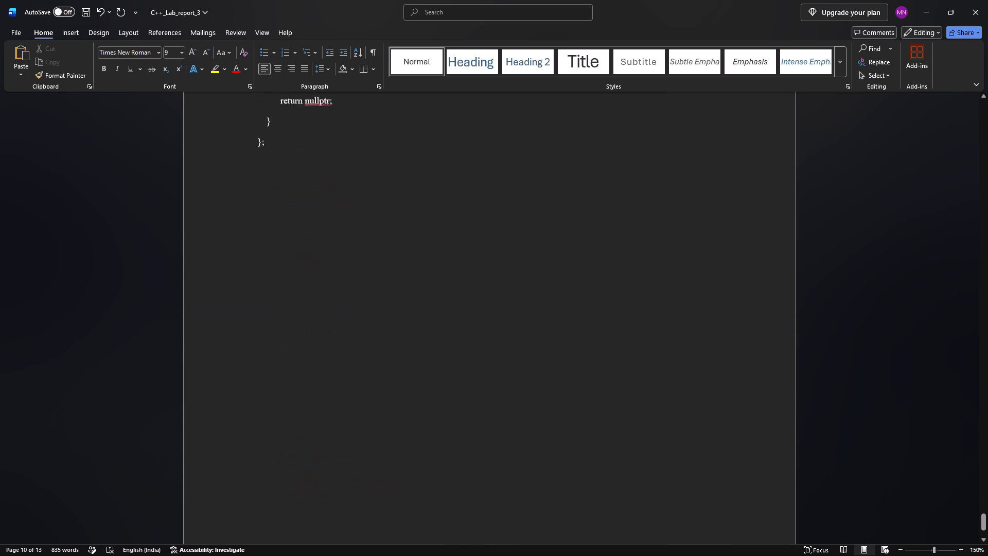
pyautogui.scroll(-1, 376, 359)
# In Chrome, open the module's Coding Practice set that contains Flatten a Linked List.
pyautogui.hscroll(7, 221, 369)
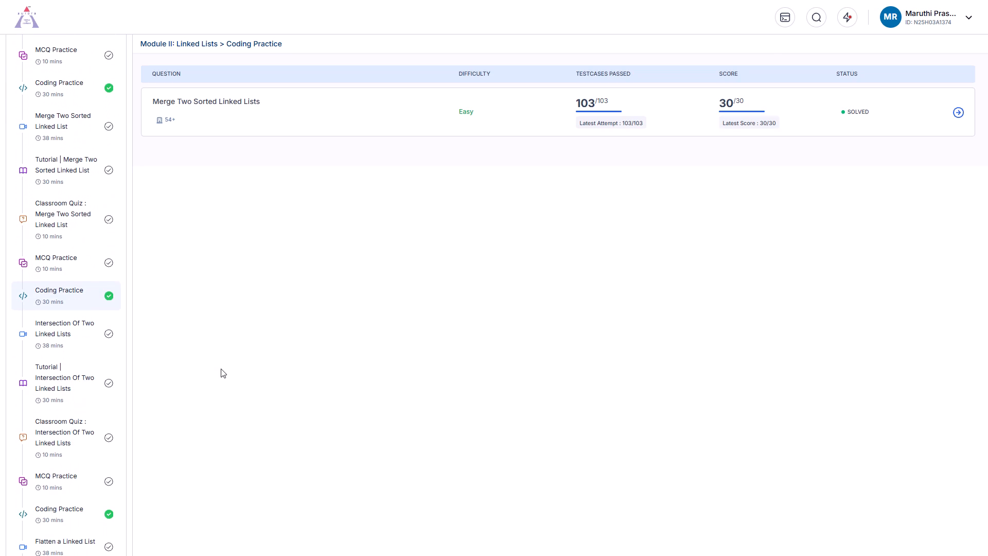
pyautogui.scroll(-1, 59, 526)
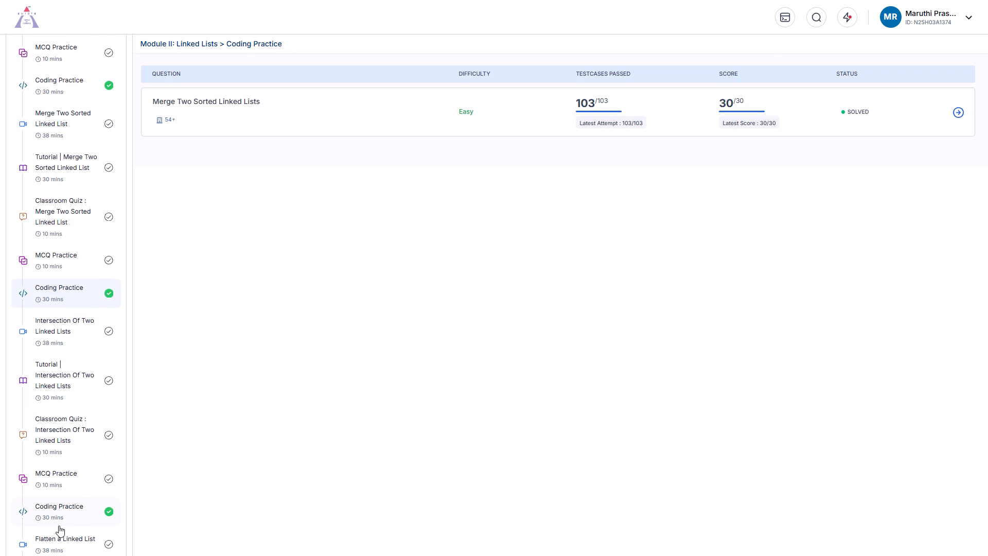
pyautogui.scroll(-3, 59, 526)
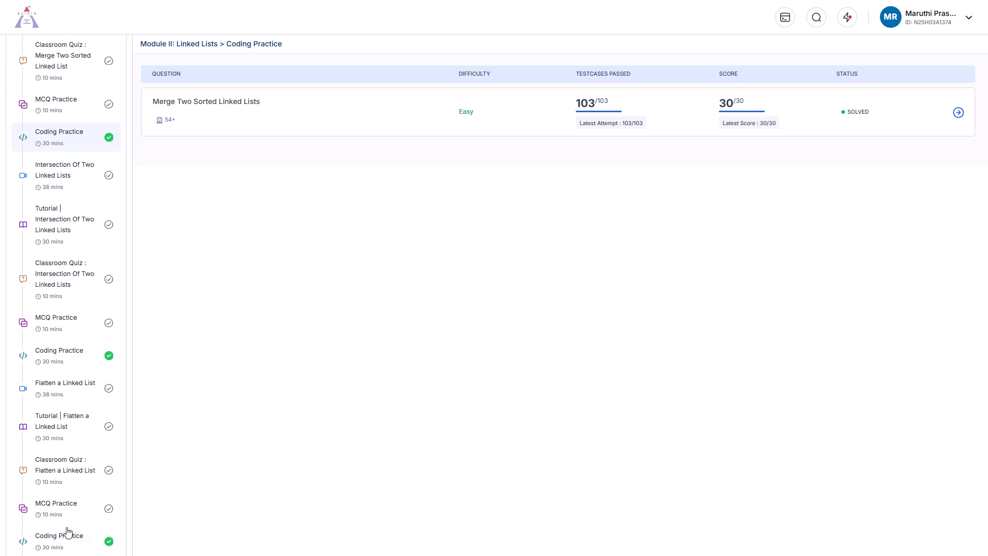
pyautogui.click(65, 535)
pyautogui.scroll(-3, 65, 535)
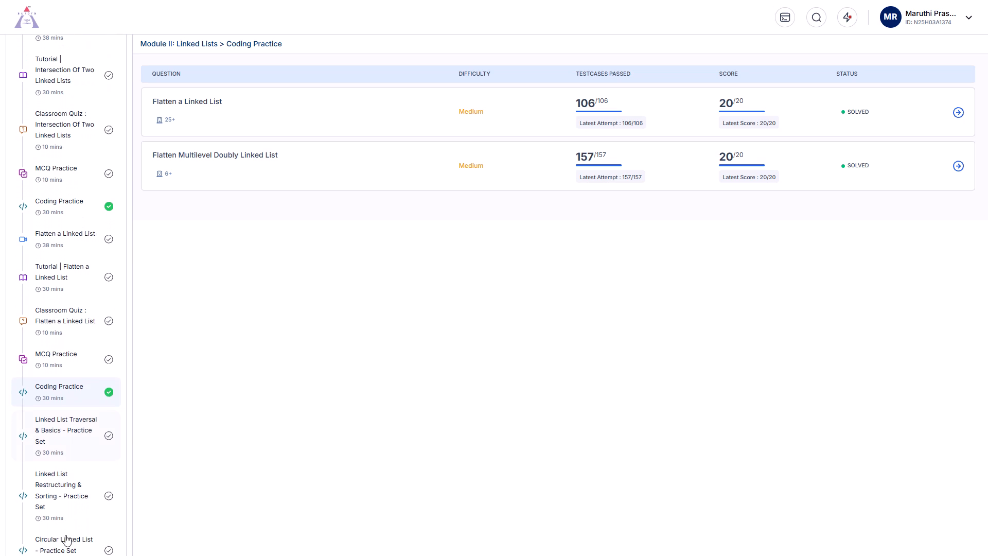
pyautogui.scroll(-1, 65, 535)
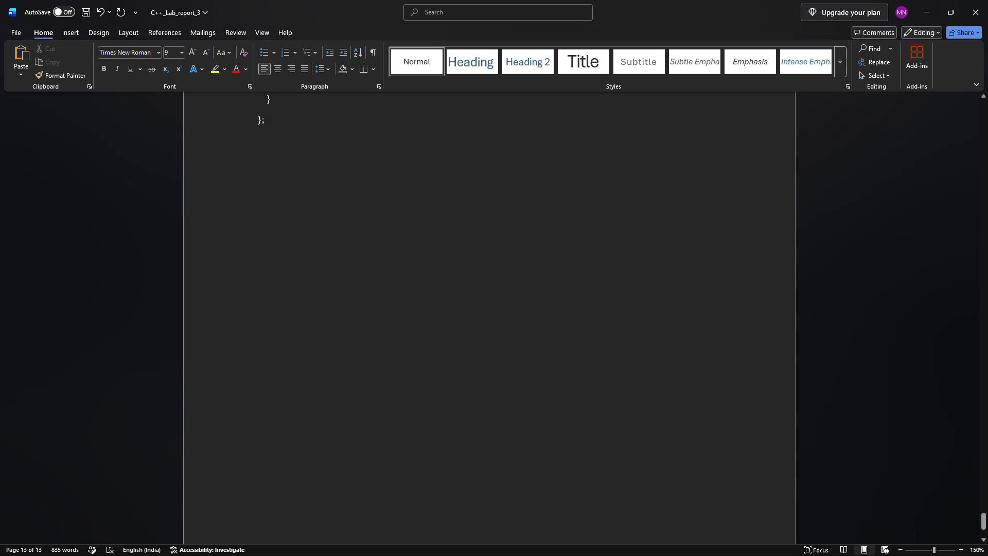
# In the Word report, add the numbered title "11. Flatten a Linked List" below the Intersection of Two Linked Lists code, leaving a blank line between.
pyautogui.scroll(4, 318, 288)
pyautogui.scroll(-2, 318, 288)
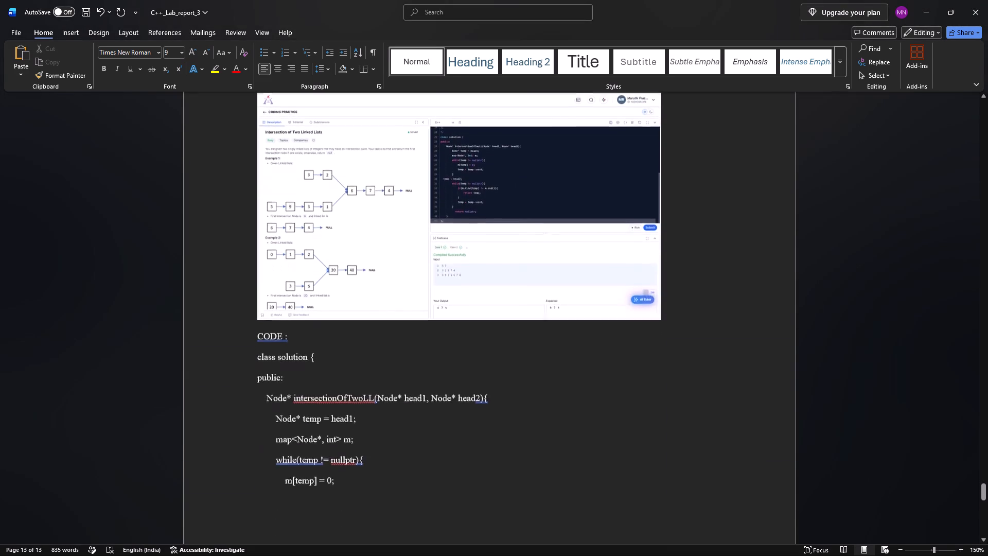
pyautogui.scroll(-1, 318, 288)
pyautogui.click(286, 280)
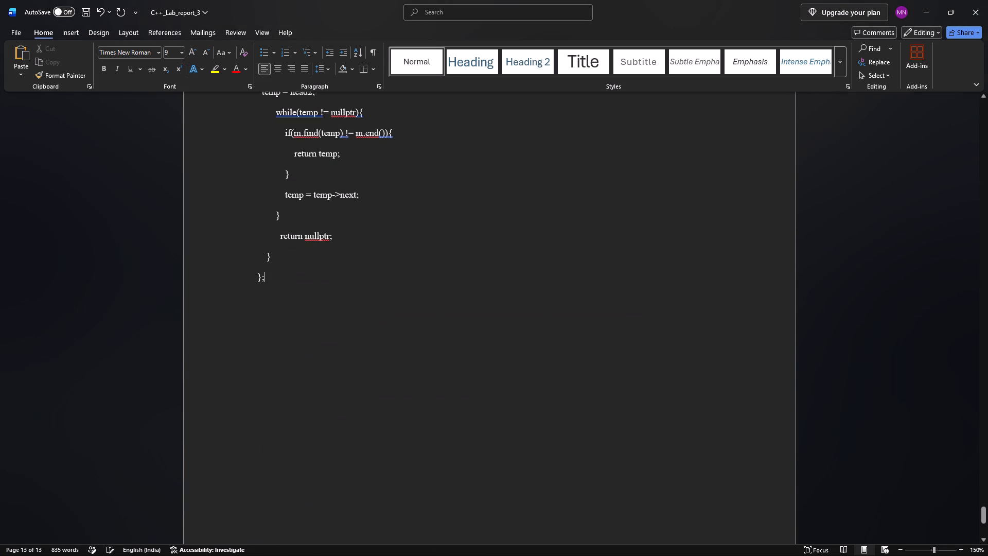
pyautogui.press('Return')
pyautogui.press('Return')
pyautogui.write('11.')
pyautogui.press('space')
pyautogui.hotkey('alt', 'Tab')
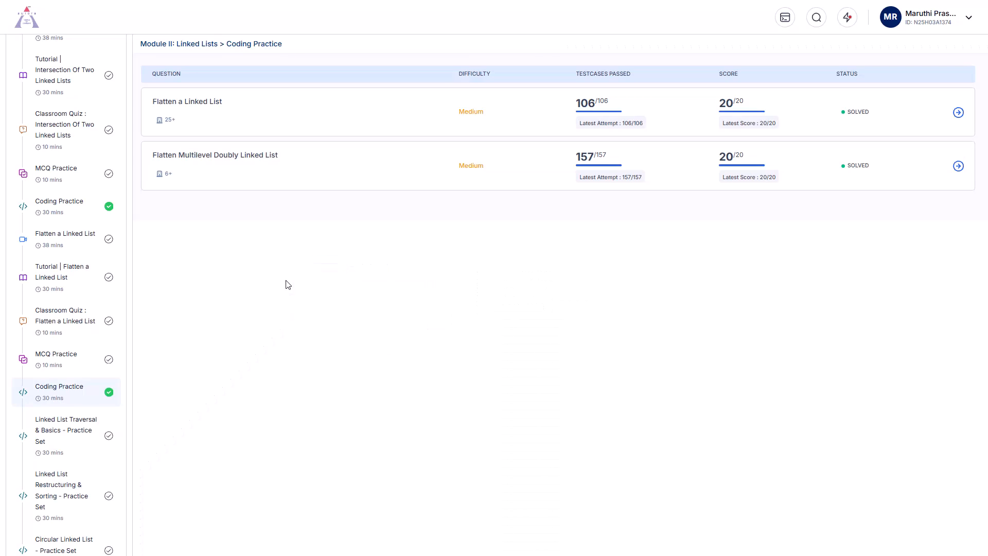
pyautogui.hotkey('alt', 'Tab')
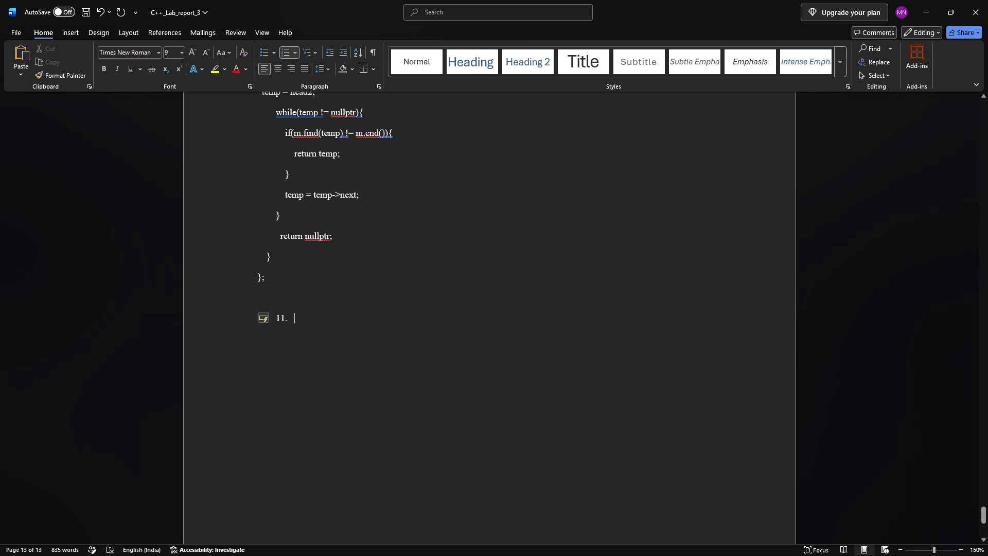
pyautogui.write('Flatten a Linked List')
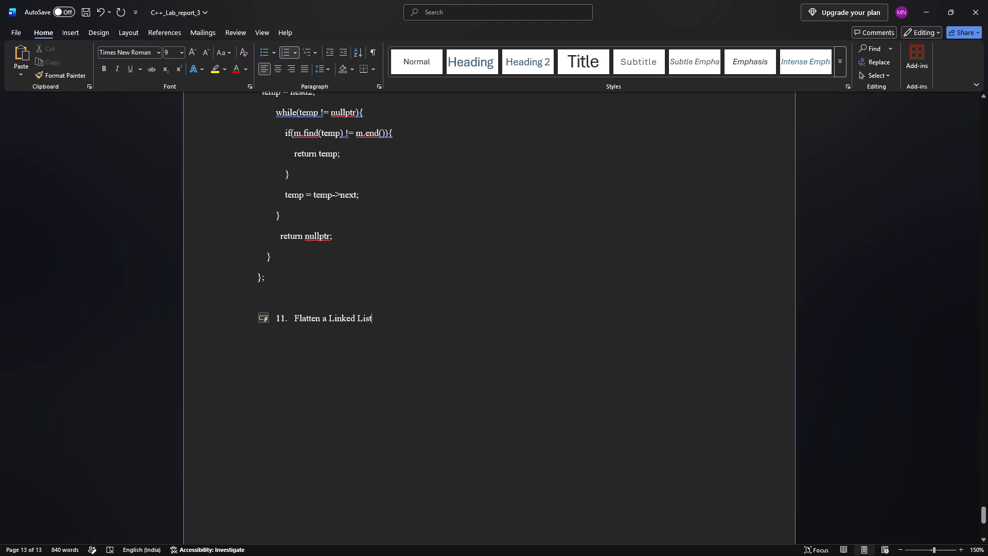
# Make the item 11 title "Flatten a Linked List" bold.
pyautogui.moveTo(386, 321); pyautogui.dragTo(296, 316)
pyautogui.hotkey('ctrl', 'b')
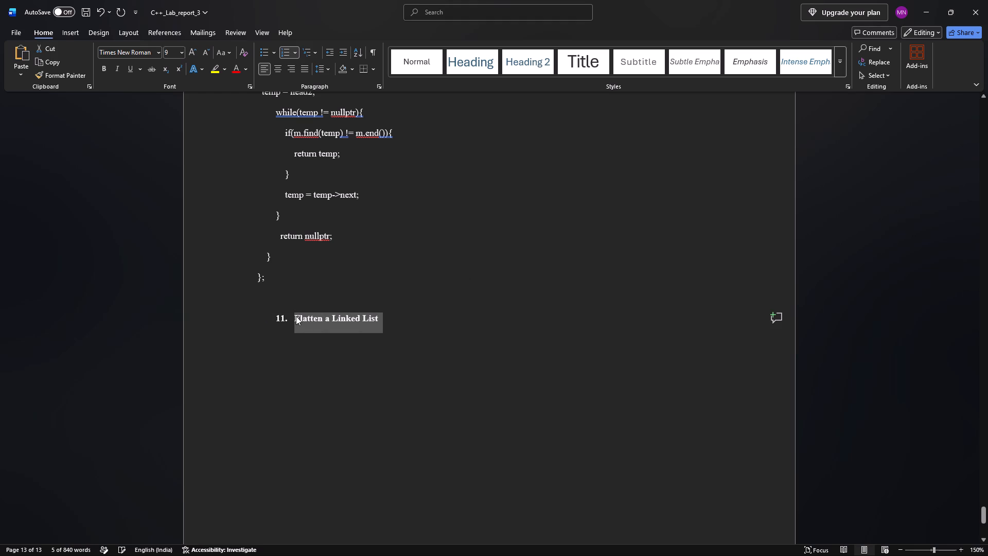
# Start an empty unnumbered line below the item 11 title.
pyautogui.click(396, 318)
pyautogui.press('Return')
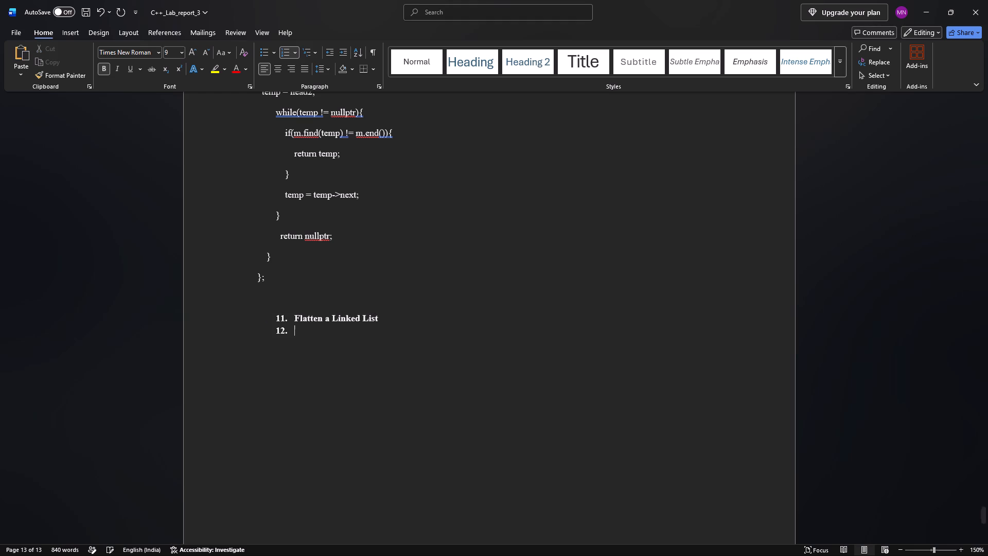
pyautogui.press('BackSpace')
pyautogui.press('BackSpace')
pyautogui.press('BackSpace')
# In Chrome, open the Flatten a Linked List problem from the Coding Practice set.
pyautogui.hotkey('alt', 'Tab')
pyautogui.click(327, 117)
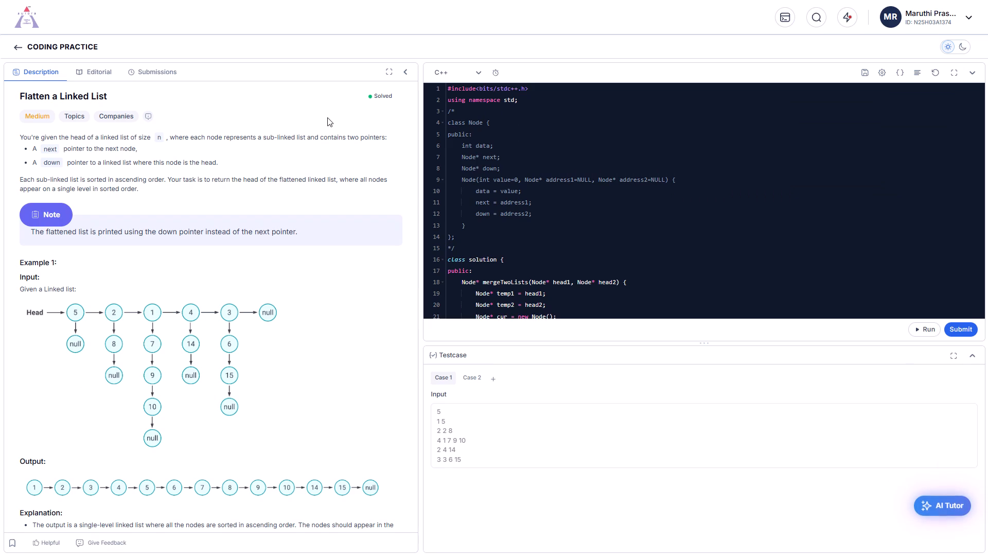
# Delete the blank line above "return temp1;" at the end of the flattenLL function.
pyautogui.scroll(-4, 537, 229)
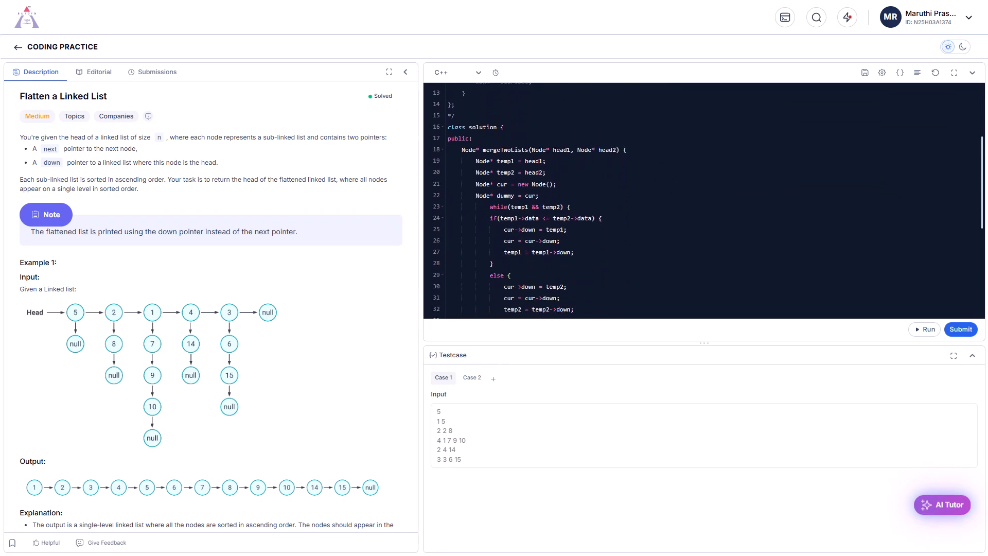
pyautogui.scroll(-10, 537, 229)
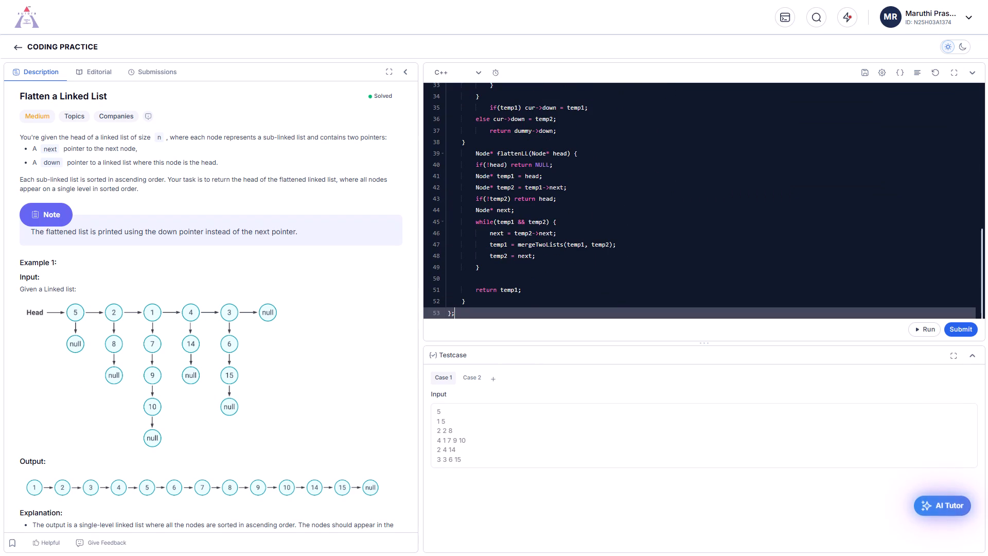
pyautogui.scroll(-1, 537, 229)
pyautogui.press('Up')
pyautogui.press('Up')
pyautogui.press('Up')
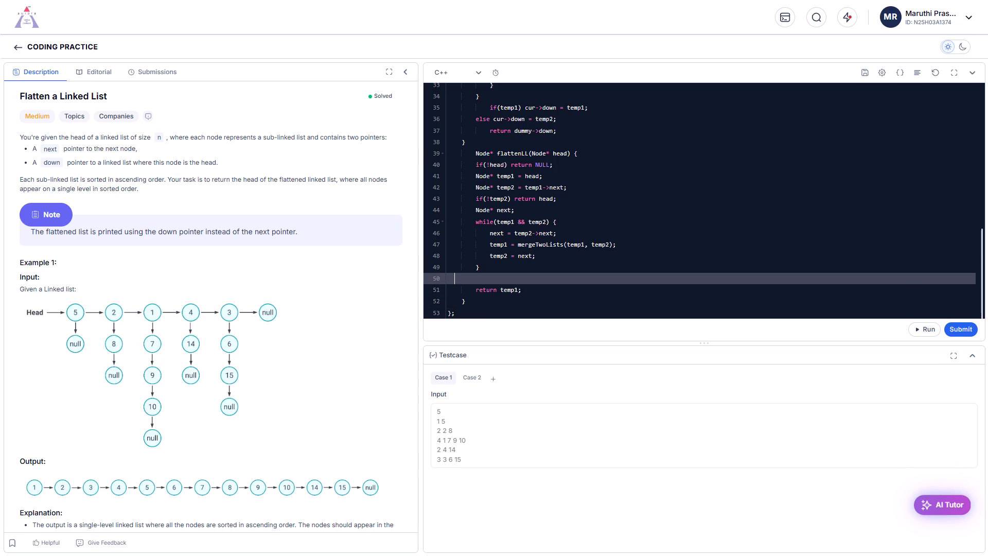
pyautogui.press('BackSpace')
pyautogui.press('BackSpace')
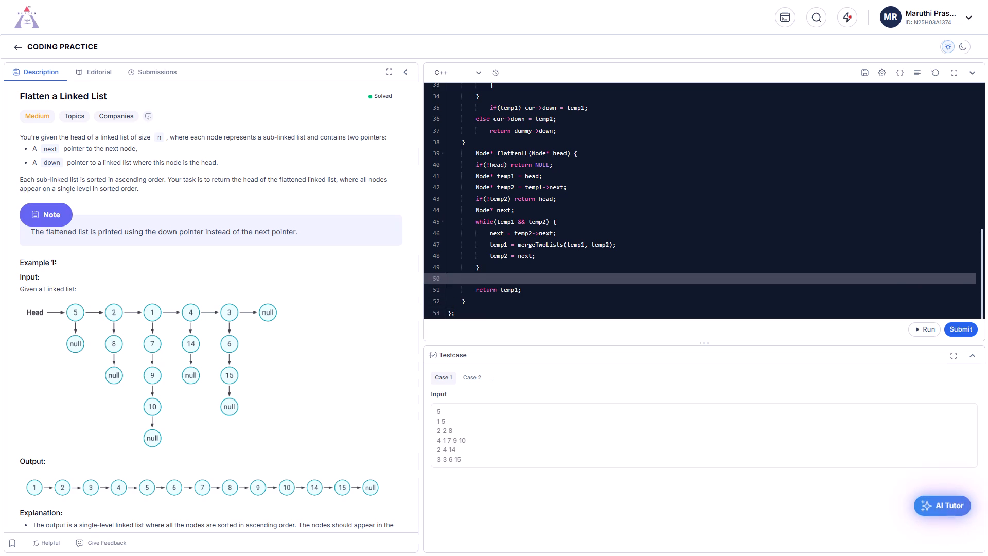
pyautogui.press('BackSpace')
# Bring the start of the solution class into view and run the code against the sample test cases.
pyautogui.press('Up')
pyautogui.press('Up')
pyautogui.press('Up')
pyautogui.press('Up')
pyautogui.press('Up')
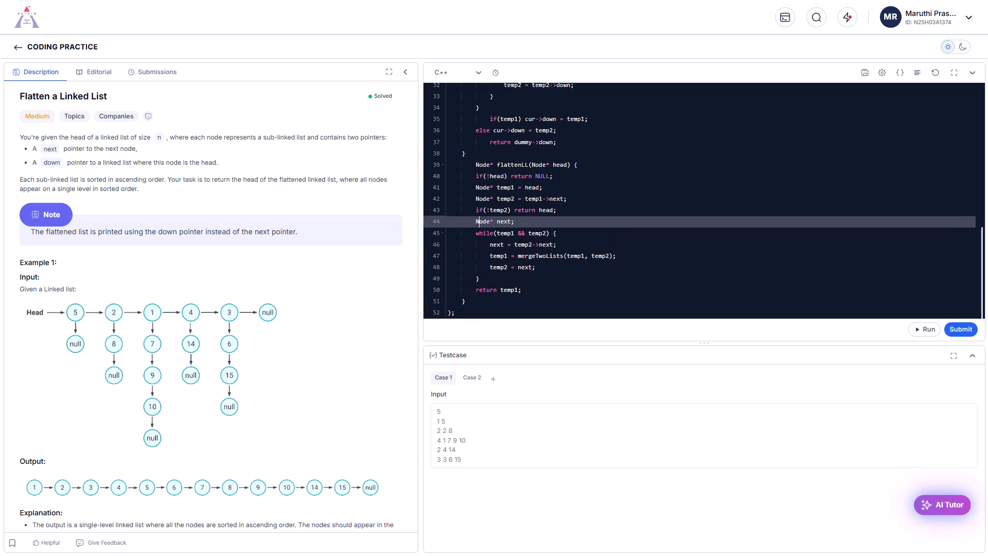
pyautogui.press('Up')
pyautogui.press('Up')
pyautogui.press('Up')
pyautogui.press('Up')
pyautogui.press('Up')
pyautogui.press('Up')
pyautogui.press('Up')
pyautogui.press('Up')
pyautogui.press('Up')
pyautogui.press('Up')
pyautogui.press('Up')
pyautogui.press('Up')
pyautogui.press('Up')
pyautogui.press('Up')
pyautogui.press('Up')
pyautogui.press('Up')
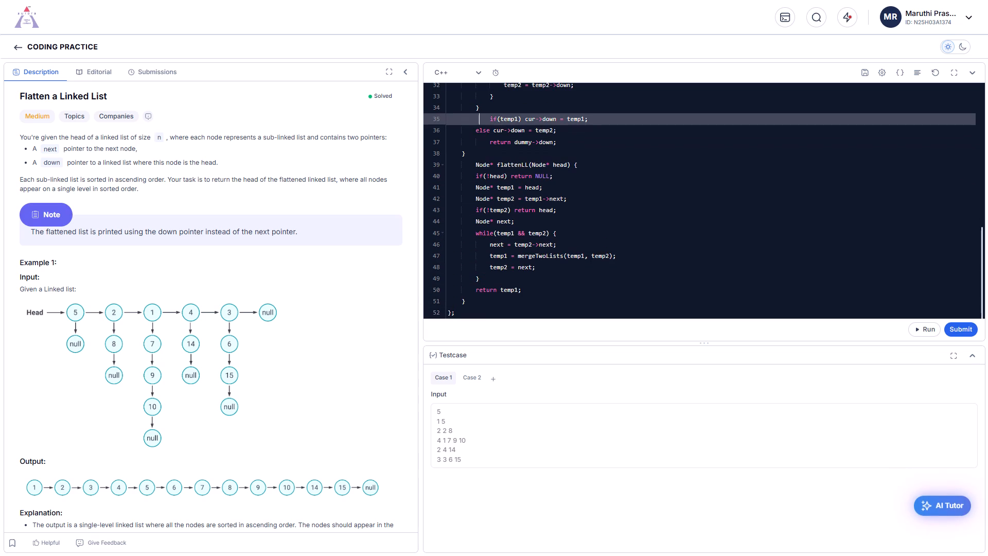
pyautogui.press('Up')
pyautogui.press('Up')
pyautogui.press('Up')
pyautogui.press('Up')
pyautogui.press('Up')
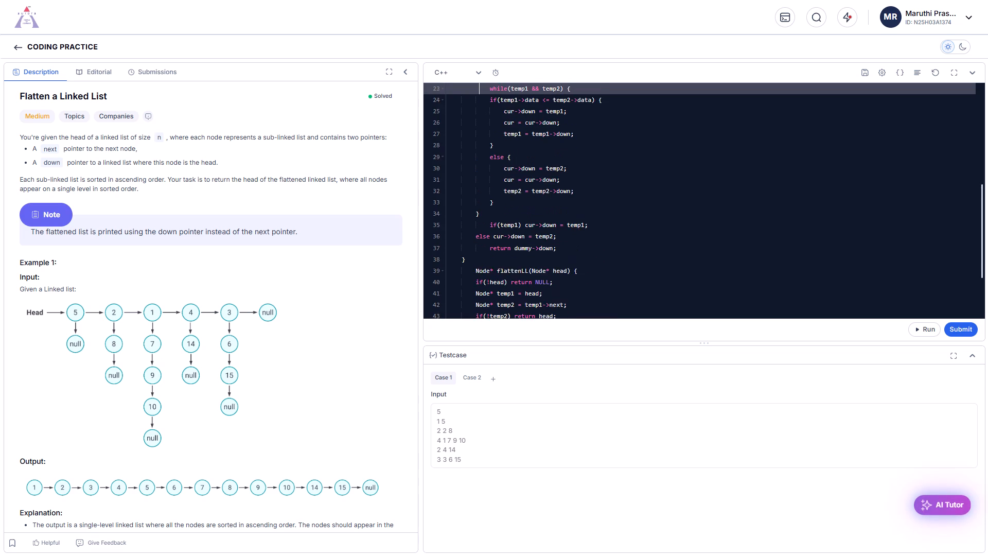
pyautogui.press('Up')
pyautogui.press('Up')
pyautogui.press('Up')
pyautogui.press('Up')
pyautogui.press('Up')
pyautogui.press('Up')
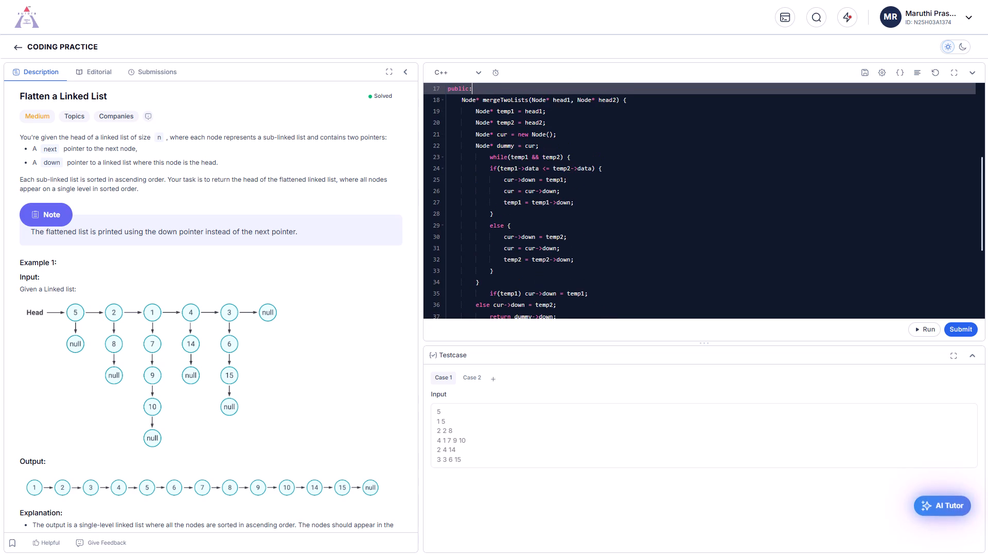
pyautogui.press('Up')
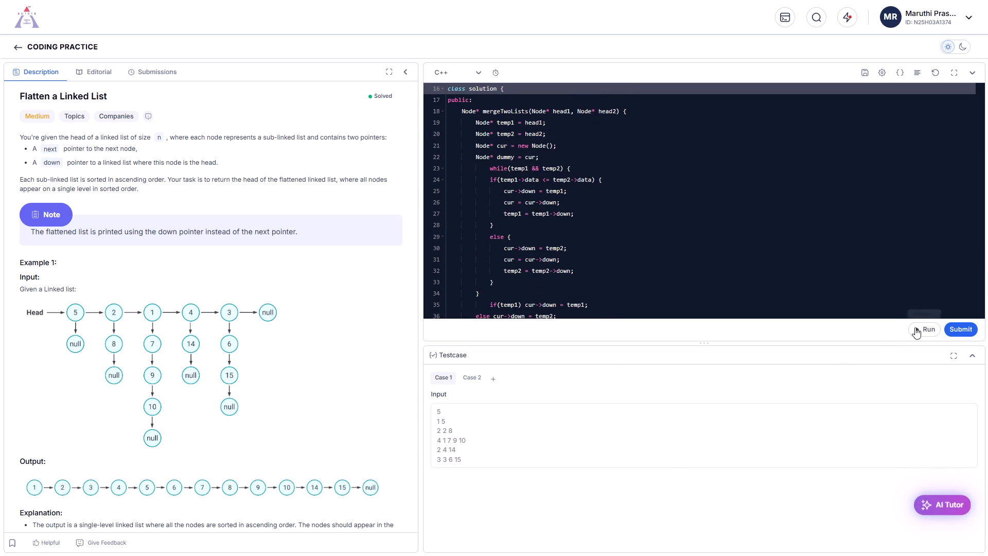
pyautogui.click(917, 328)
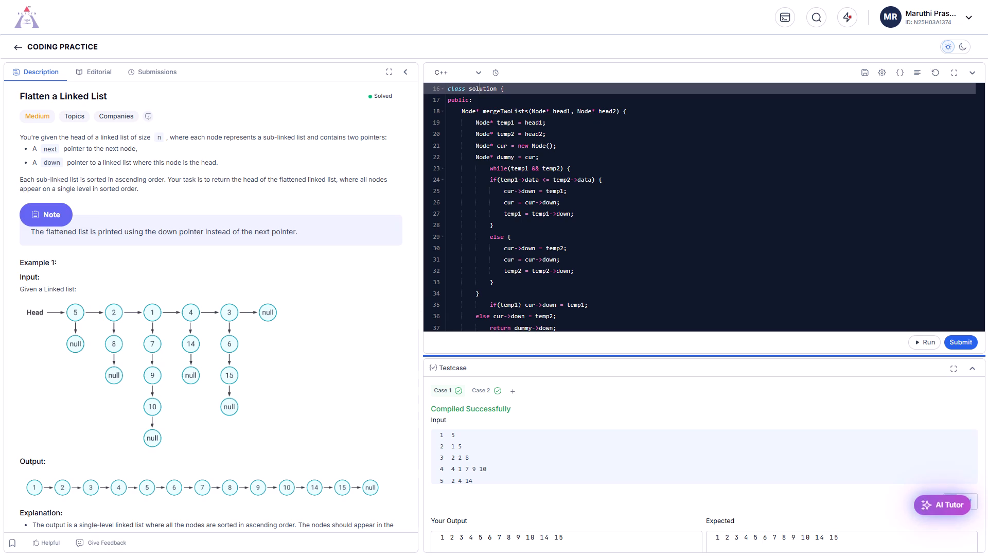
# Zoom out the page one level, fit the solution code above the Compiled Successfully result, and capture a full-screen screenshot.
pyautogui.moveTo(712, 357); pyautogui.dragTo(714, 480)
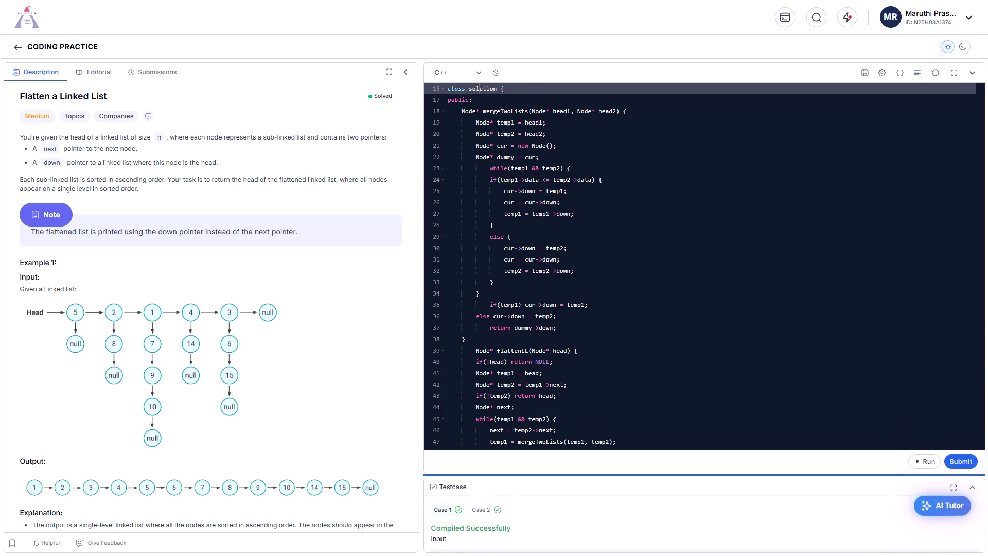
pyautogui.moveTo(714, 480); pyautogui.dragTo(704, 536)
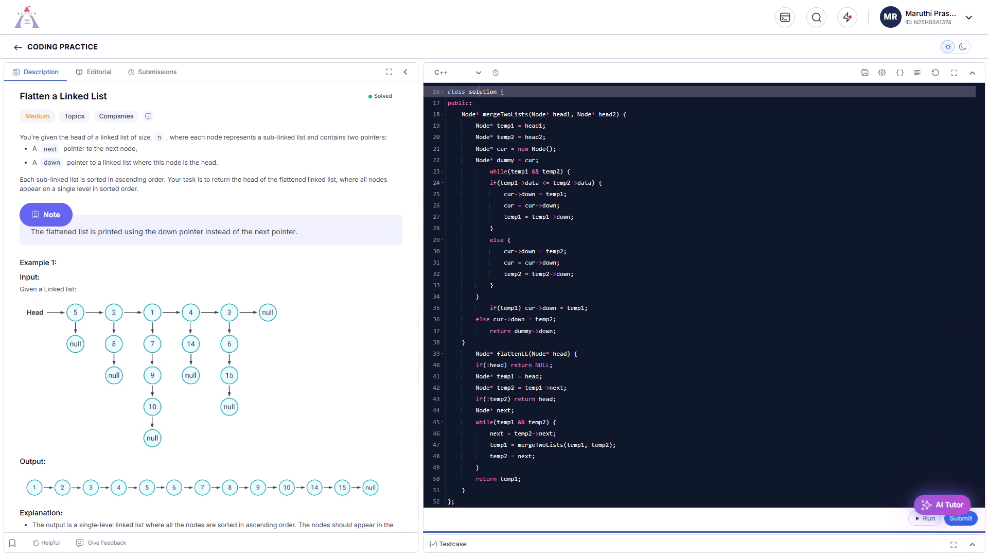
pyautogui.moveTo(704, 536); pyautogui.dragTo(702, 538)
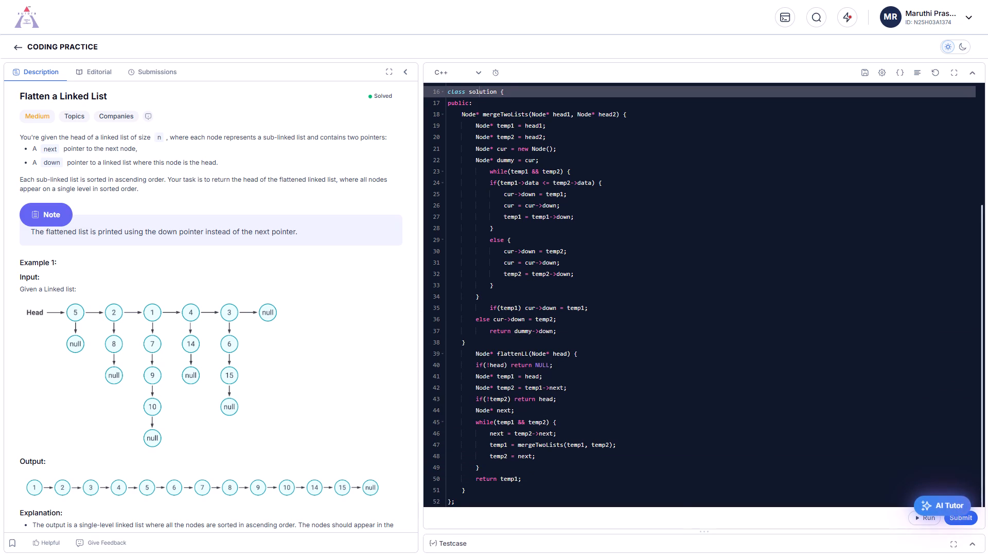
pyautogui.scroll(-1, 669, 436)
pyautogui.hotkey('ctrl', '-')
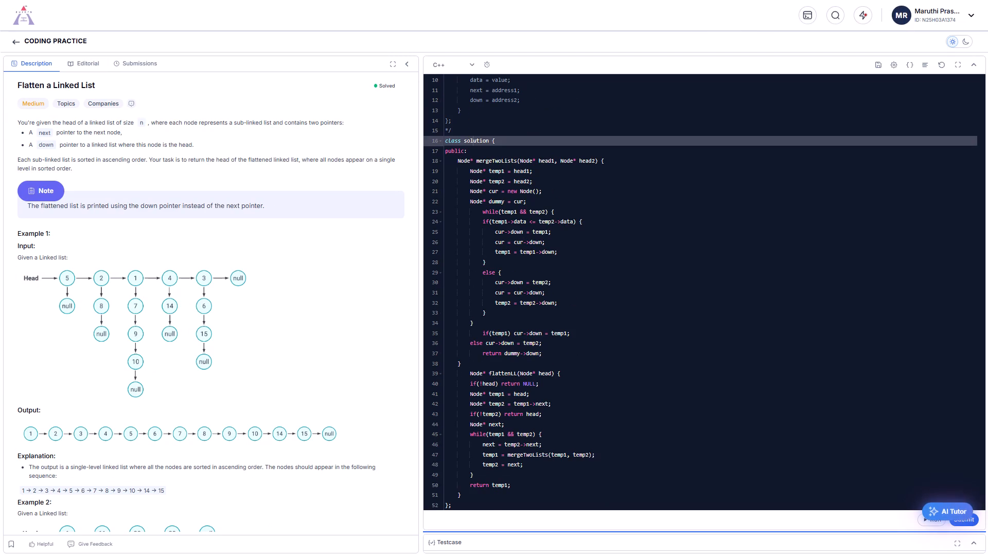
pyautogui.moveTo(657, 532); pyautogui.dragTo(673, 461, button='right')
pyautogui.click(619, 327)
pyautogui.scroll(-1, 619, 327)
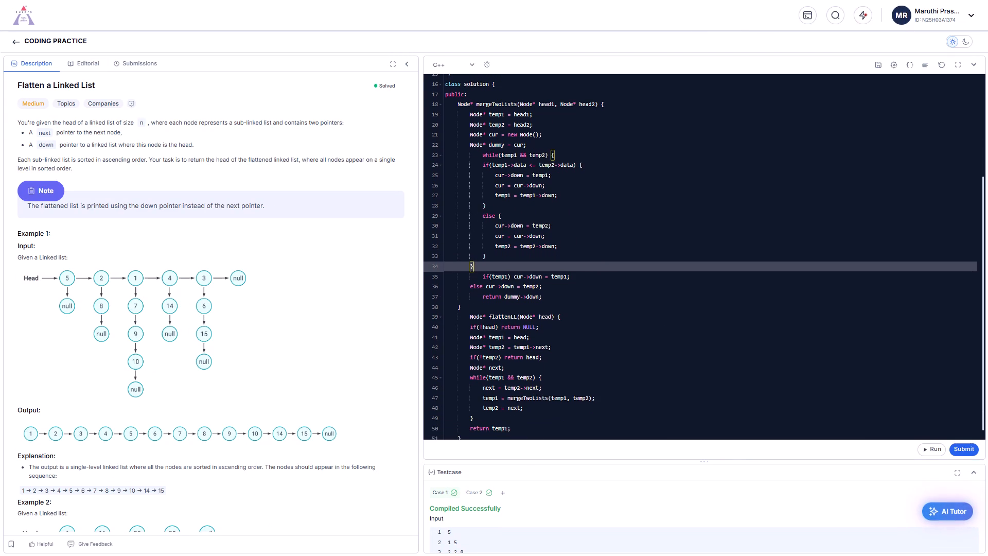
pyautogui.scroll(-3, 619, 327)
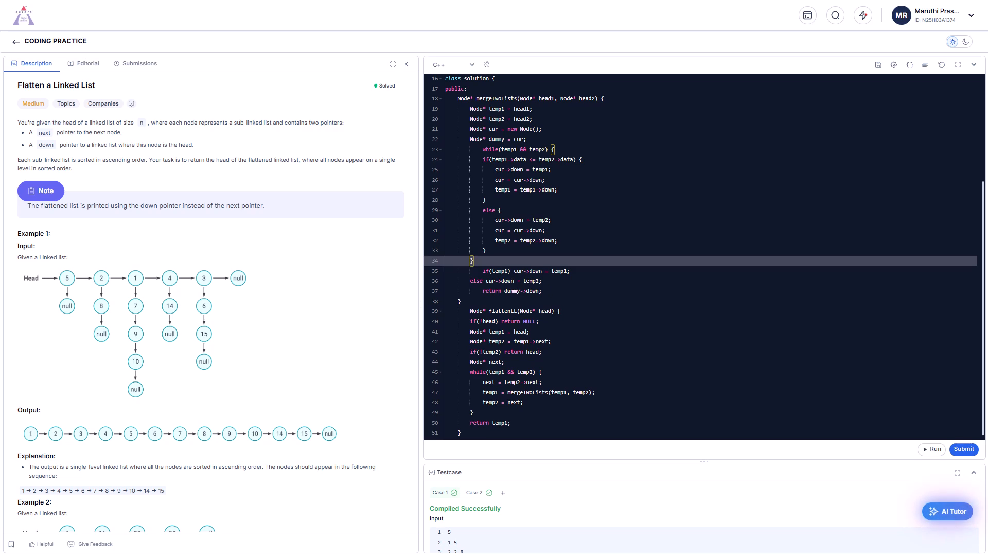
pyautogui.press('super+Print')
# In the Word report, paste the page screenshot below the item 11 title and shrink it to about two-thirds of the text width.
pyautogui.hotkey('alt', 'Tab')
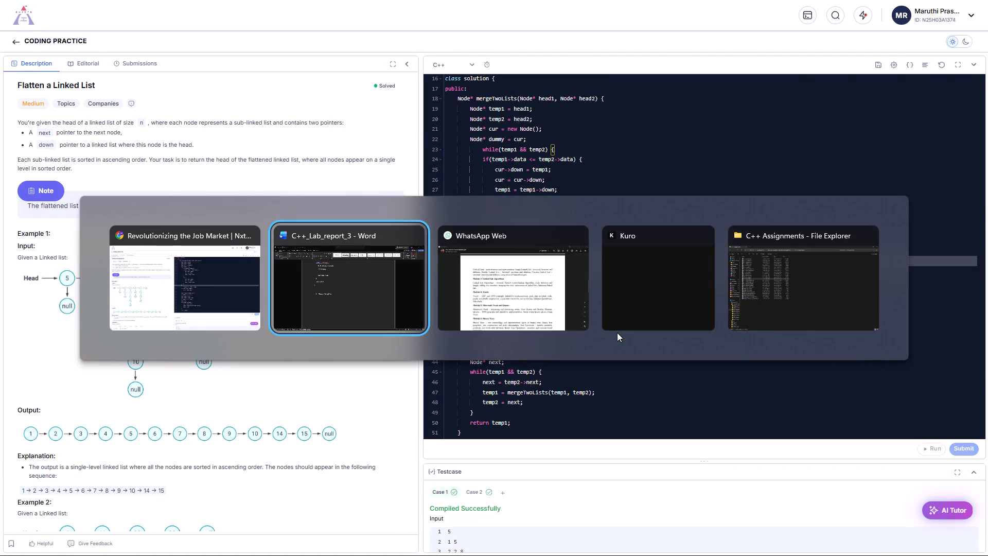
pyautogui.hotkey('ctrl', 'v')
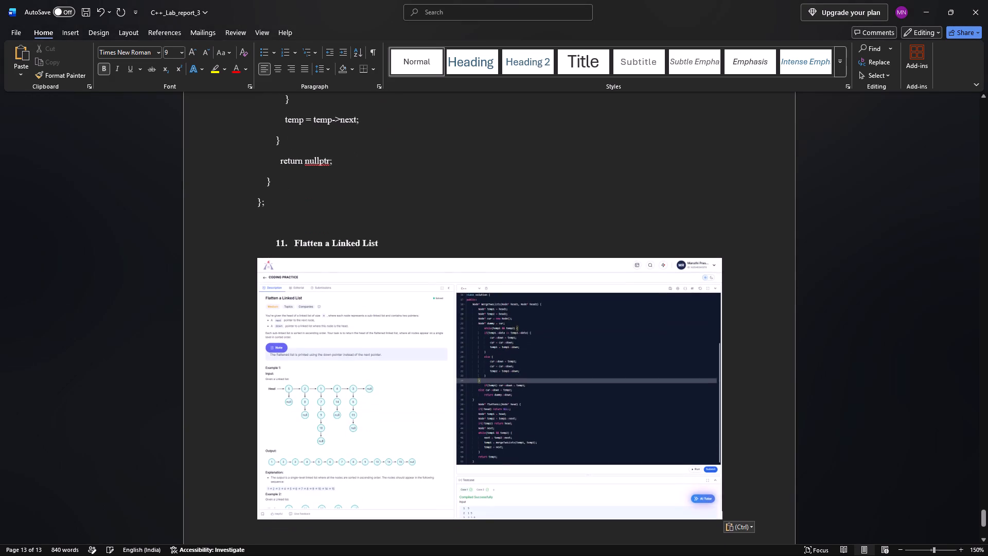
pyautogui.click(361, 422)
pyautogui.moveTo(254, 523); pyautogui.dragTo(310, 485)
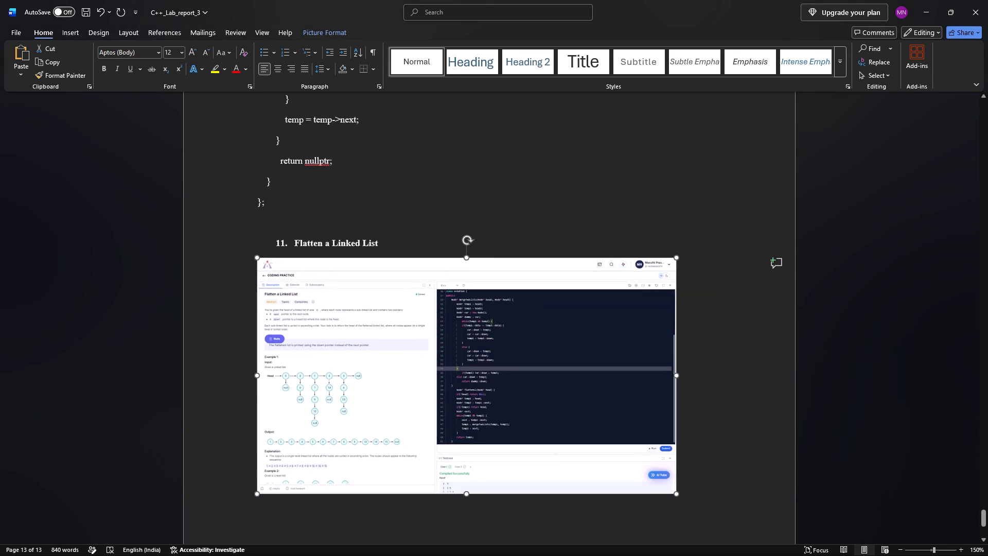
pyautogui.moveTo(310, 485); pyautogui.dragTo(427, 427)
pyautogui.click(582, 421)
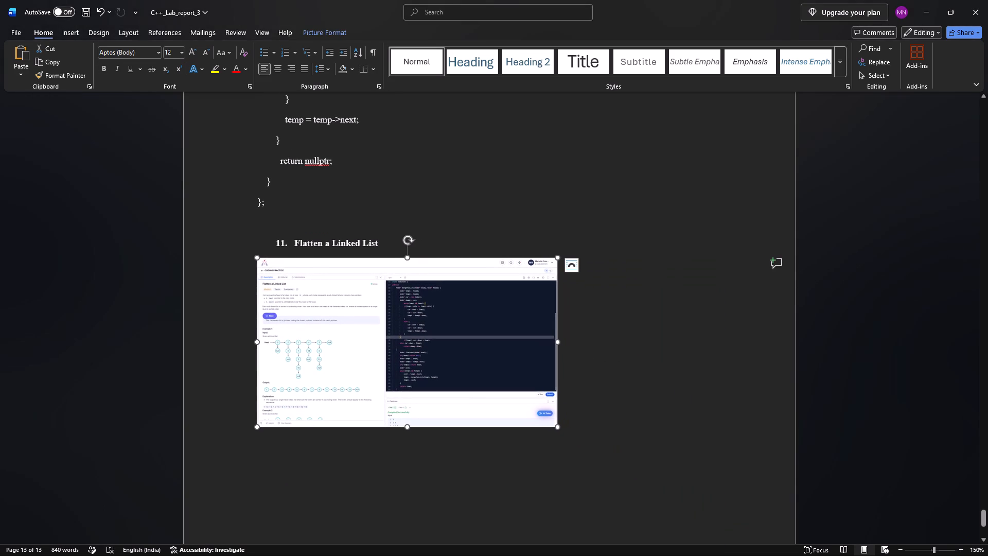
# In Chrome, enlarge the Testcase area and snip it from its heading down to the Your Output and Expected values.
pyautogui.hotkey('alt', 'Tab')
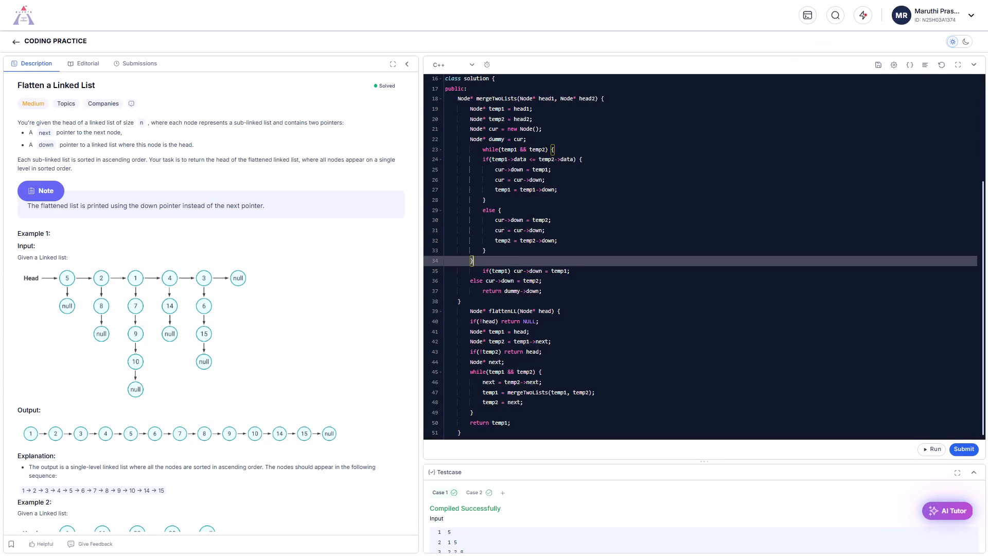
pyautogui.moveTo(541, 464); pyautogui.dragTo(562, 319)
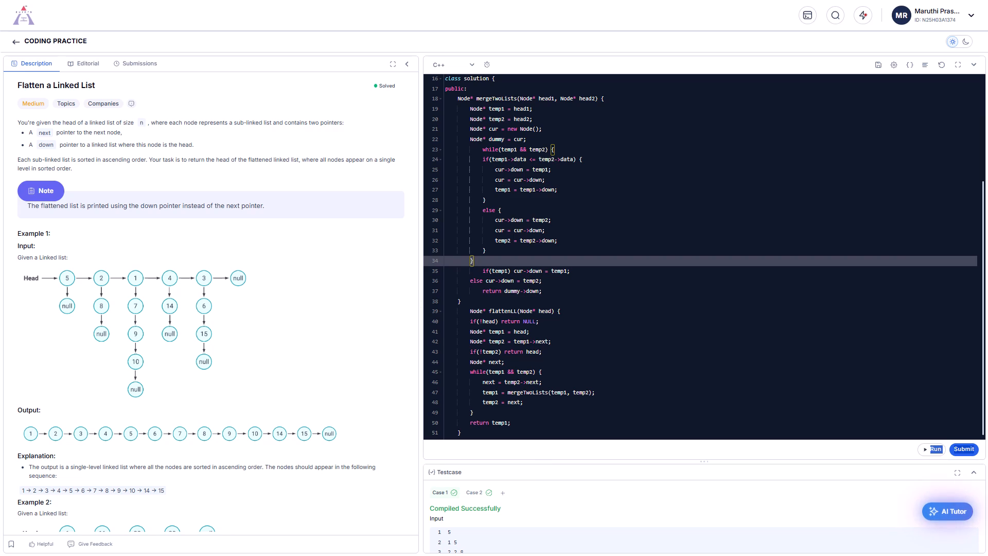
pyautogui.moveTo(562, 319); pyautogui.dragTo(620, 216)
pyautogui.moveTo(580, 462); pyautogui.dragTo(601, 318)
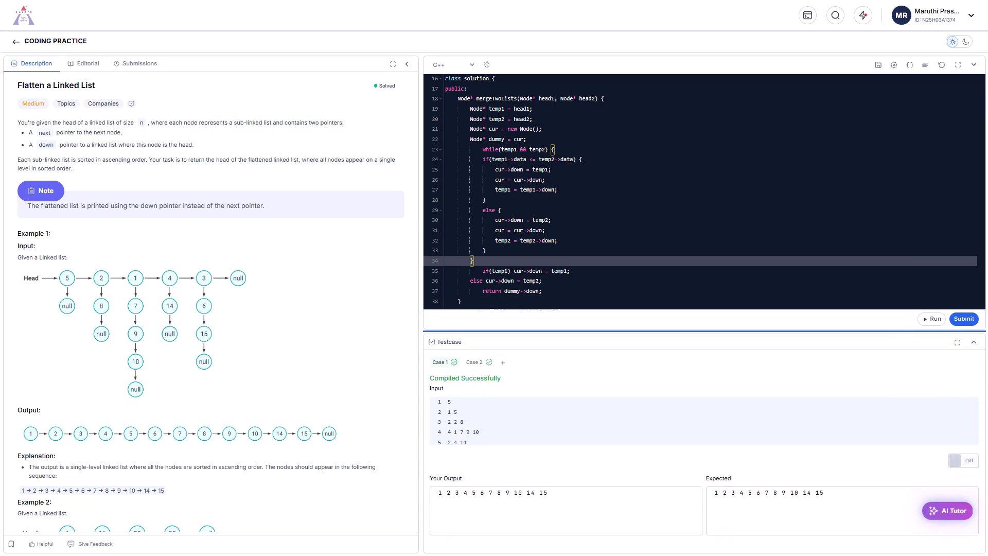
pyautogui.moveTo(601, 318); pyautogui.dragTo(616, 272)
pyautogui.click(550, 407)
pyautogui.press('Print')
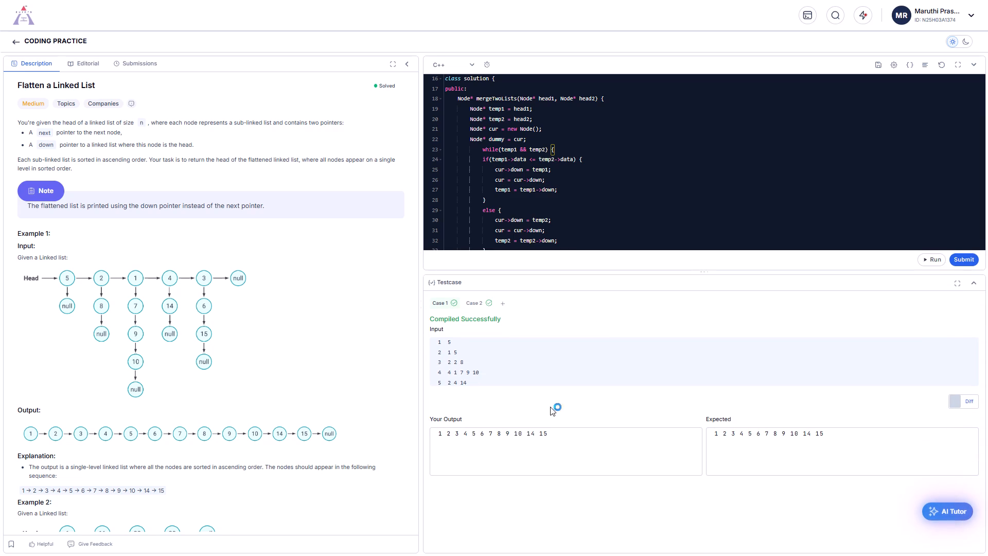
pyautogui.moveTo(426, 277); pyautogui.dragTo(827, 445)
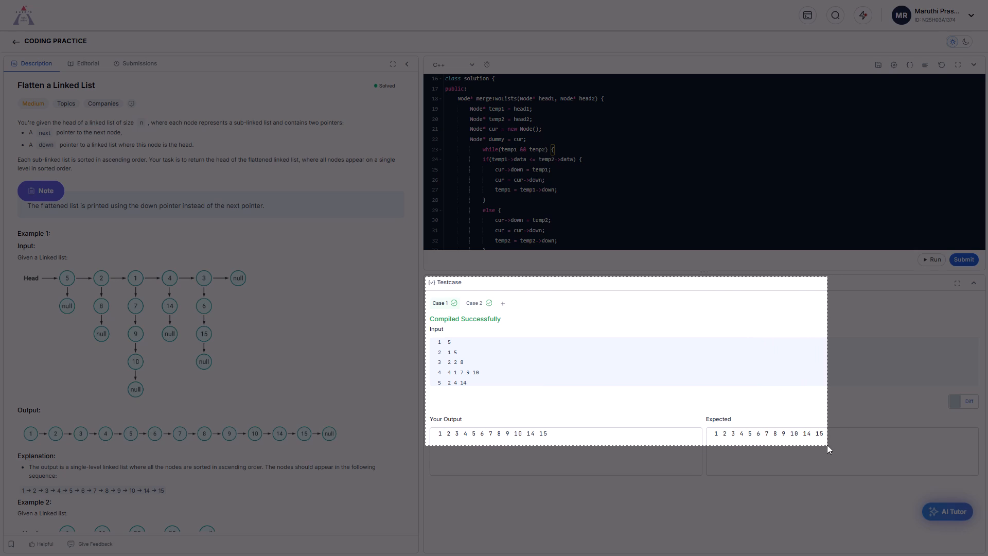
pyautogui.moveTo(827, 445); pyautogui.dragTo(827, 444)
# In the Word report, paste the test case snip and shrink it to fit on the same line beside the page screenshot.
pyautogui.hotkey('alt', 'Tab')
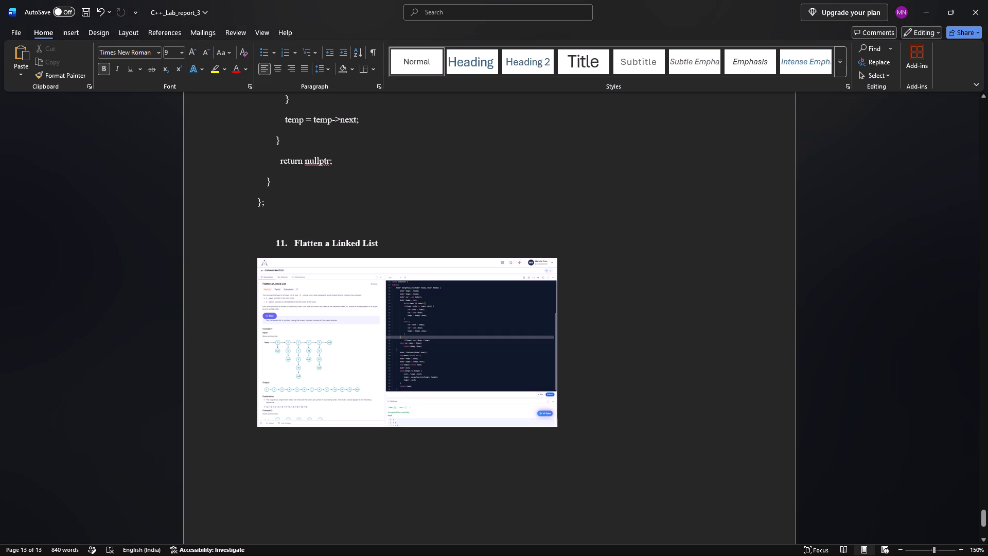
pyautogui.hotkey('ctrl', 'v')
pyautogui.click(532, 398)
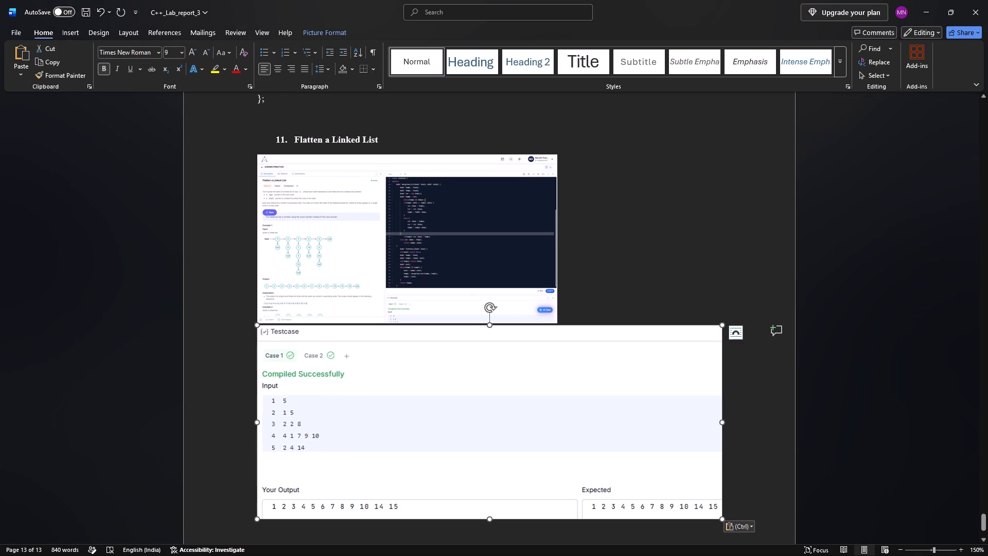
pyautogui.moveTo(257, 521); pyautogui.dragTo(571, 338)
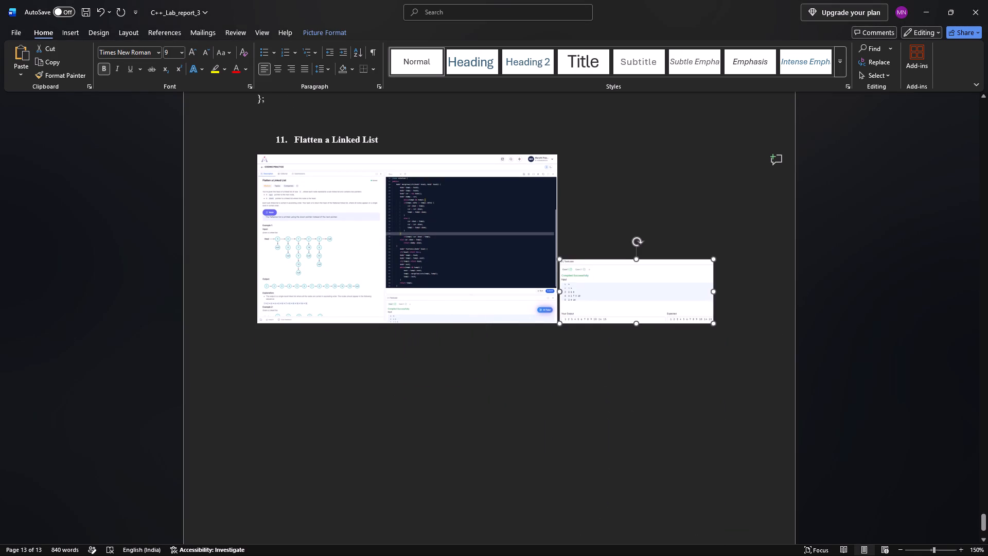
pyautogui.moveTo(571, 338); pyautogui.dragTo(570, 337)
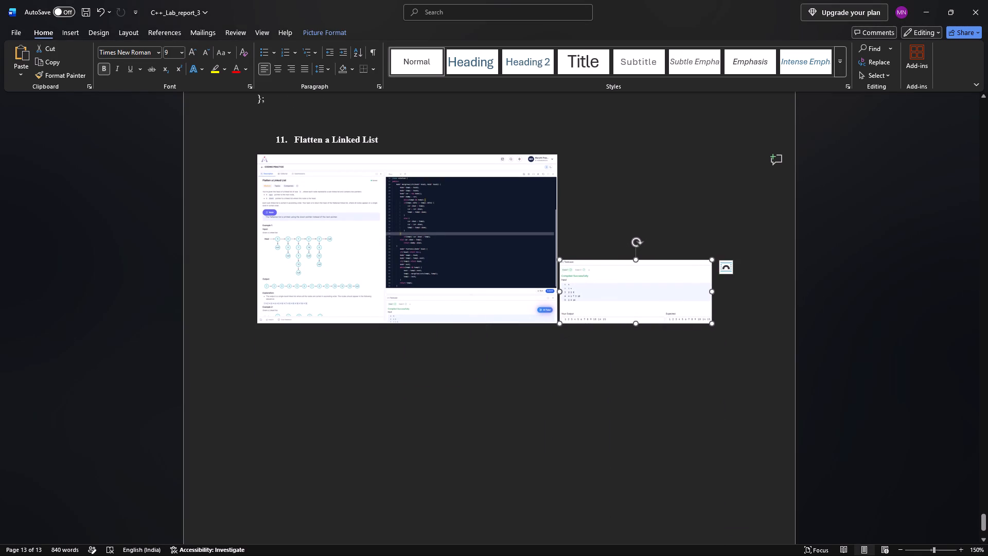
# Shrink the item 11 page screenshot slightly and enlarge the test case snip to fill the rest of the line.
pyautogui.click(546, 316)
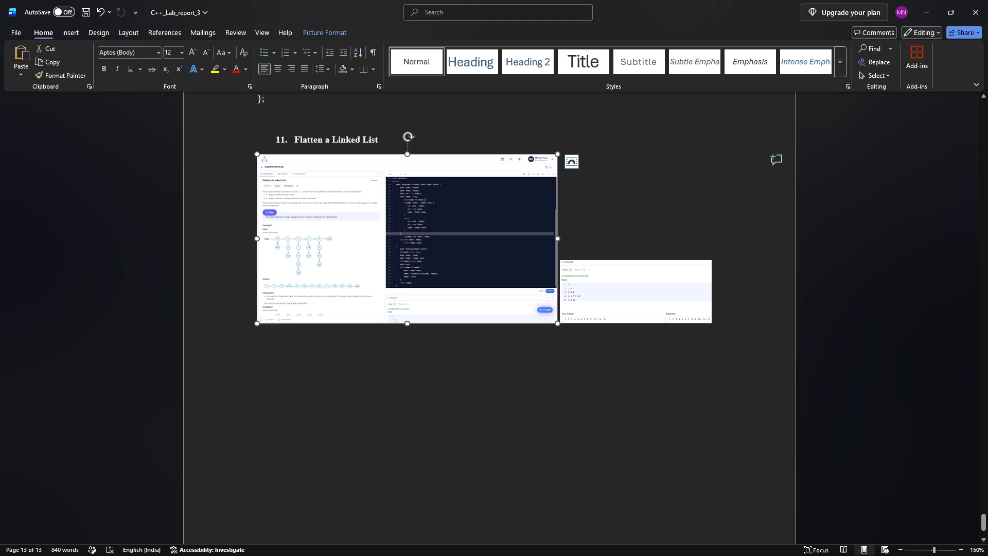
pyautogui.click(527, 312)
pyautogui.moveTo(557, 324); pyautogui.dragTo(540, 297)
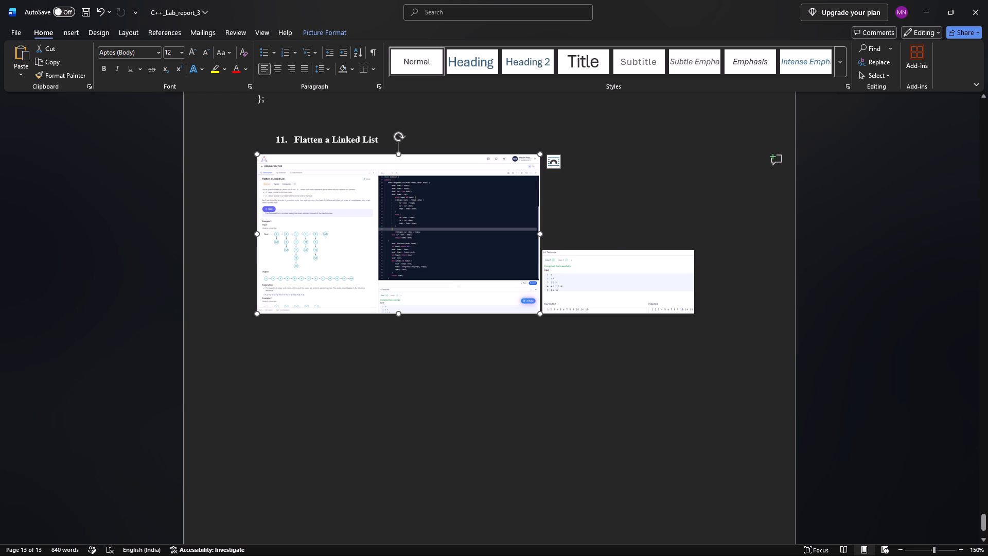
pyautogui.click(588, 298)
pyautogui.moveTo(692, 315); pyautogui.dragTo(714, 318)
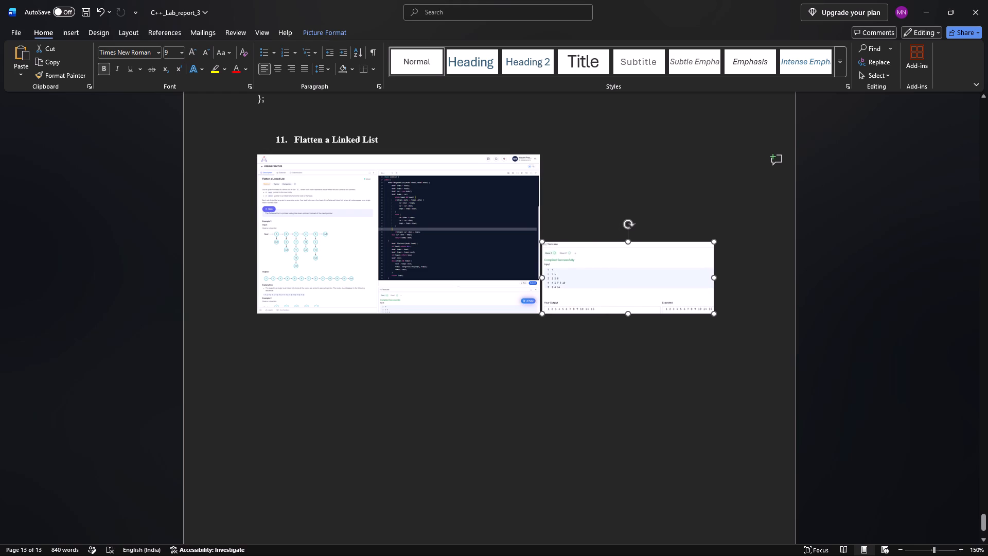
pyautogui.moveTo(714, 318); pyautogui.dragTo(712, 318)
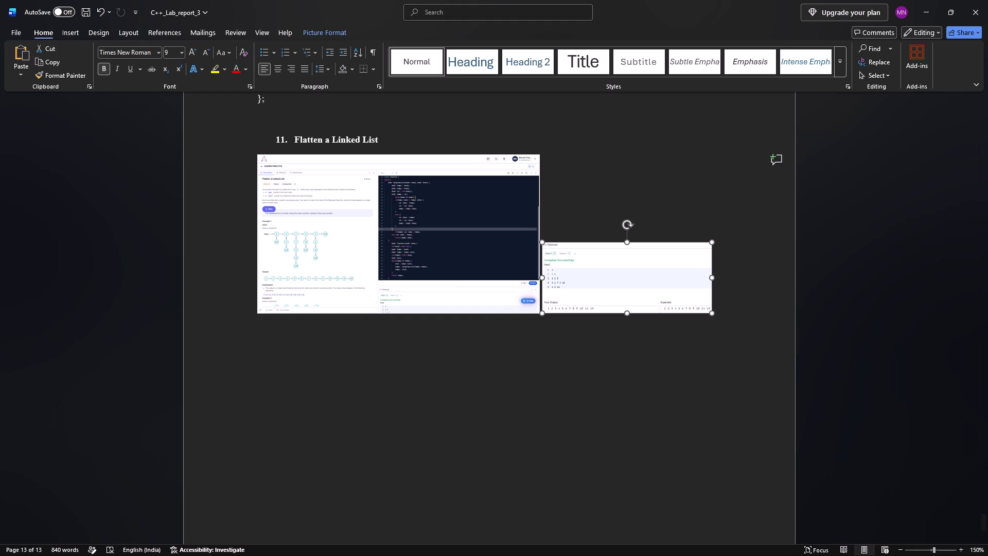
pyautogui.moveTo(712, 318); pyautogui.dragTo(711, 318)
# Fine-tune the size of the test case snip so it fills the rest of the line beside the item 11 page screenshot.
pyautogui.moveTo(711, 318); pyautogui.dragTo(711, 318)
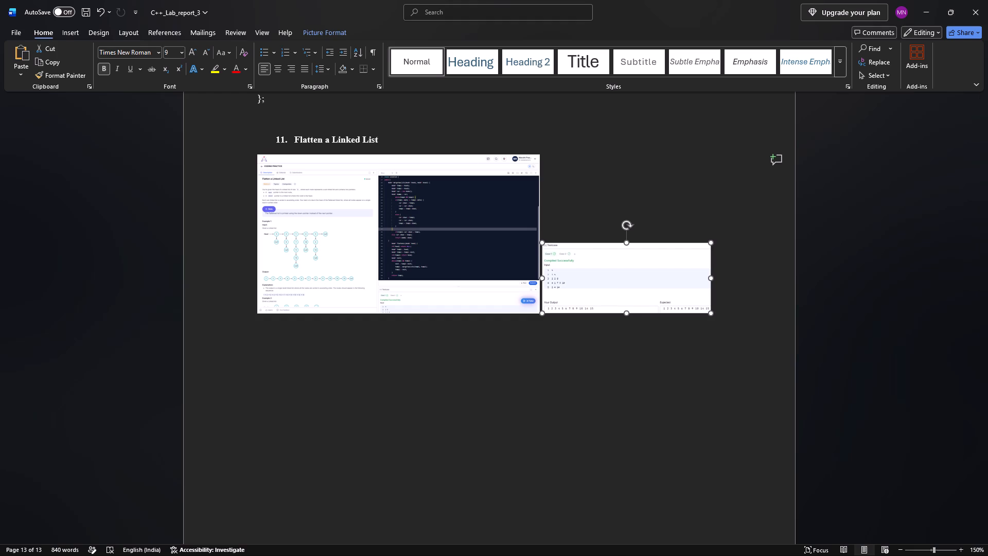
pyautogui.moveTo(711, 318); pyautogui.dragTo(710, 318)
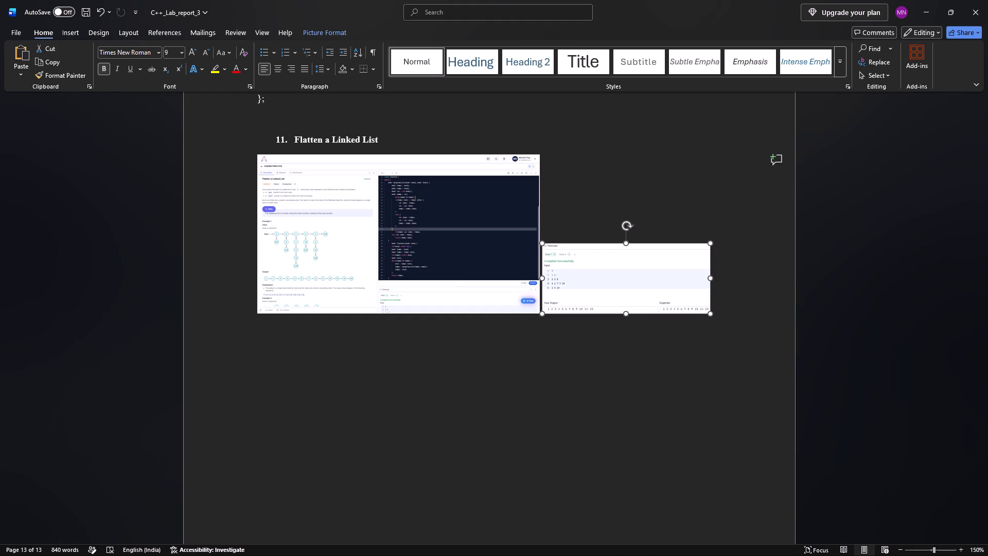
pyautogui.moveTo(710, 318); pyautogui.dragTo(709, 317)
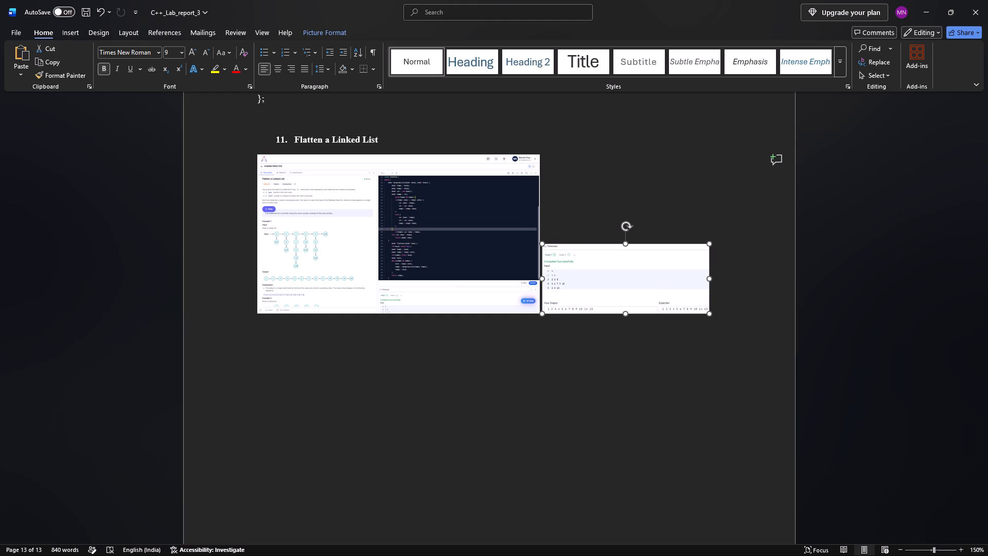
pyautogui.moveTo(709, 317); pyautogui.dragTo(709, 317)
pyautogui.moveTo(709, 317); pyautogui.dragTo(707, 313)
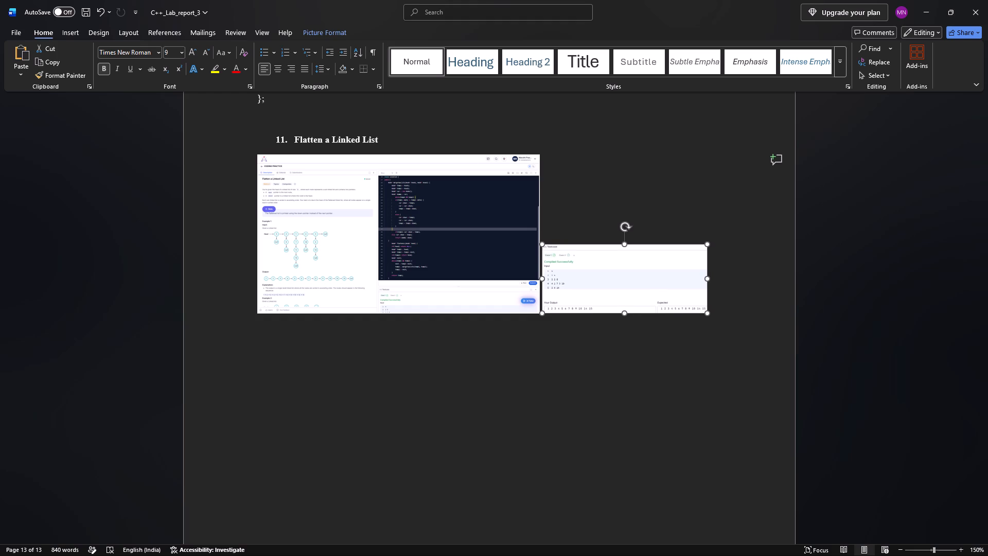
pyautogui.moveTo(707, 313); pyautogui.dragTo(706, 316)
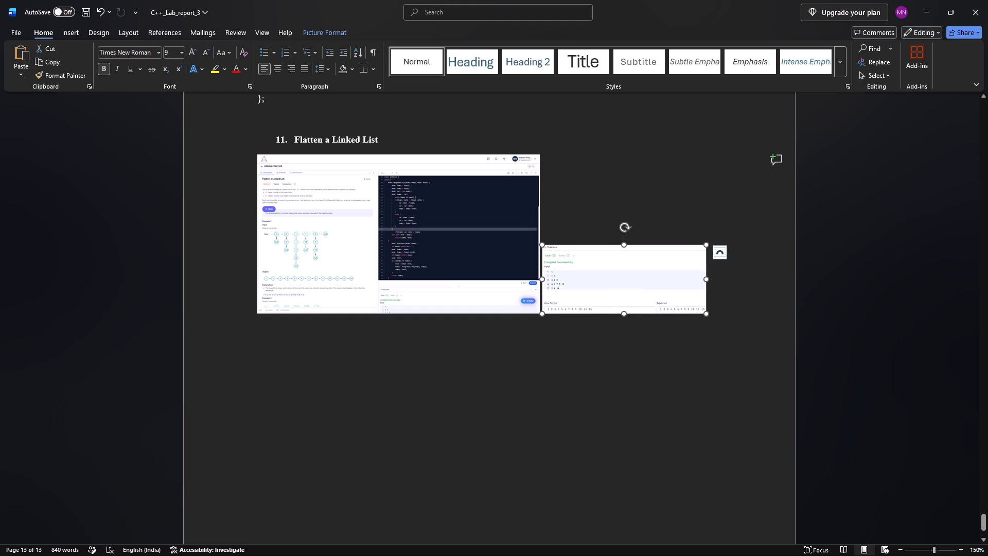
pyautogui.click(733, 315)
pyautogui.click(681, 293)
pyautogui.moveTo(705, 315); pyautogui.dragTo(719, 313)
# Below the item 11 images, add a "CODE :" label followed by a line break and set it in Times New Roman.
pyautogui.click(735, 308)
pyautogui.press('Return')
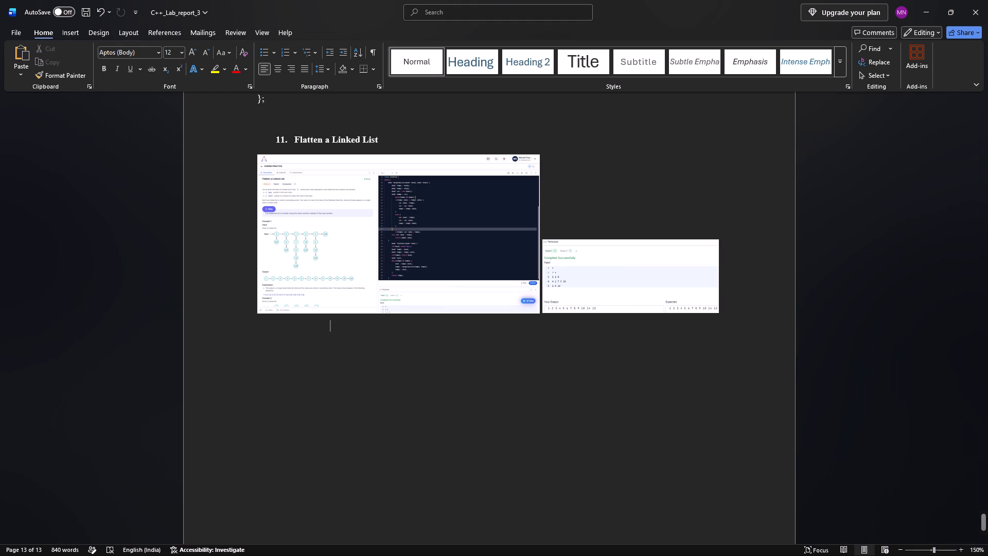
pyautogui.write('CODE :')
pyautogui.hotkey('shift', 'Return')
pyautogui.click(402, 331)
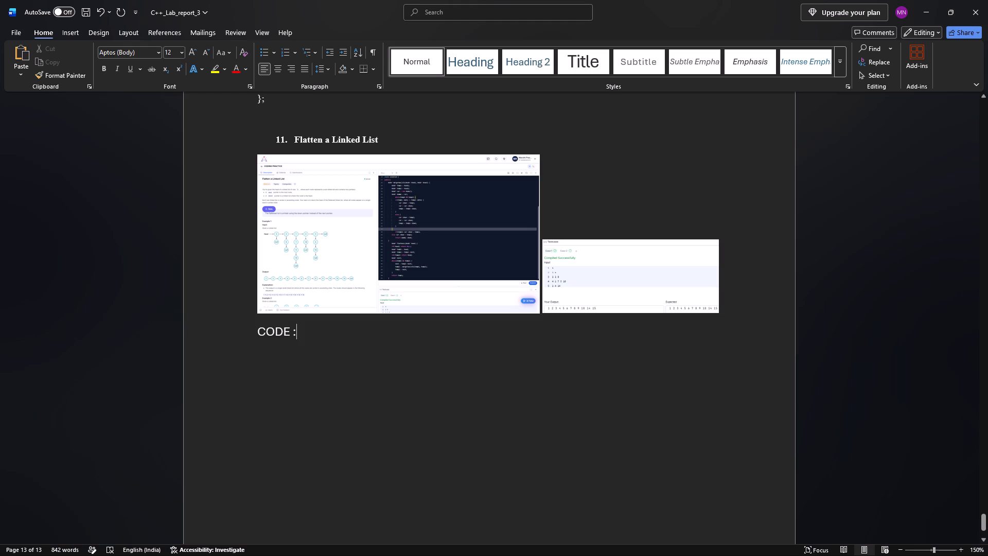
pyautogui.moveTo(254, 328); pyautogui.dragTo(385, 463)
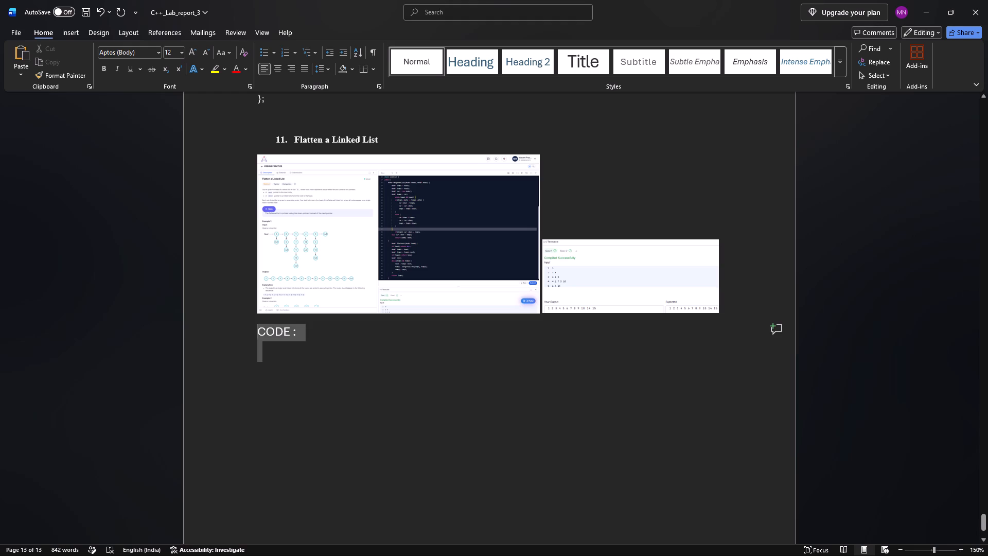
pyautogui.moveTo(385, 463); pyautogui.dragTo(379, 502)
pyautogui.click(406, 470)
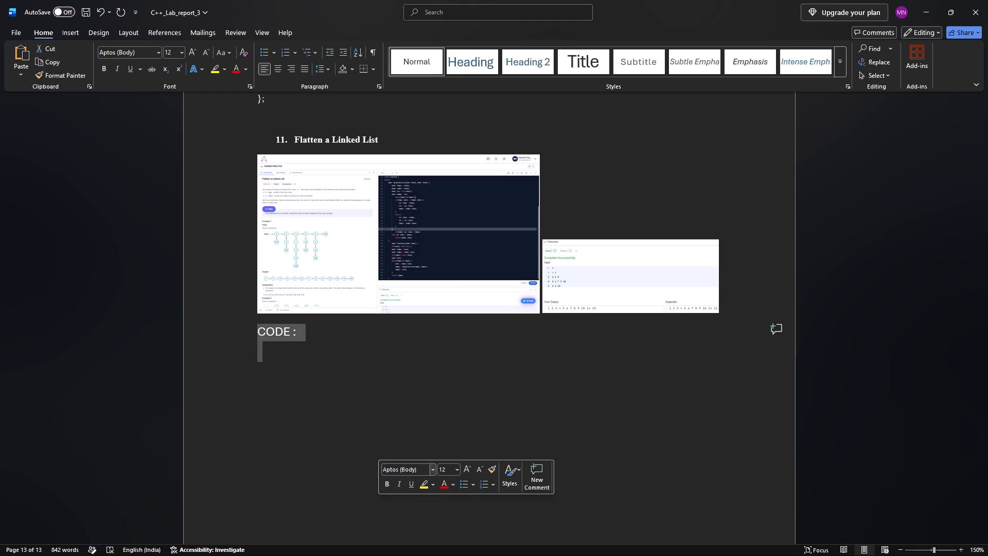
pyautogui.press('t')
pyautogui.press('Return')
# Copy the whole solution class from the Flatten a Linked List code editor in Chrome and paste it below the CODE label in Word.
pyautogui.click(297, 395)
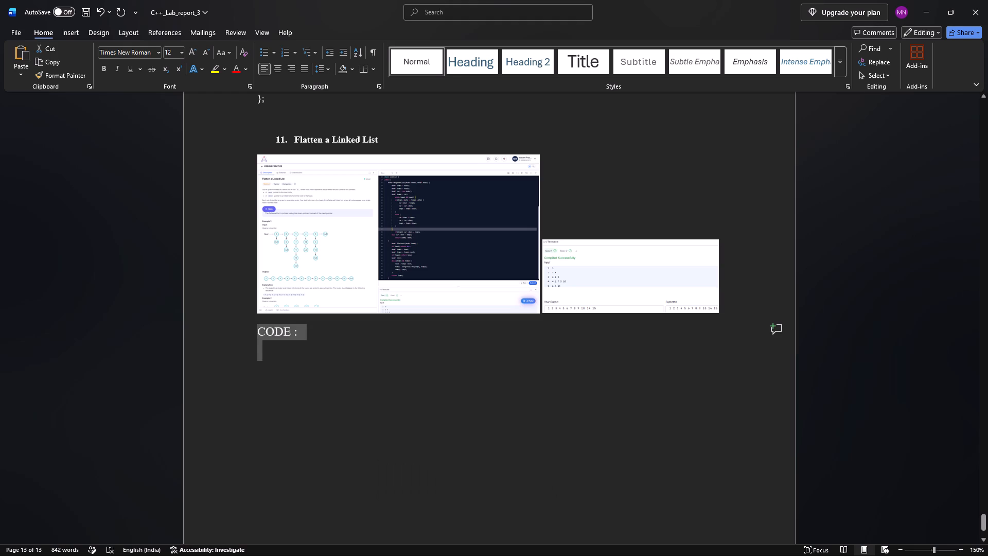
pyautogui.hotkey('alt', 'Tab')
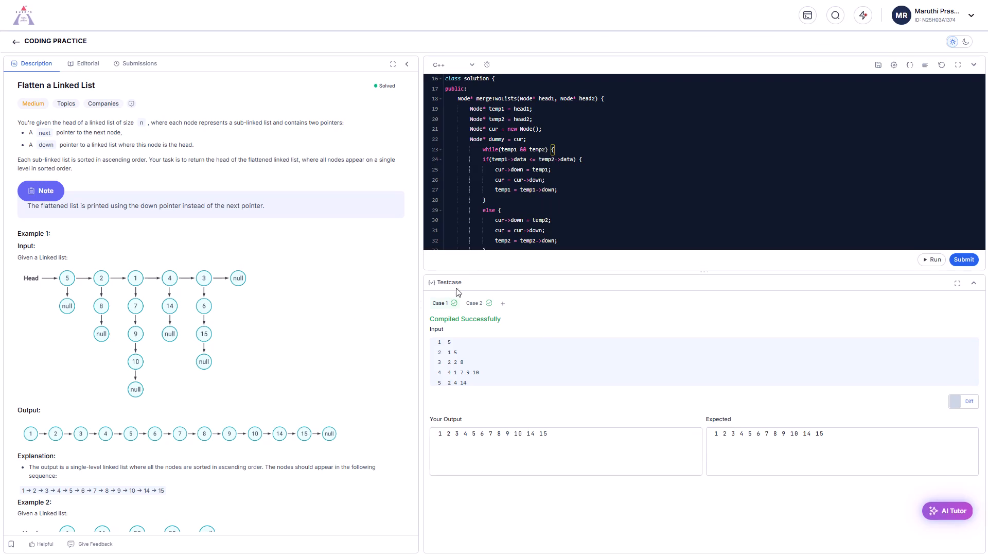
pyautogui.click(440, 77)
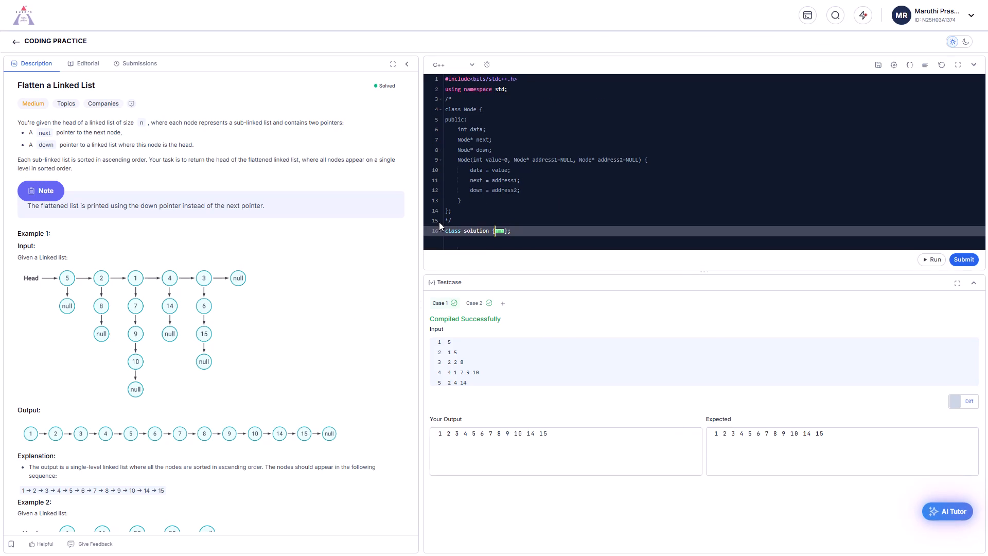
pyautogui.moveTo(444, 231); pyautogui.dragTo(541, 232)
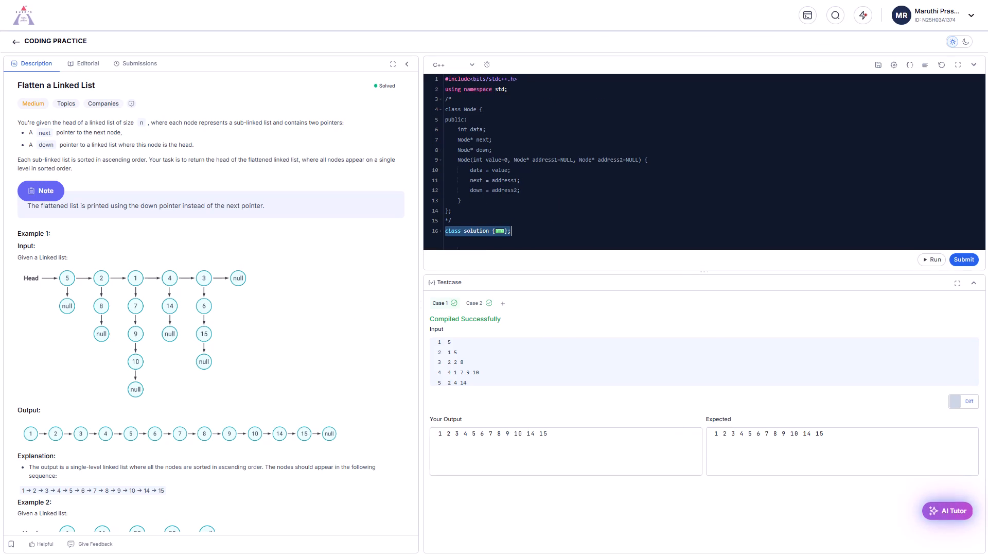
pyautogui.hotkey('ctrl', 'c')
pyautogui.hotkey('alt', 'Tab')
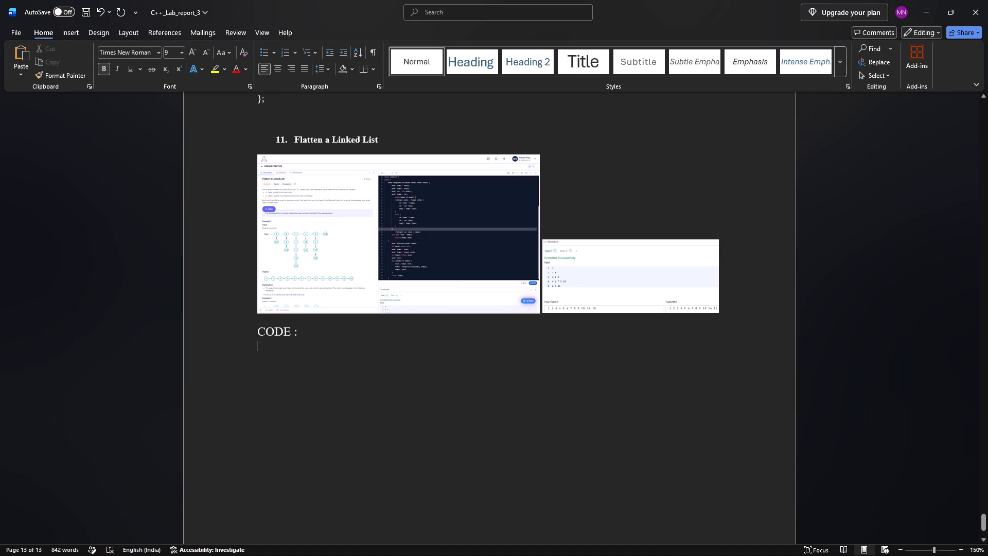
pyautogui.hotkey('ctrl', 'v')
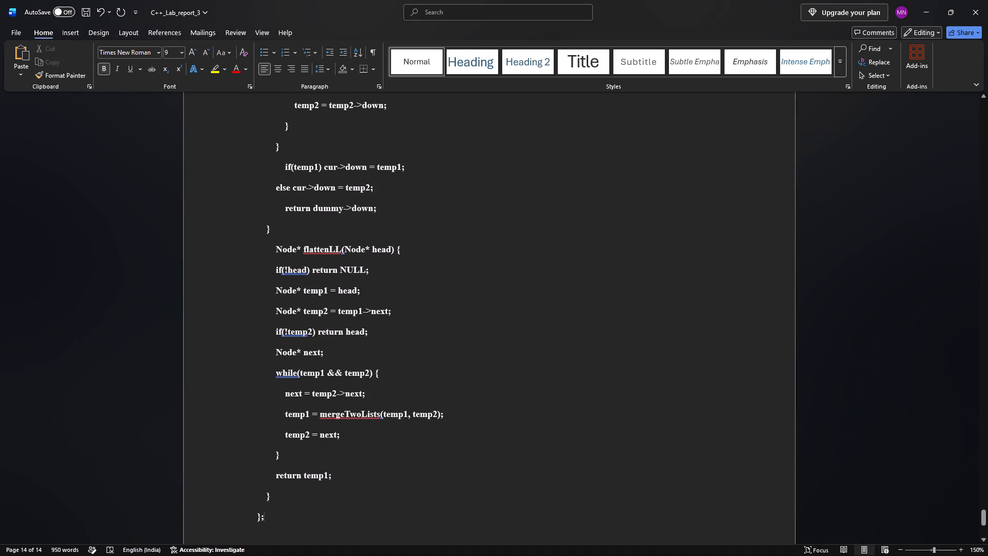
# Remove the bold formatting from the entire pasted item 11 code, from "class solution {" to its closing brace.
pyautogui.moveTo(304, 505); pyautogui.dragTo(270, 268)
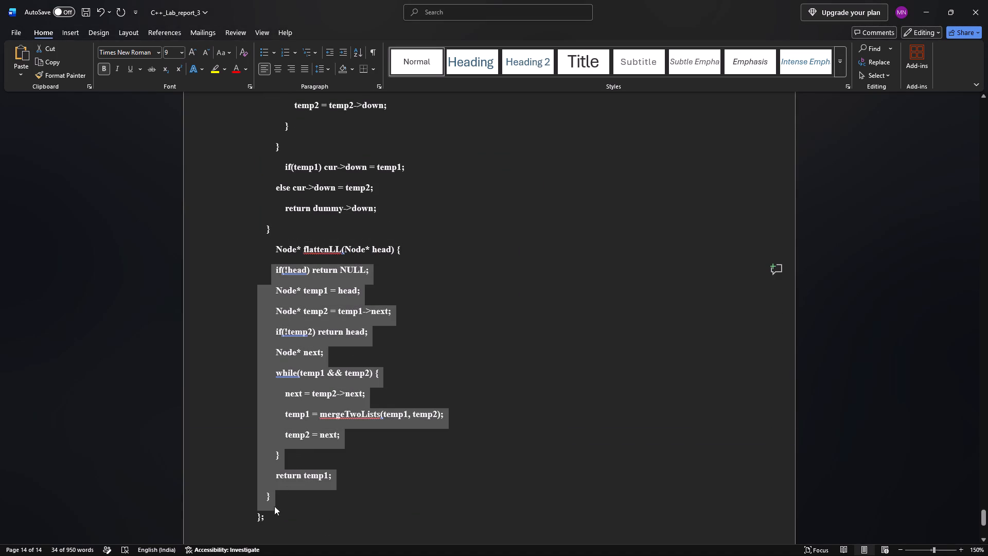
pyautogui.click(271, 523)
pyautogui.moveTo(271, 523); pyautogui.dragTo(271, 277)
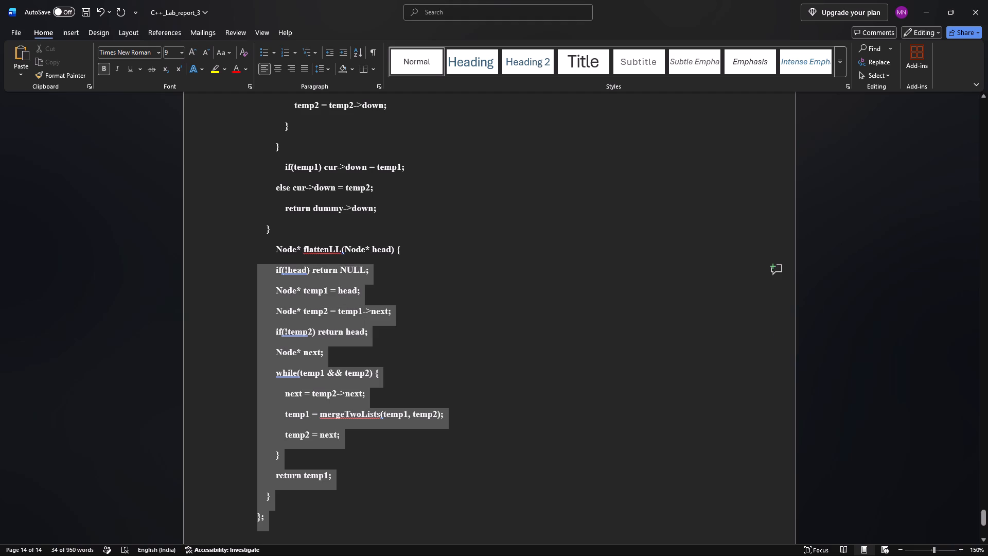
pyautogui.moveTo(271, 277); pyautogui.dragTo(279, 204)
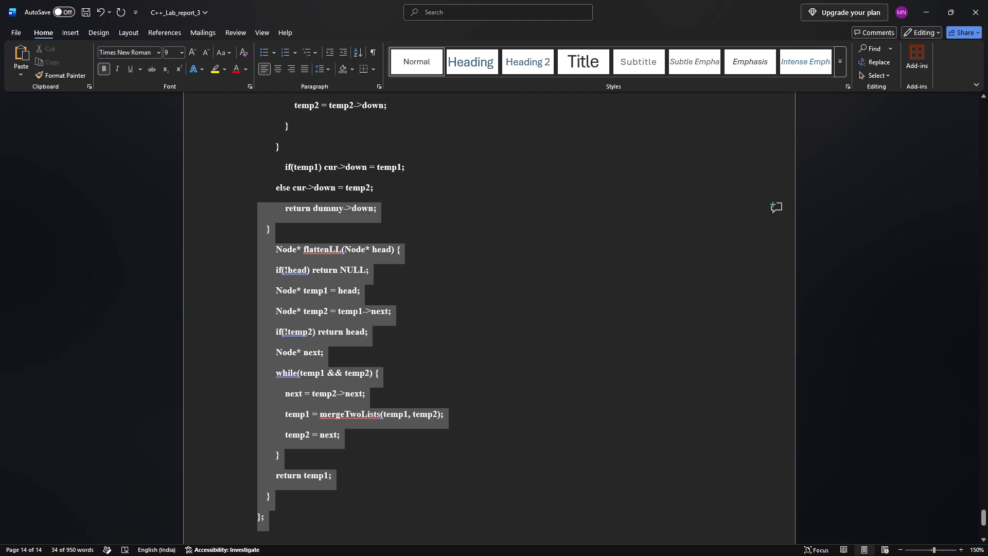
pyautogui.moveTo(279, 204); pyautogui.dragTo(284, 57)
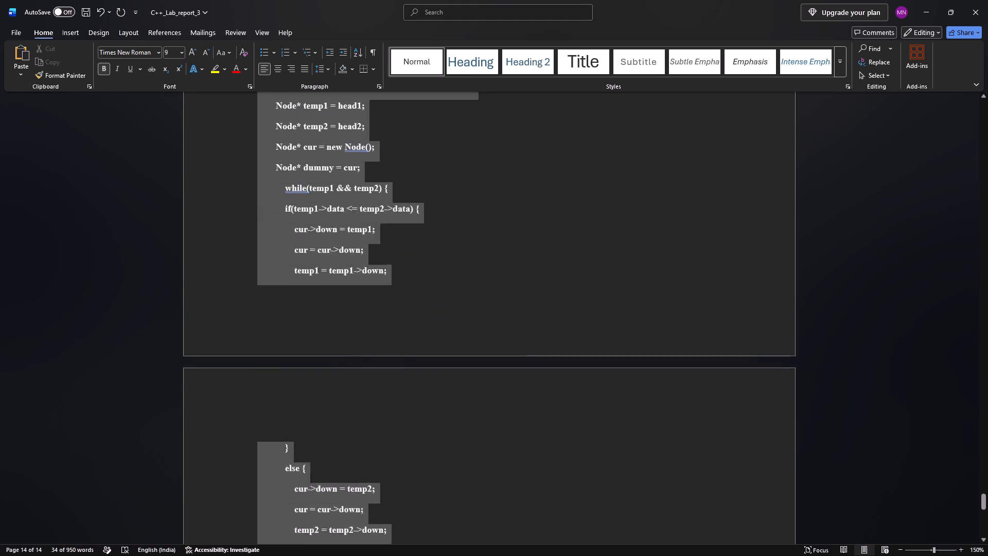
pyautogui.moveTo(284, 57); pyautogui.dragTo(255, 537)
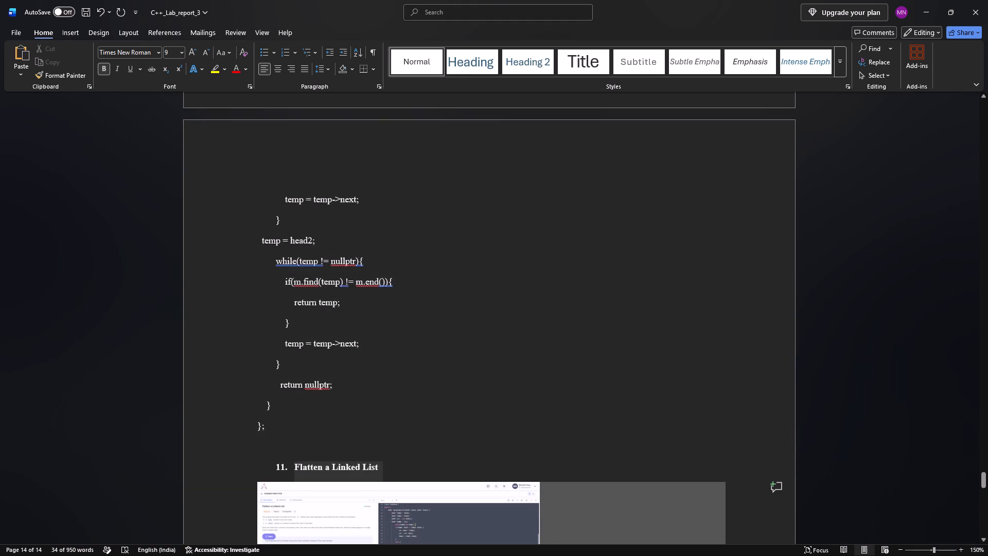
pyautogui.moveTo(255, 537); pyautogui.dragTo(254, 435)
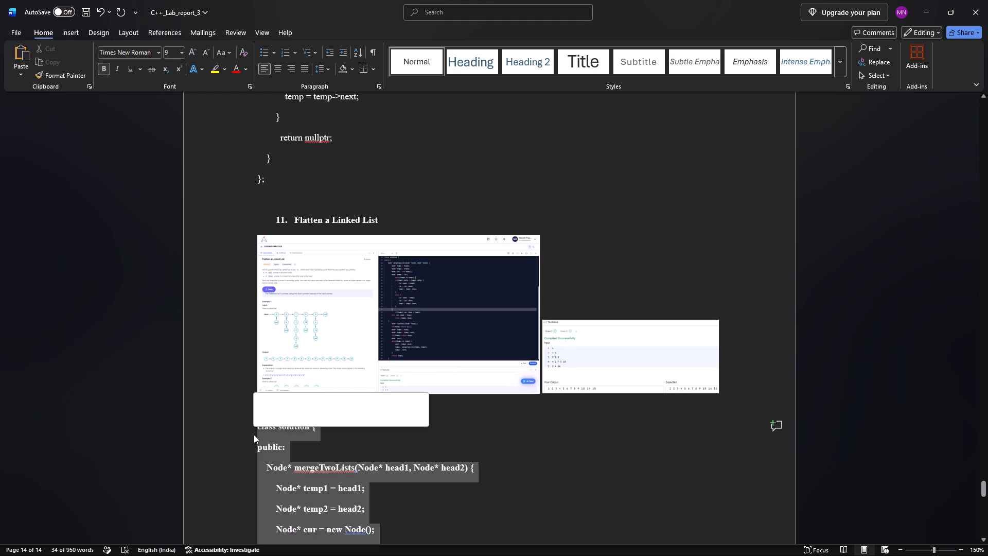
pyautogui.click(261, 415)
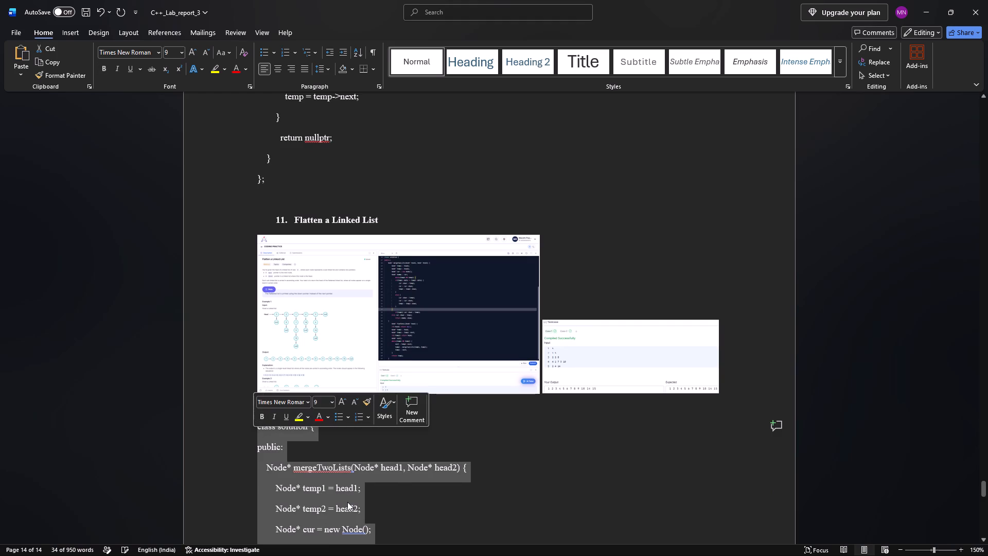
pyautogui.click(347, 502)
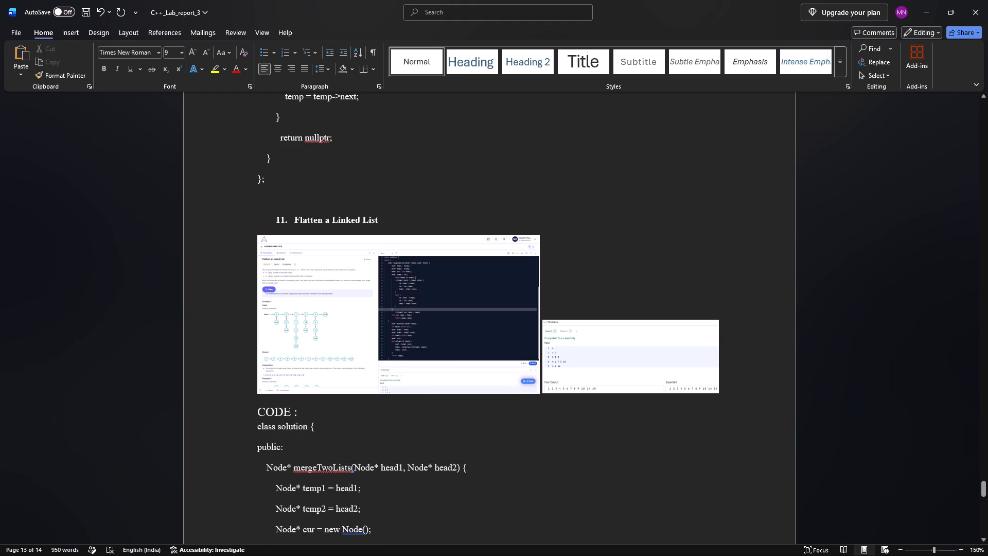
# Leave a blank line after the item 11 code and start a numbered list entry "12." below it.
pyautogui.scroll(-6, 347, 502)
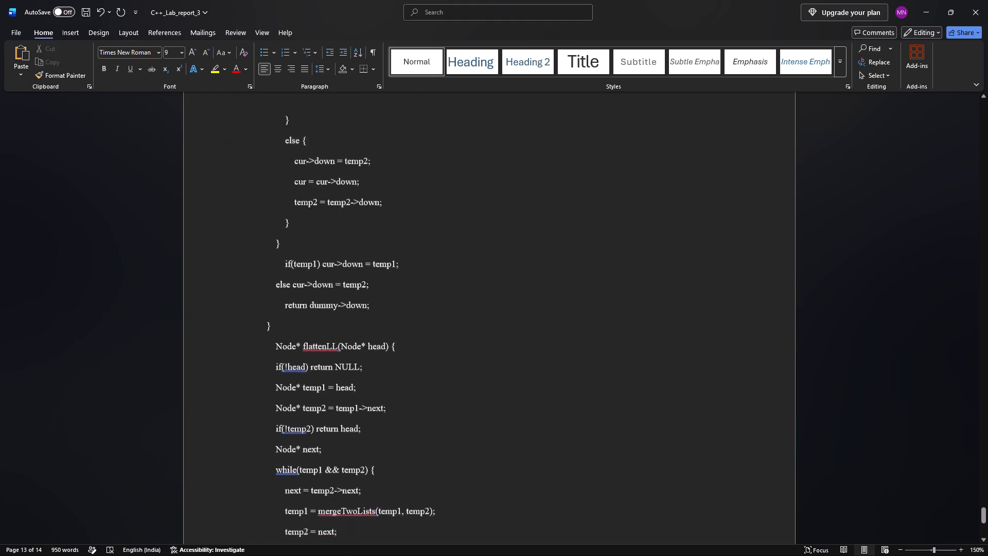
pyautogui.scroll(-4, 347, 502)
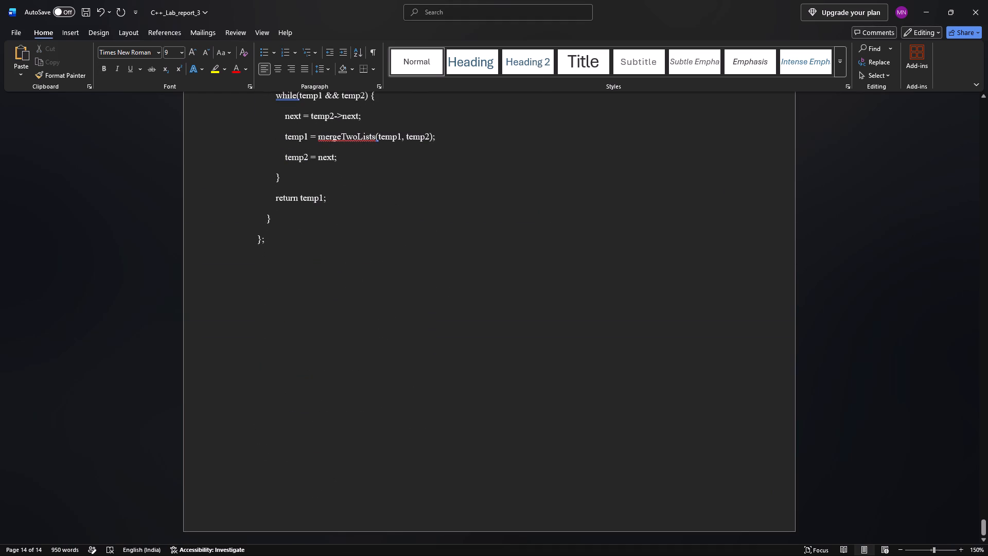
pyautogui.click(322, 257)
pyautogui.press('Return')
pyautogui.scroll(5, 322, 257)
pyautogui.scroll(-1, 322, 257)
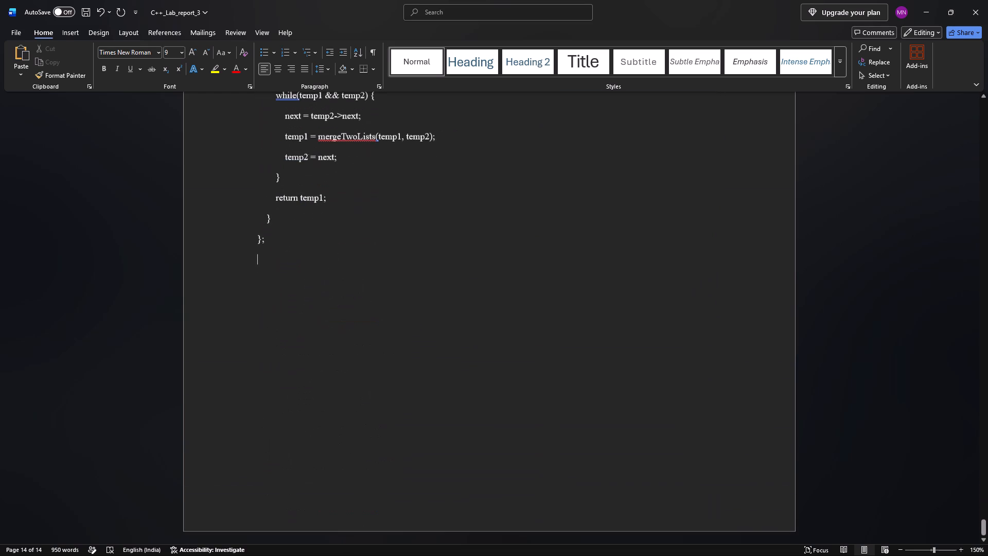
pyautogui.scroll(-1, 322, 257)
pyautogui.press('Return')
pyautogui.write('12.')
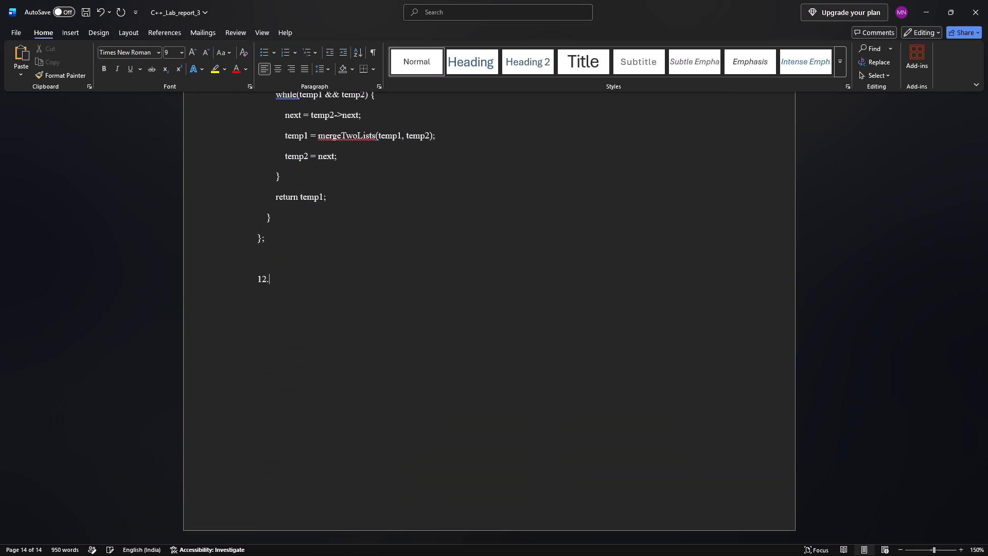
pyautogui.press('space')
# In Chrome, open the Flatten Multilevel Doubly Linked List problem, copy the title from its editorial, and return to the Word report.
pyautogui.hotkey('alt', 'Tab')
pyautogui.hscroll(8, 218, 302)
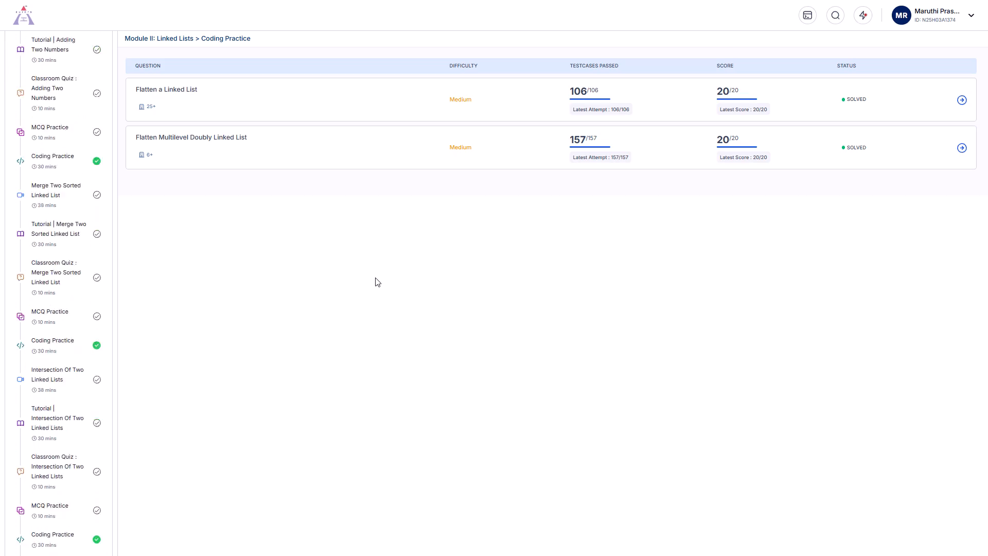
pyautogui.click(354, 163)
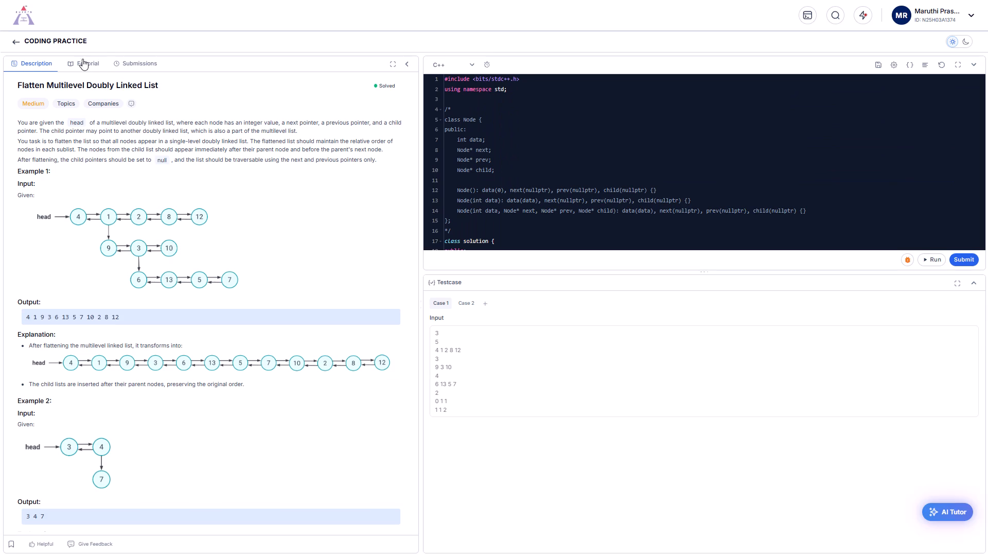
pyautogui.click(84, 63)
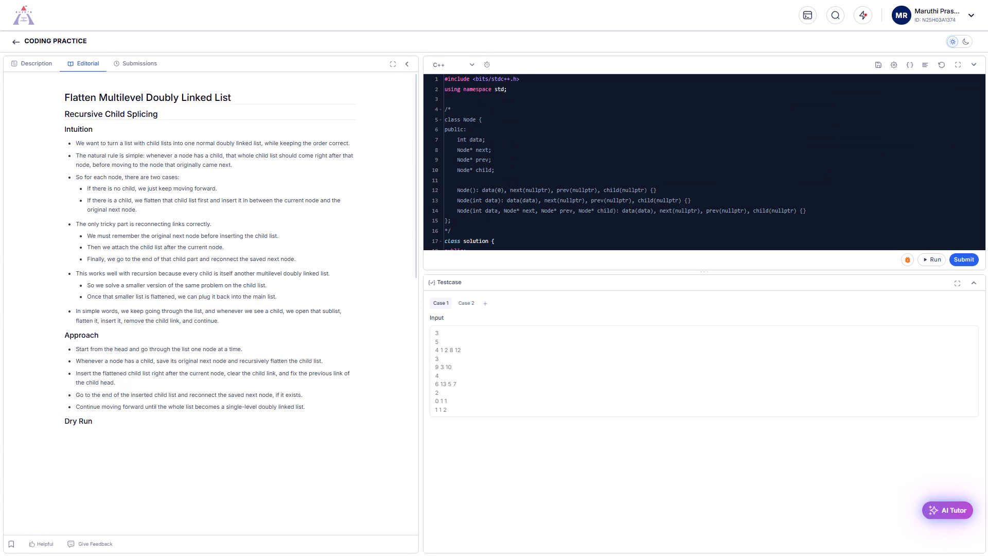
pyautogui.moveTo(65, 98); pyautogui.dragTo(286, 101)
pyautogui.hotkey('ctrl', 'c')
pyautogui.hotkey('alt', 'Tab')
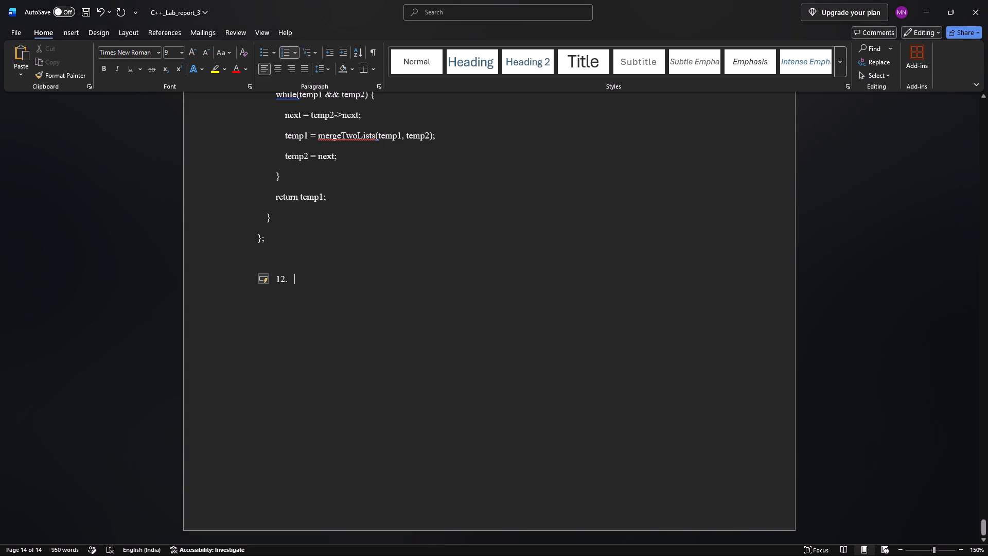
# Paste the title "Flatten Multilevel Doubly Linked List" as item 12 and remove the empty list entry below it.
pyautogui.hotkey('ctrl', 'v')
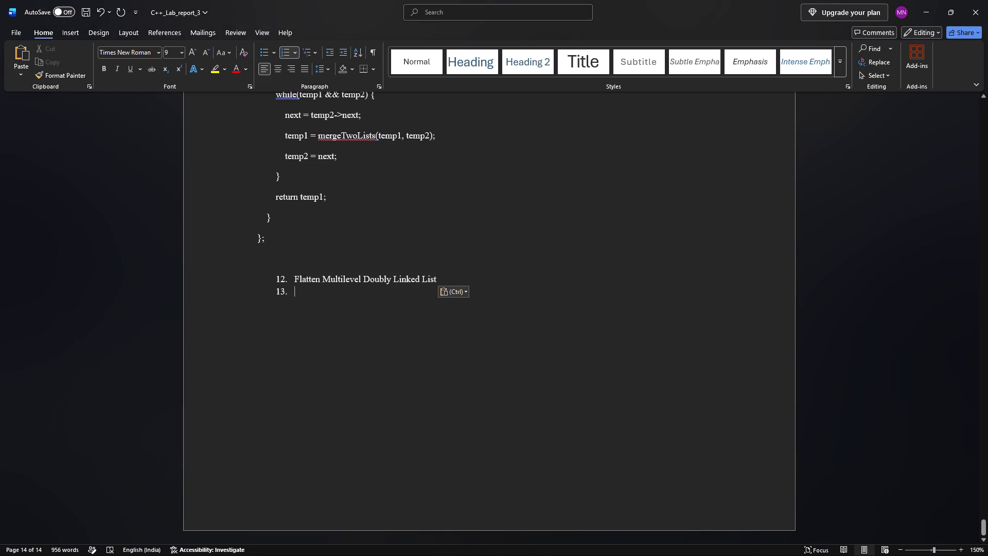
pyautogui.press('BackSpace')
pyautogui.press('BackSpace')
pyautogui.press('BackSpace')
# Switch to Chrome and examine the C++ code implementation in the editorial of the Flatten Multilevel Doubly Linked List problem.
pyautogui.hotkey('alt', 'Tab')
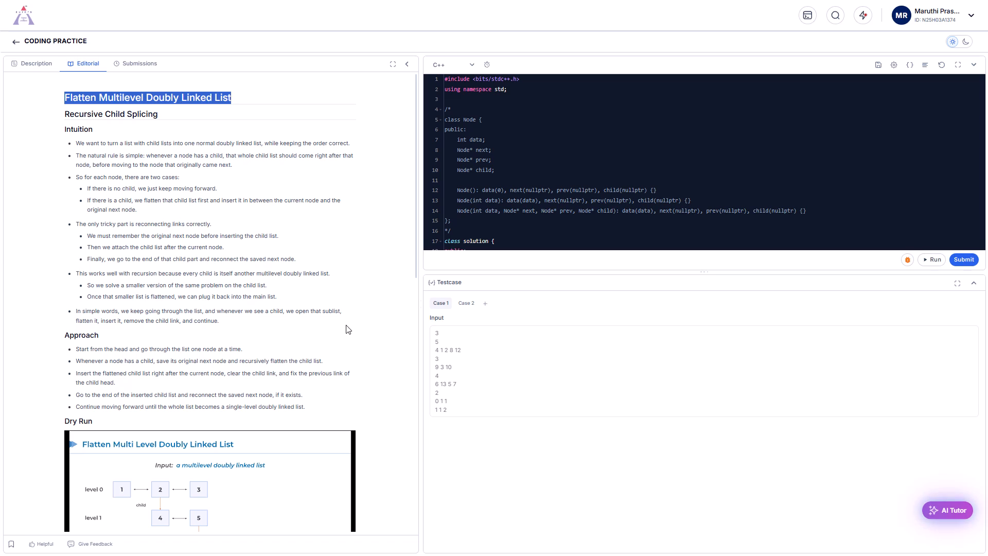
pyautogui.click(42, 60)
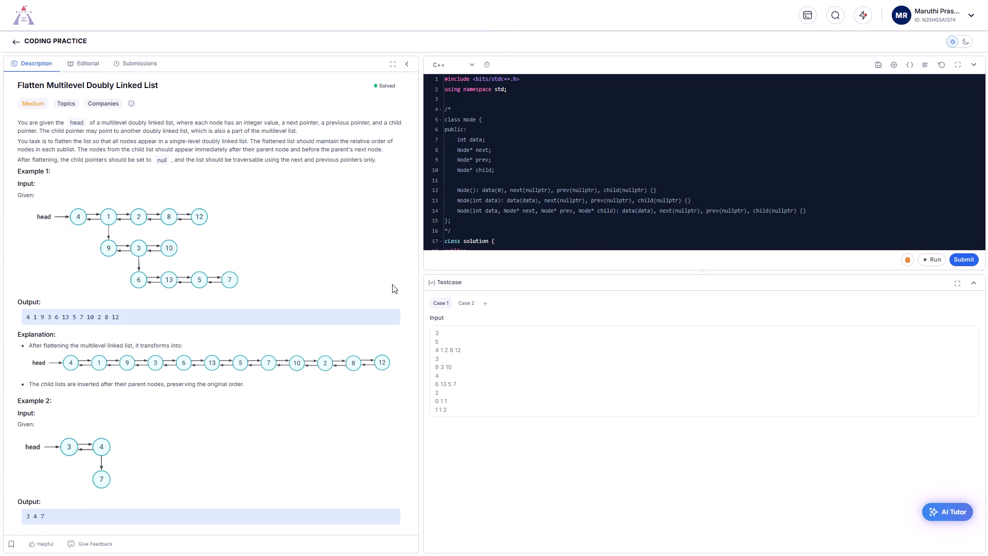
pyautogui.click(81, 62)
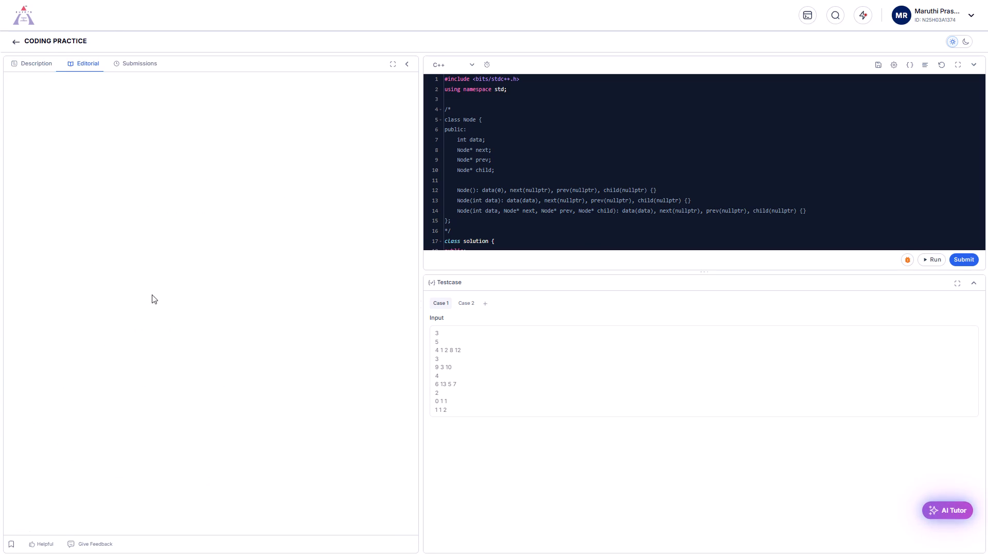
pyautogui.click(50, 68)
pyautogui.click(77, 71)
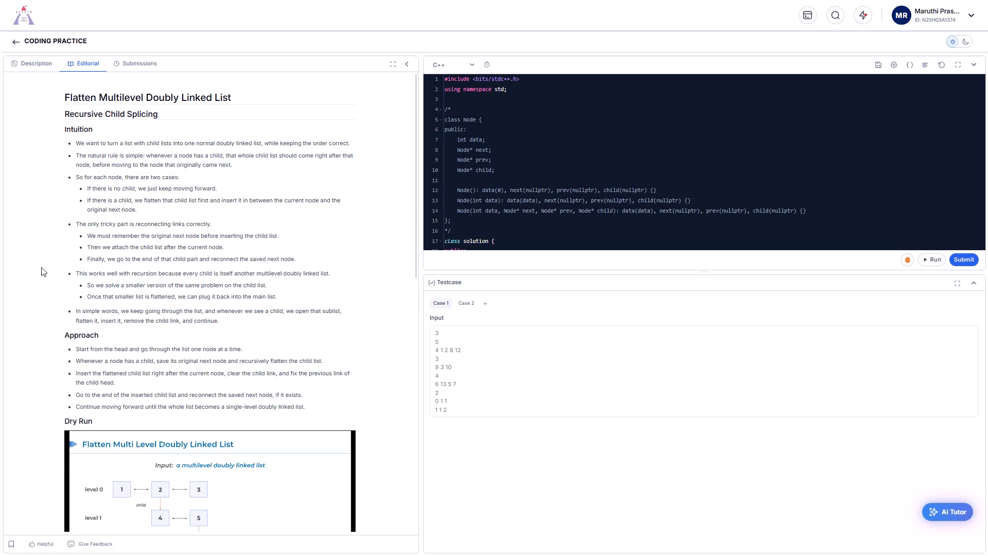
pyautogui.scroll(-8, 41, 341)
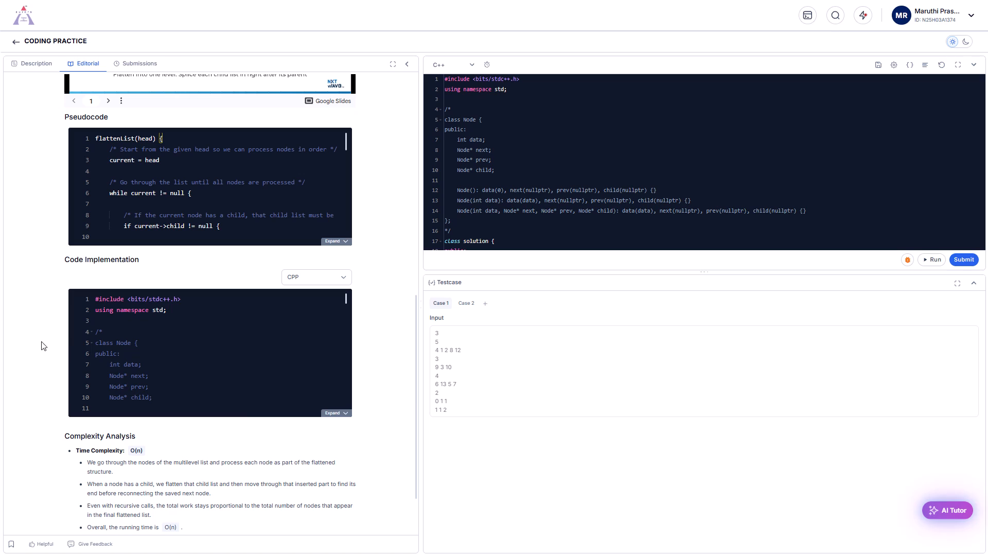
pyautogui.scroll(-2, 122, 357)
pyautogui.scroll(-1, 37, 386)
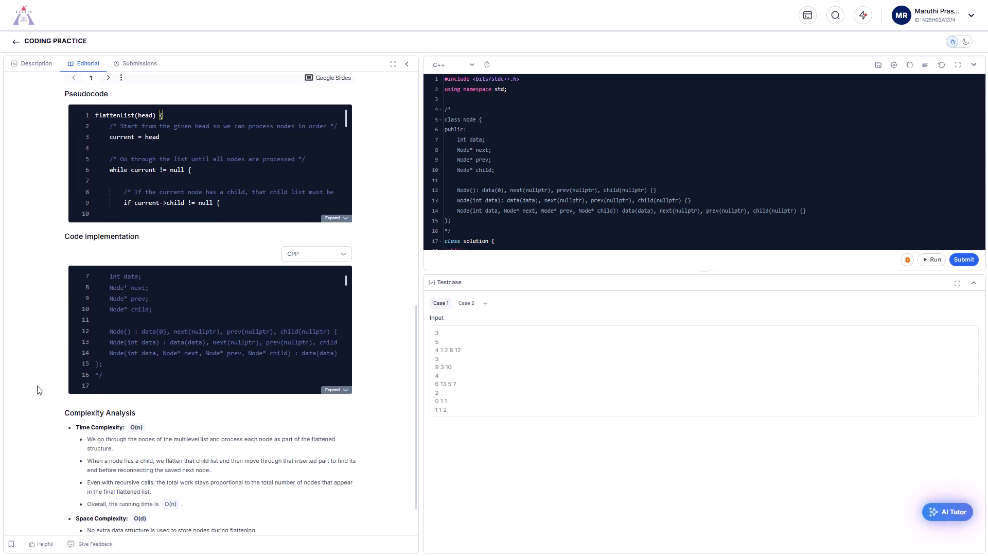
pyautogui.scroll(-1, 37, 386)
pyautogui.scroll(-4, 125, 352)
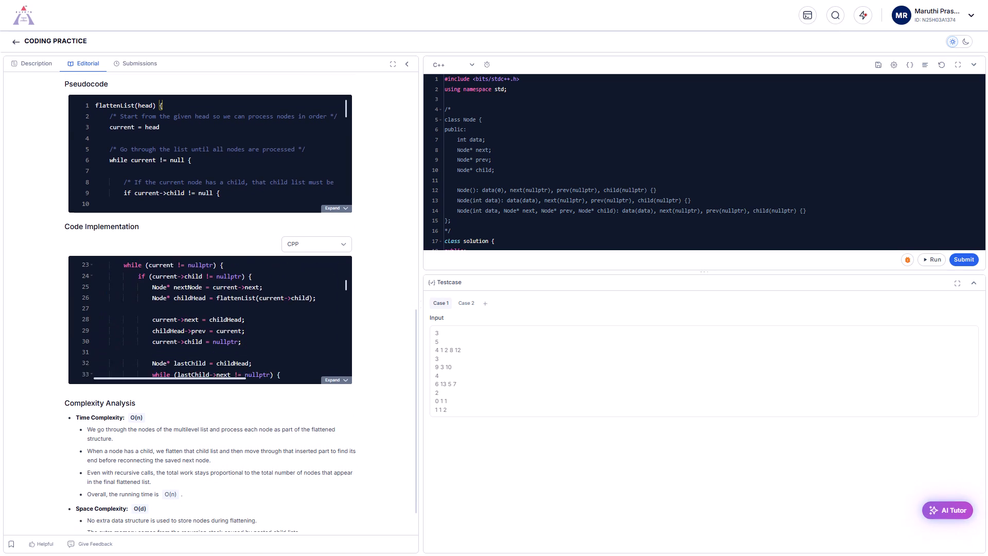
pyautogui.scroll(-6, 125, 352)
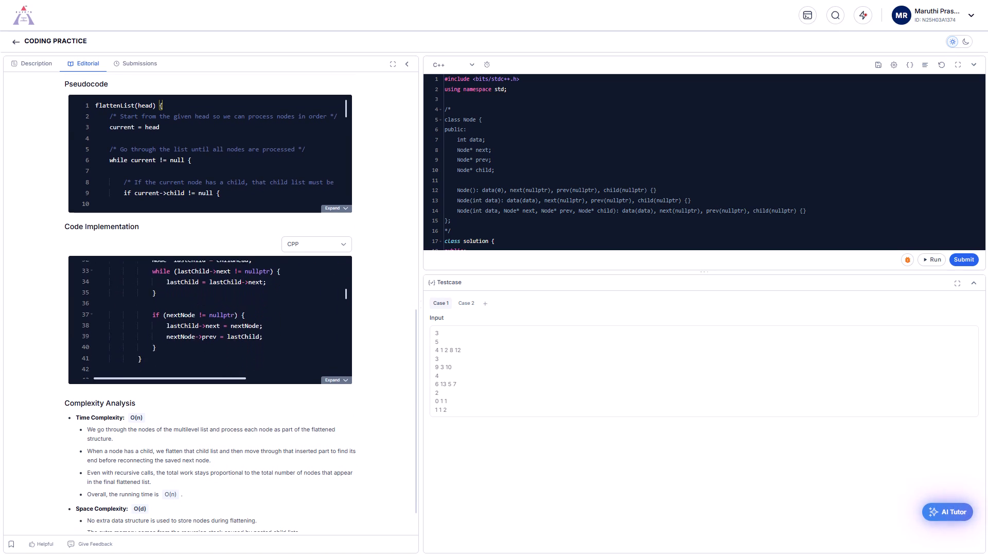
pyautogui.scroll(-5, 125, 352)
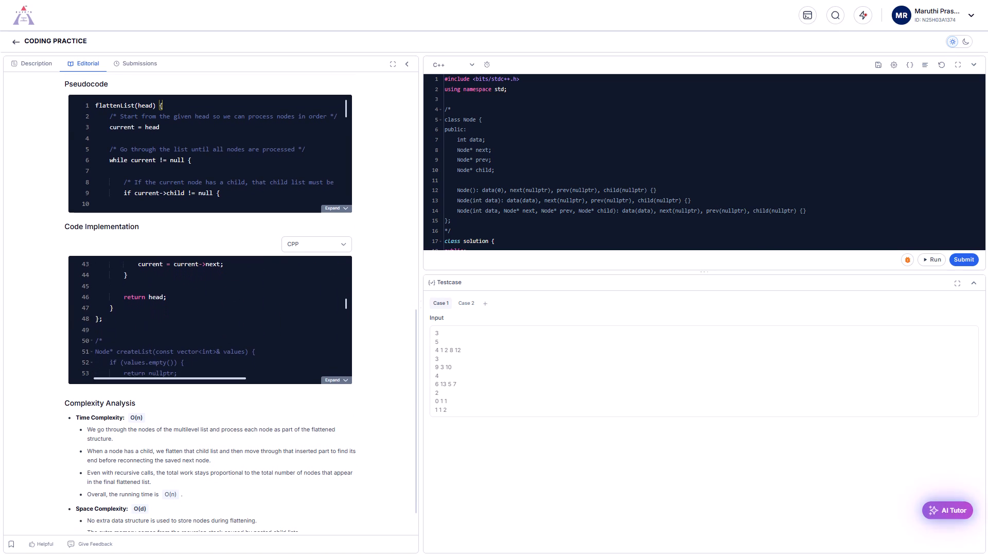
pyautogui.scroll(-1, 125, 352)
pyautogui.scroll(-3, 2, 440)
pyautogui.scroll(-7, 43, 449)
pyautogui.scroll(1, 43, 449)
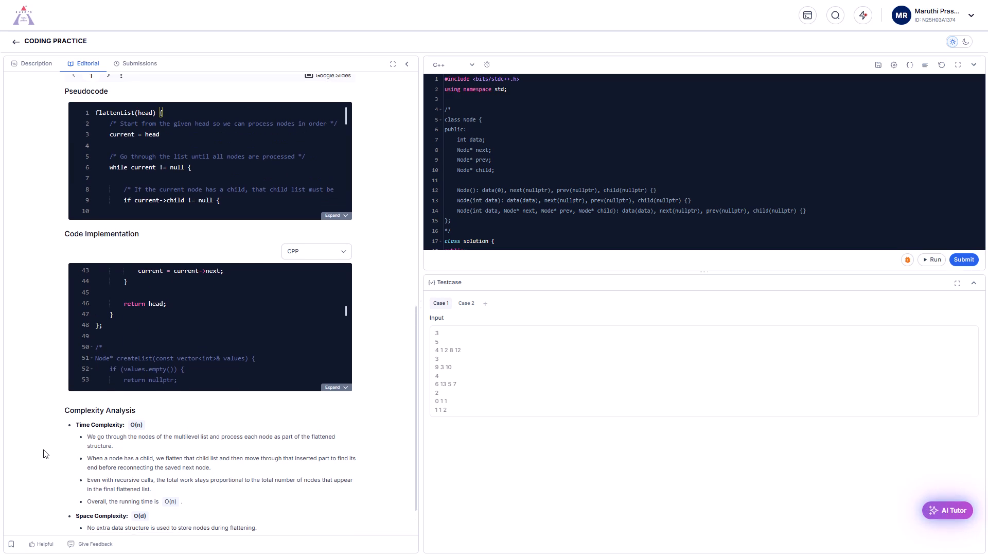
pyautogui.scroll(1, 43, 449)
pyautogui.scroll(5, 134, 357)
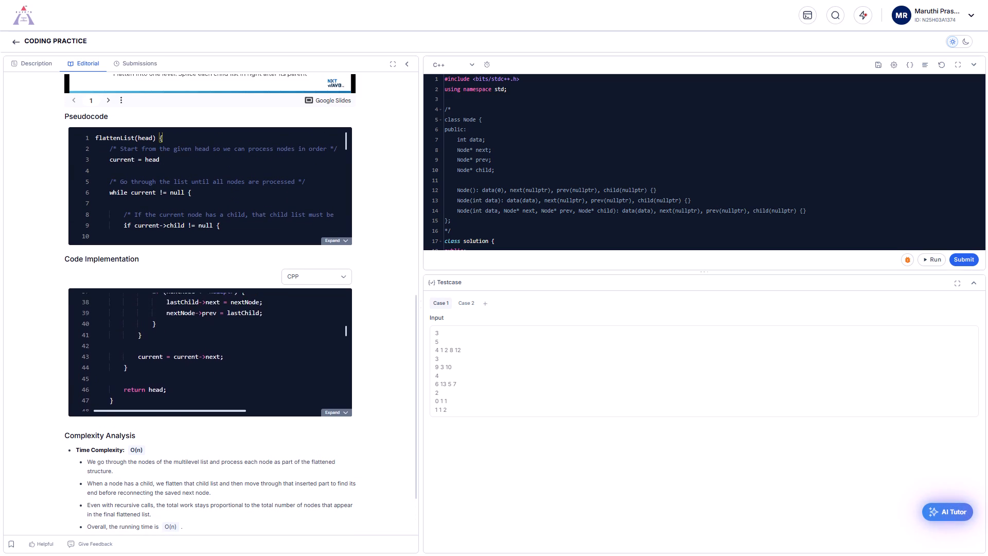
pyautogui.scroll(8, 134, 357)
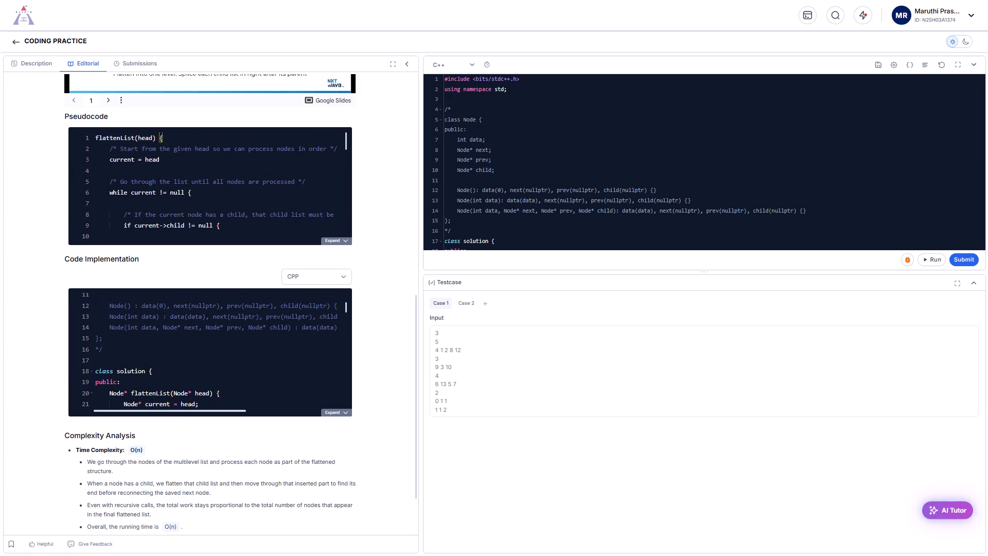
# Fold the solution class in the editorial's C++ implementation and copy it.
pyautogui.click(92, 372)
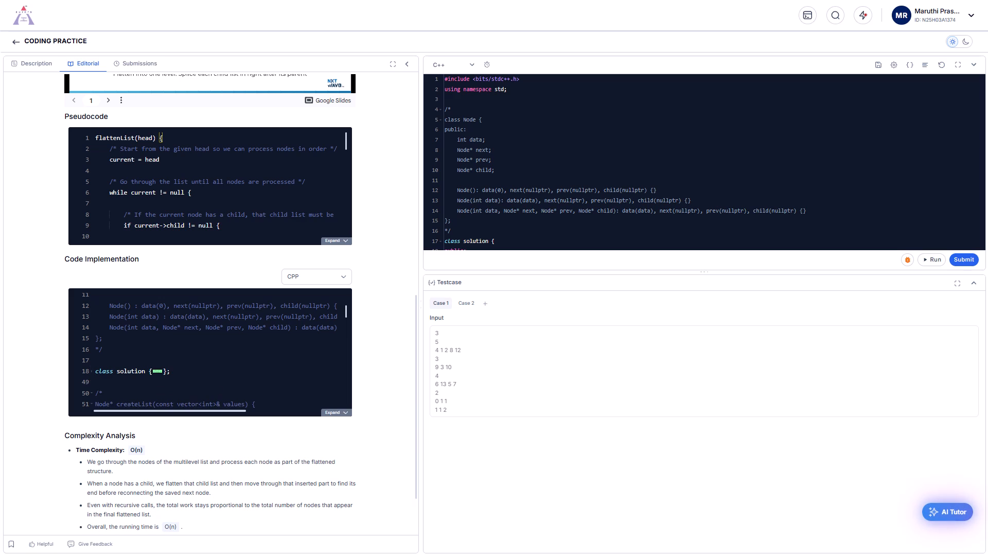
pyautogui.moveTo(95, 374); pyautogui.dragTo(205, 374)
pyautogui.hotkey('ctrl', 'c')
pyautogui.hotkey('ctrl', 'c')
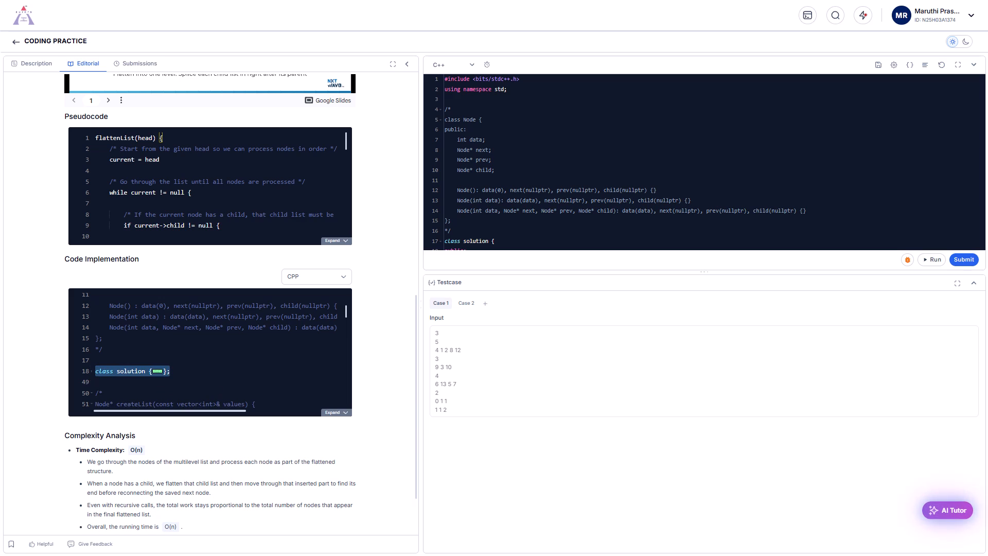
# Select the solution class in the problem's code editor and run the code against the sample test cases.
pyautogui.scroll(-3, 495, 214)
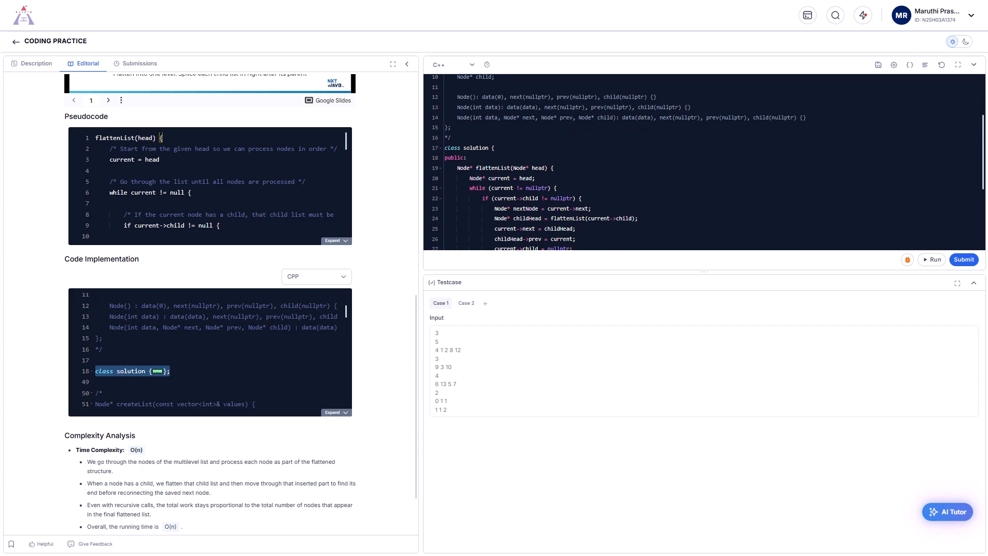
pyautogui.moveTo(446, 148); pyautogui.dragTo(541, 296)
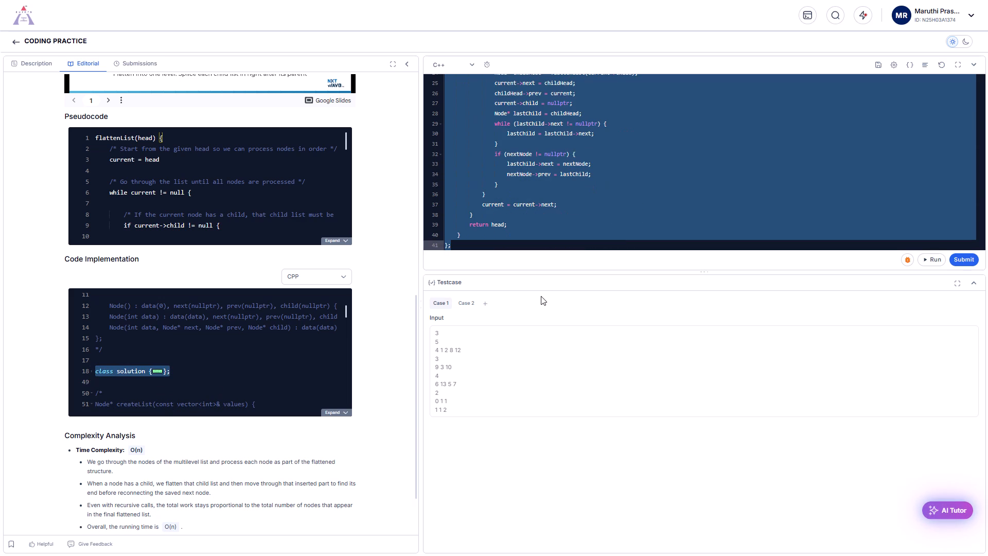
pyautogui.moveTo(541, 296); pyautogui.dragTo(540, 294)
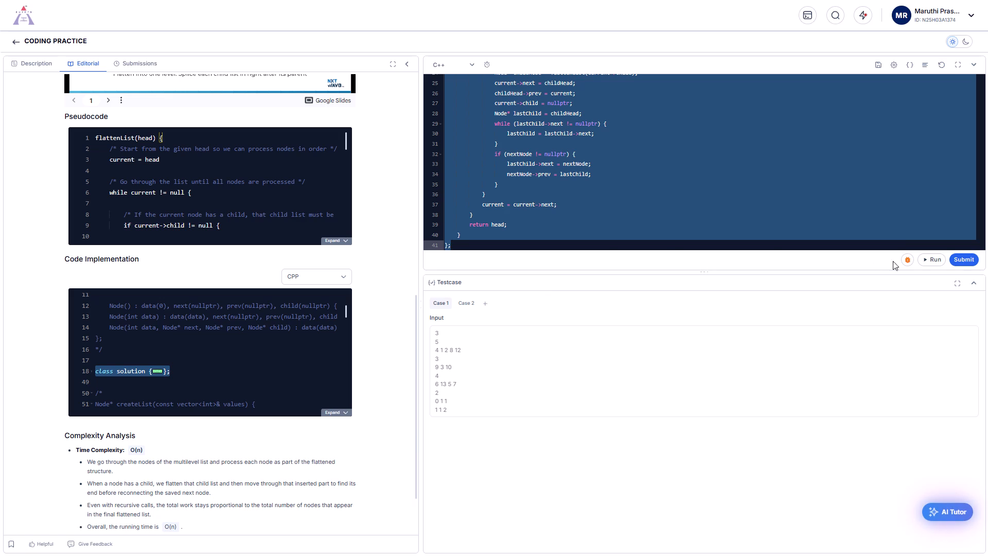
pyautogui.click(926, 258)
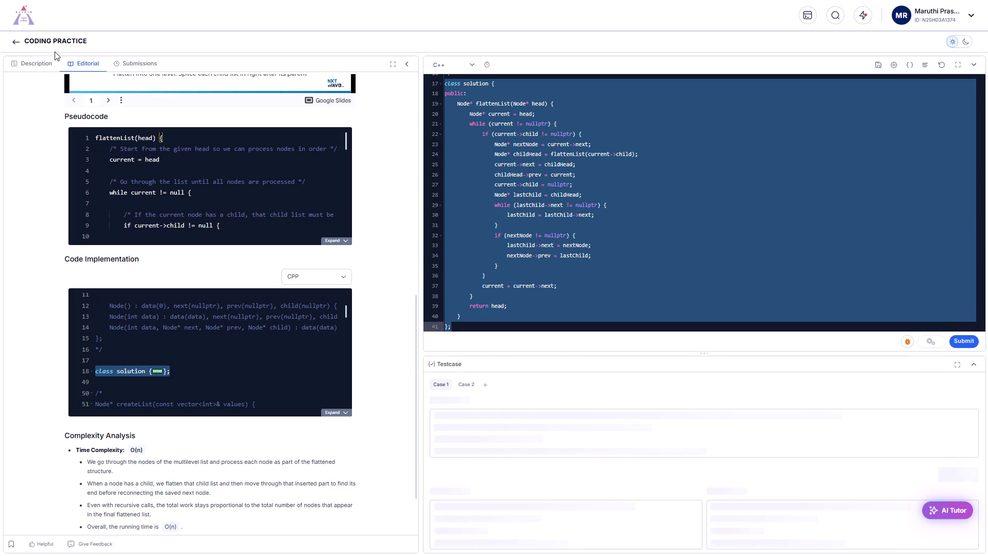
# Show the problem description beside the code and adjust the editor height so the full solution class and test output fit together.
pyautogui.click(36, 63)
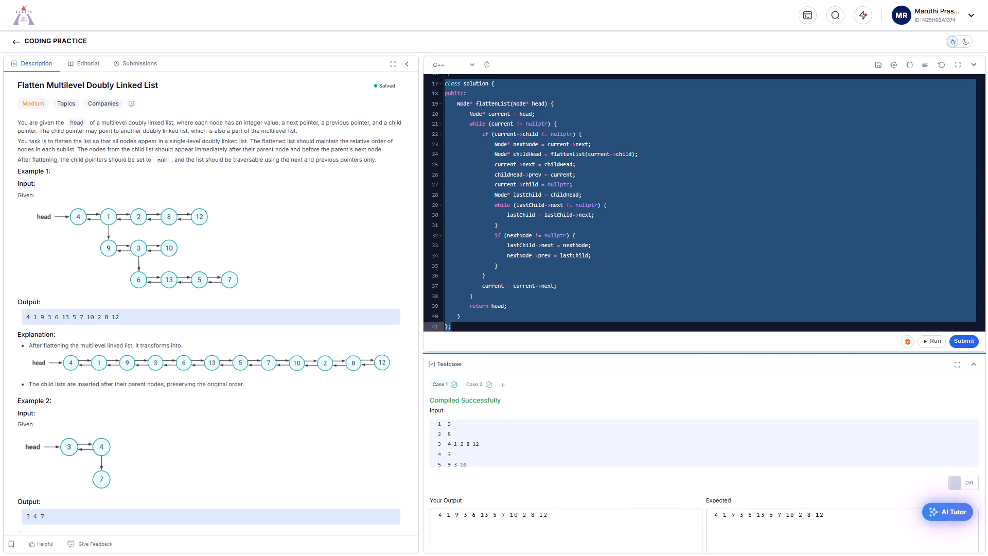
pyautogui.moveTo(599, 354); pyautogui.dragTo(602, 379)
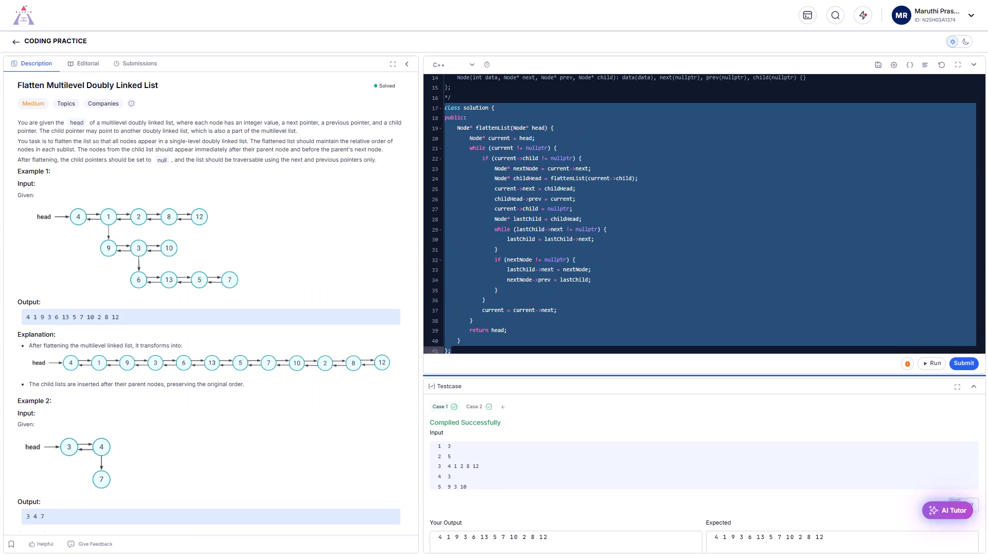
pyautogui.moveTo(602, 379); pyautogui.dragTo(602, 384)
pyautogui.scroll(-2, 615, 283)
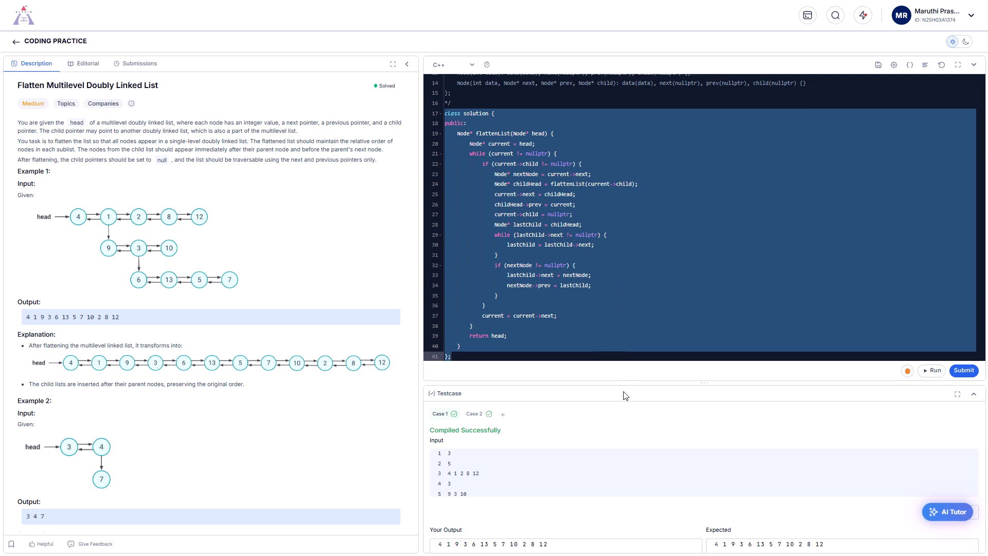
pyautogui.moveTo(617, 383); pyautogui.dragTo(613, 355)
pyautogui.scroll(-2, 593, 253)
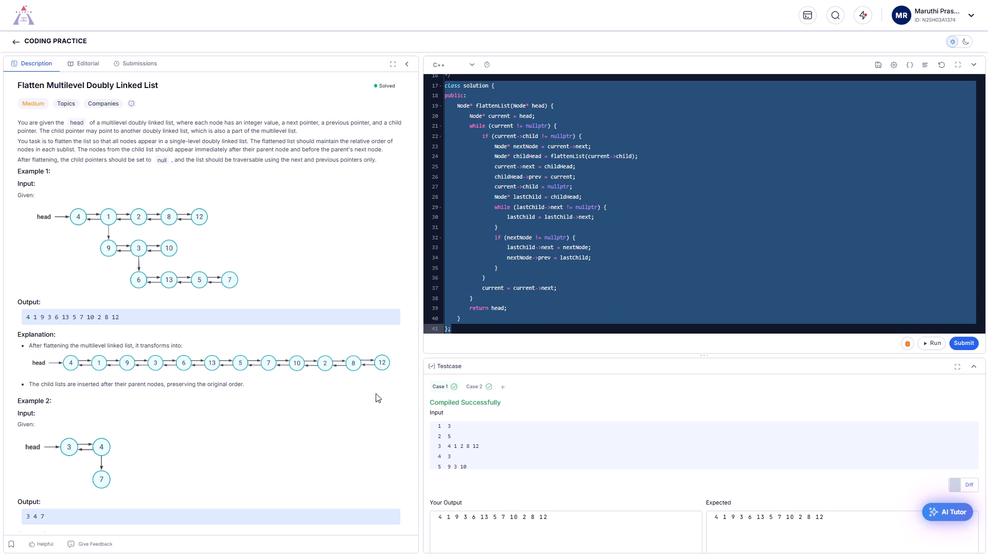
# Clear the code selection, capture a screenshot of the problem page, and paste it below the item 12 title in Word.
pyautogui.click(394, 408)
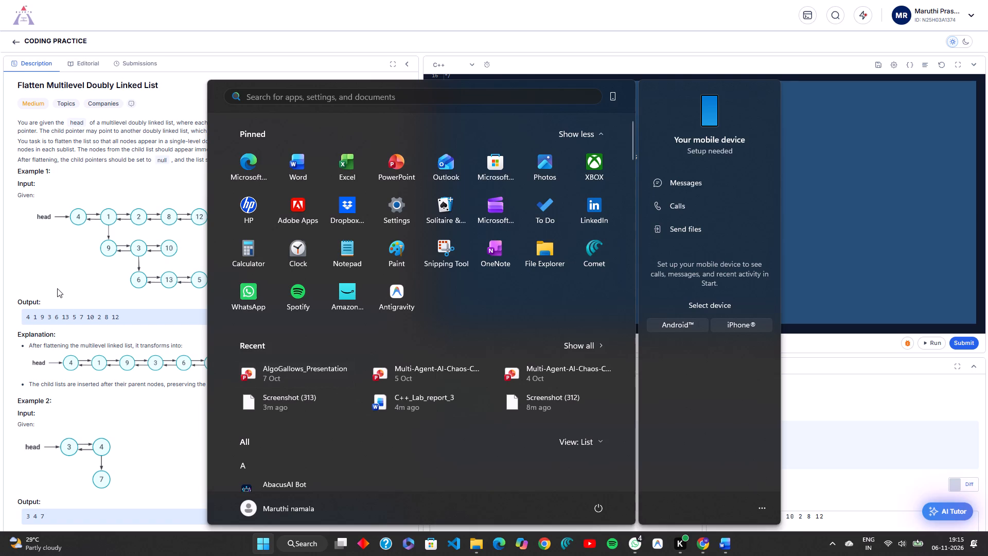
pyautogui.click(57, 288)
pyautogui.click(549, 213)
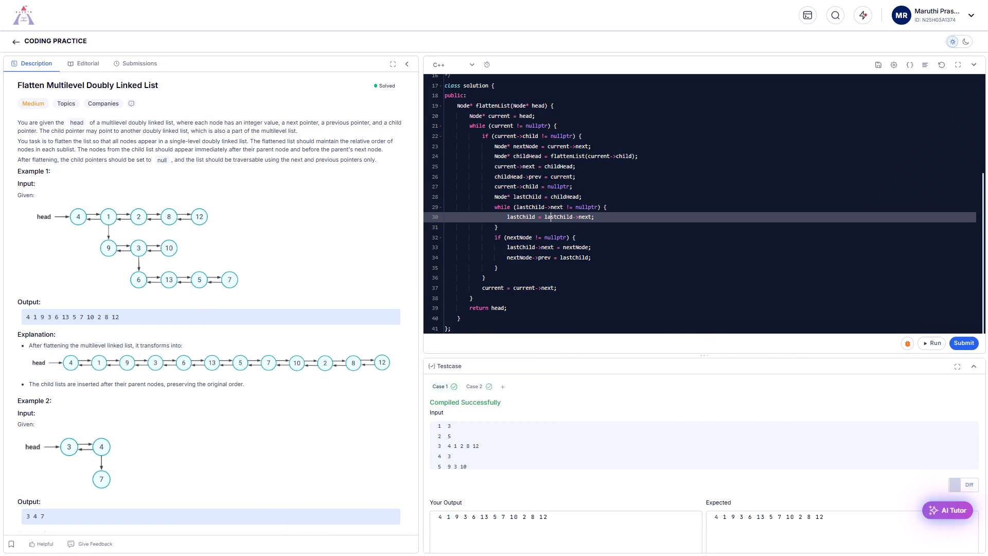
pyautogui.click(481, 325)
pyautogui.press('super+Print')
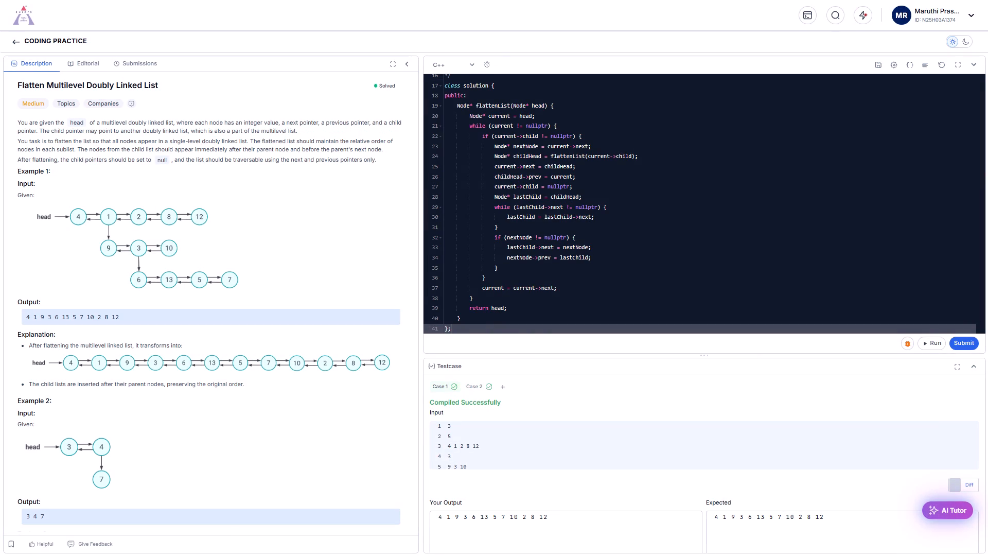
pyautogui.hotkey('alt', 'Tab')
pyautogui.hotkey('ctrl', 'v')
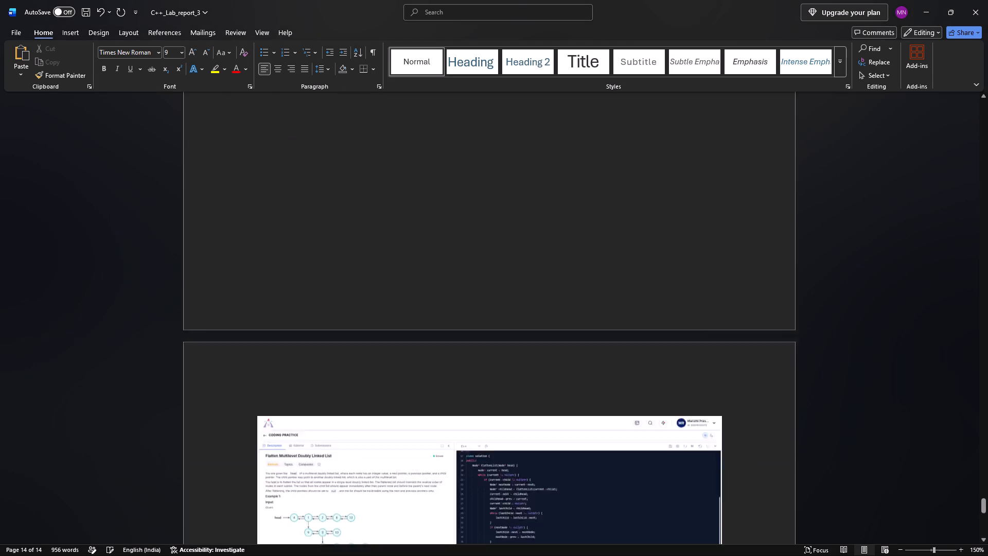
# Shrink the pasted screenshot to about three-fifths of the text width so it sits directly below the item 12 title.
pyautogui.click(330, 368)
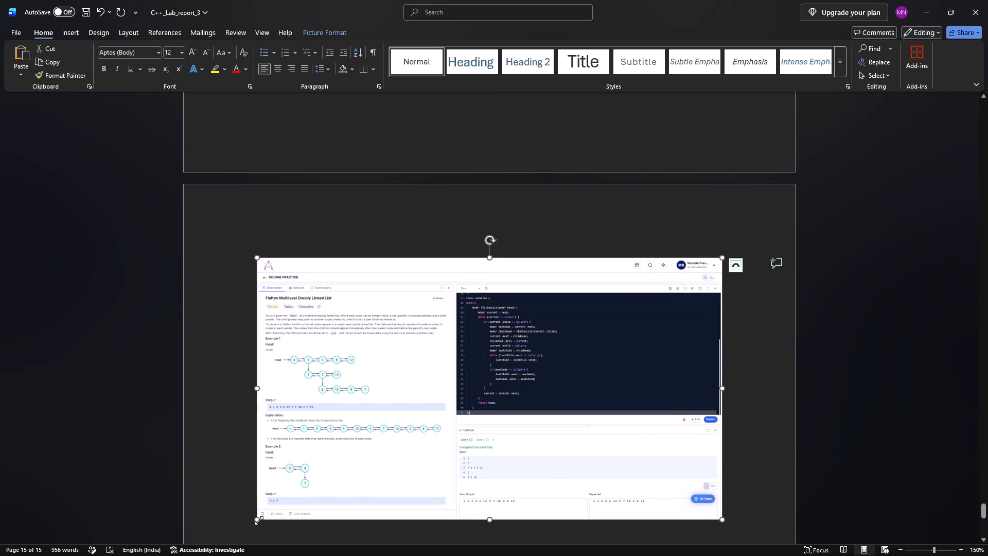
pyautogui.moveTo(259, 520); pyautogui.dragTo(475, 371)
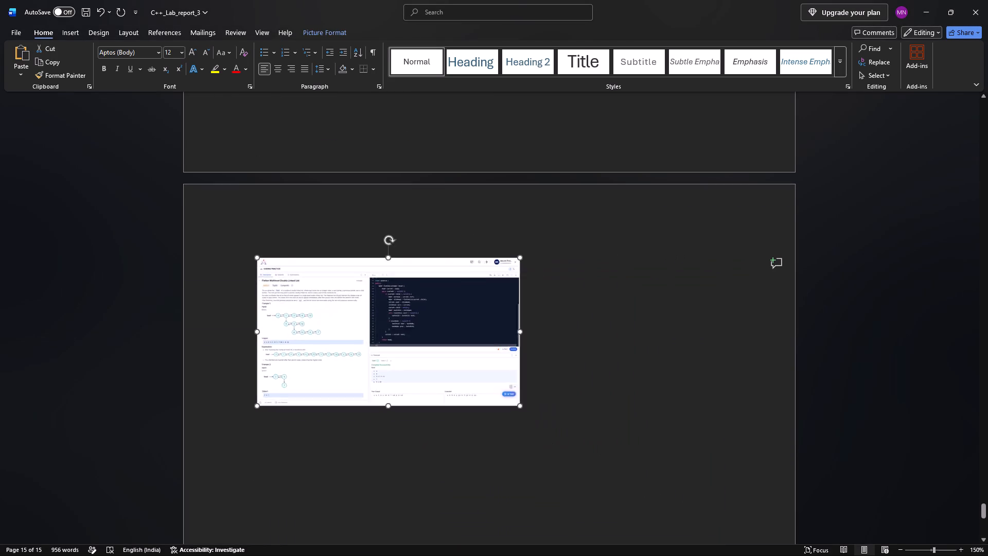
pyautogui.moveTo(475, 371); pyautogui.dragTo(546, 330)
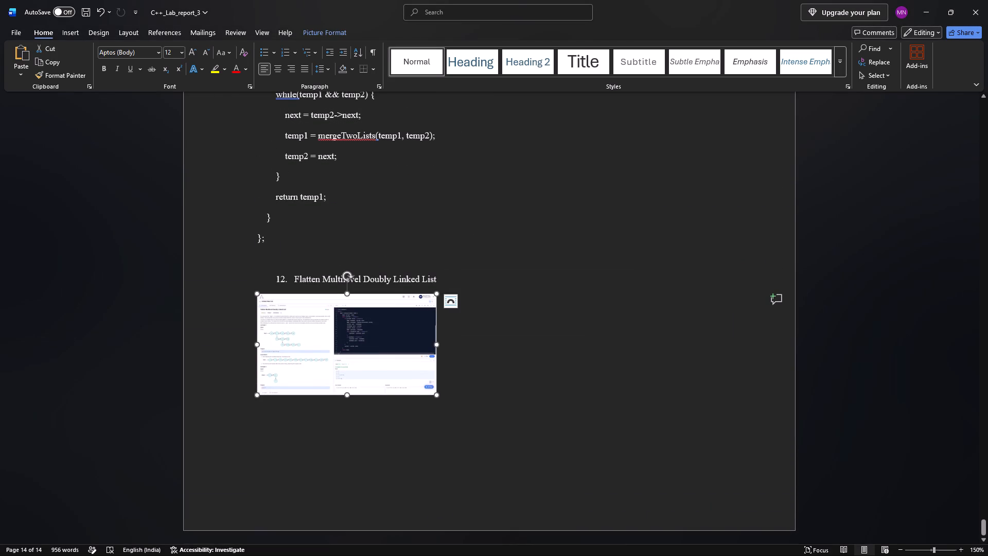
pyautogui.click(405, 372)
pyautogui.moveTo(436, 395); pyautogui.dragTo(494, 401)
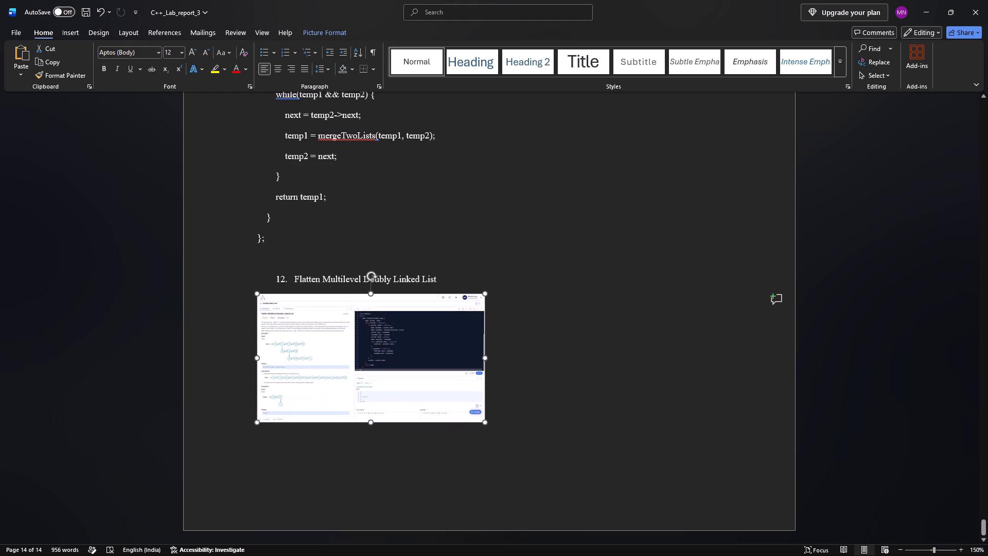
pyautogui.moveTo(494, 401); pyautogui.dragTo(544, 406)
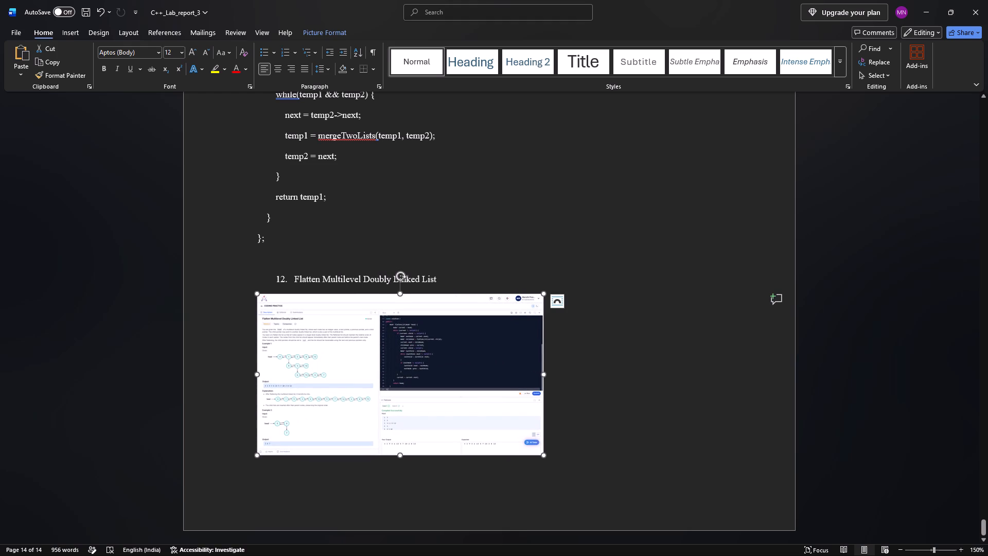
# Make the item 12 title "Flatten Multilevel Doubly Linked List" bold.
pyautogui.click(449, 279)
pyautogui.moveTo(449, 279); pyautogui.dragTo(289, 269)
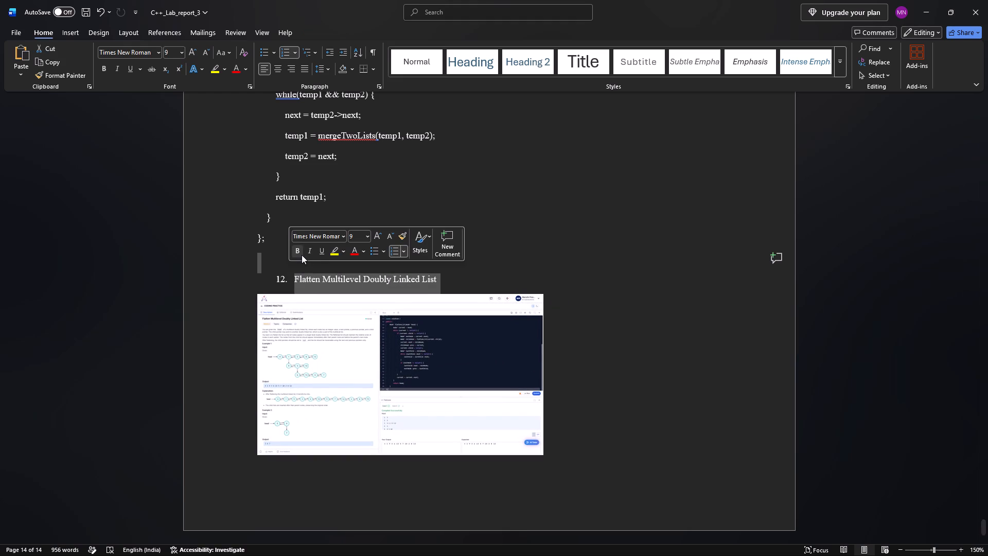
pyautogui.click(298, 254)
pyautogui.click(253, 262)
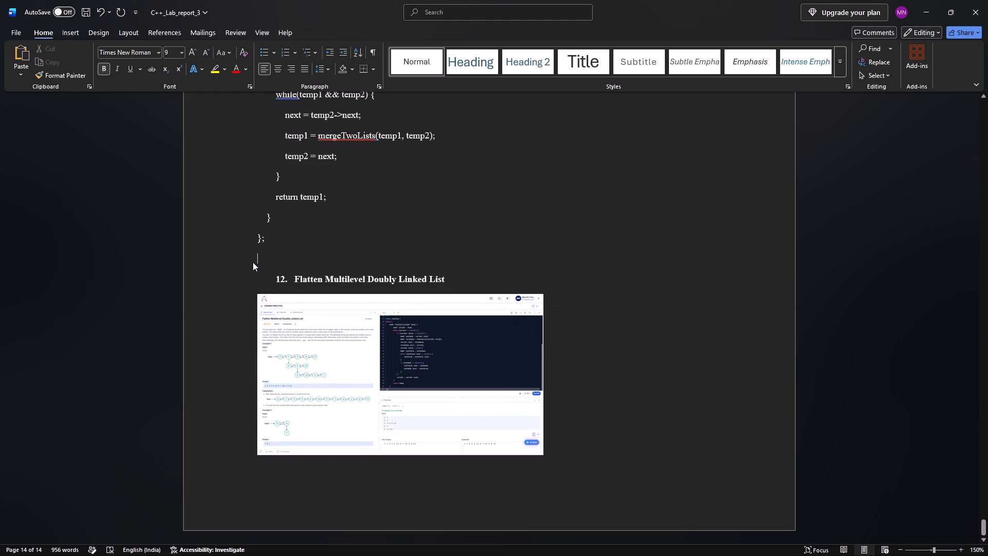
pyautogui.click(276, 214)
# Join the final closing brace and semicolon onto the line of the preceding closing brace at the end of the item 11 code.
pyautogui.hotkey('ctrl', 'Delete')
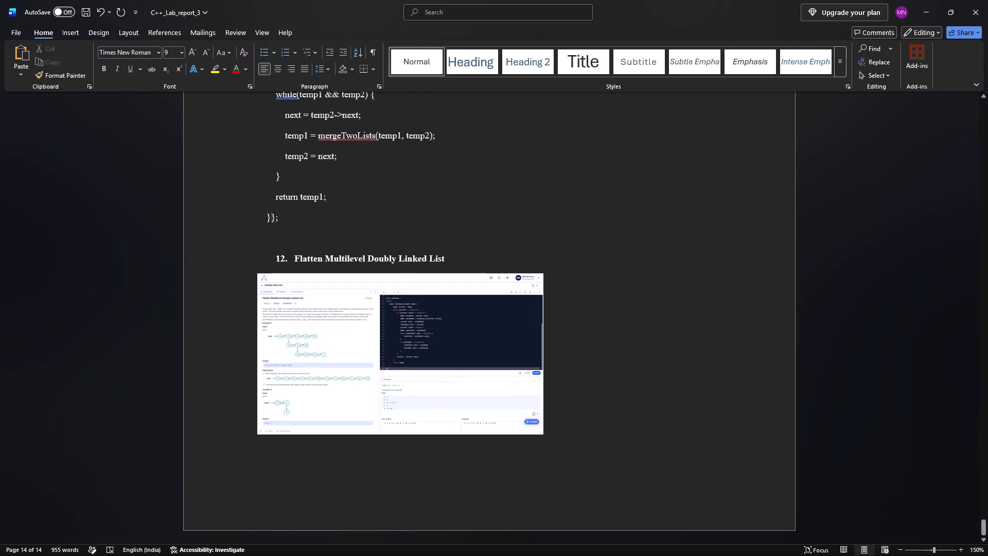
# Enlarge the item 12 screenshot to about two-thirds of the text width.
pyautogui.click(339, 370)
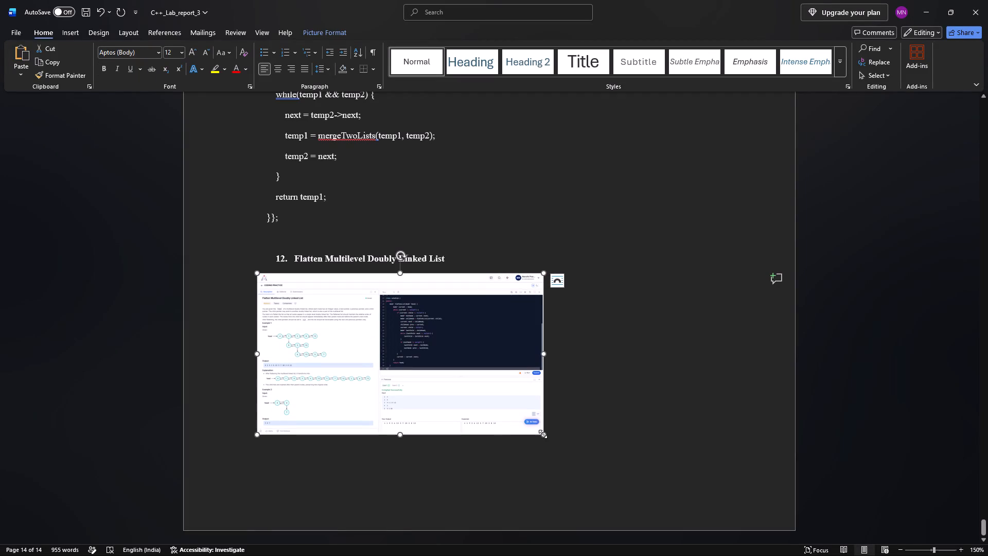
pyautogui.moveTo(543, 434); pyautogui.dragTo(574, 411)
# Join the else line onto the closing brace line before it in item 11's mergeTwoLists code, separated by one space.
pyautogui.scroll(2, 495, 251)
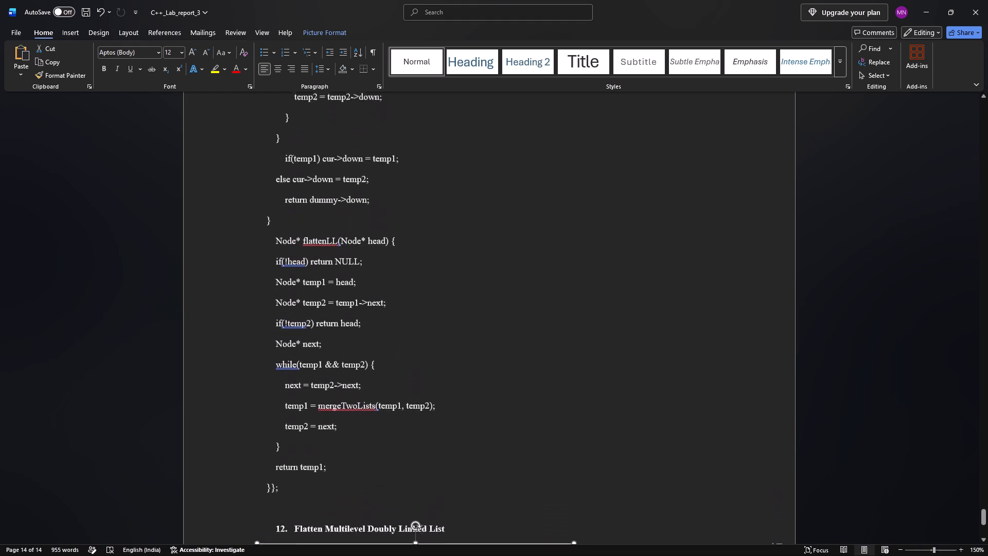
pyautogui.scroll(3, 495, 251)
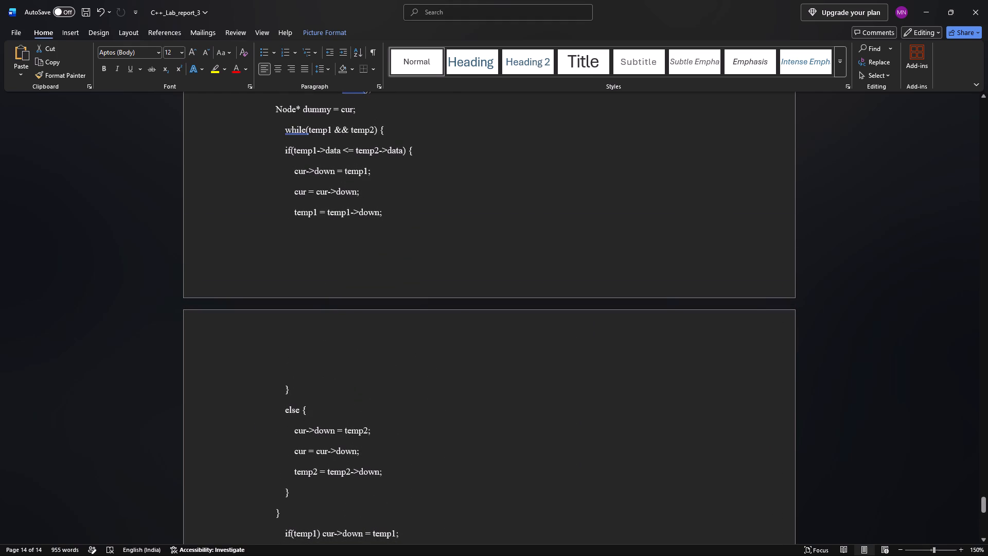
pyautogui.click(305, 388)
pyautogui.press('space')
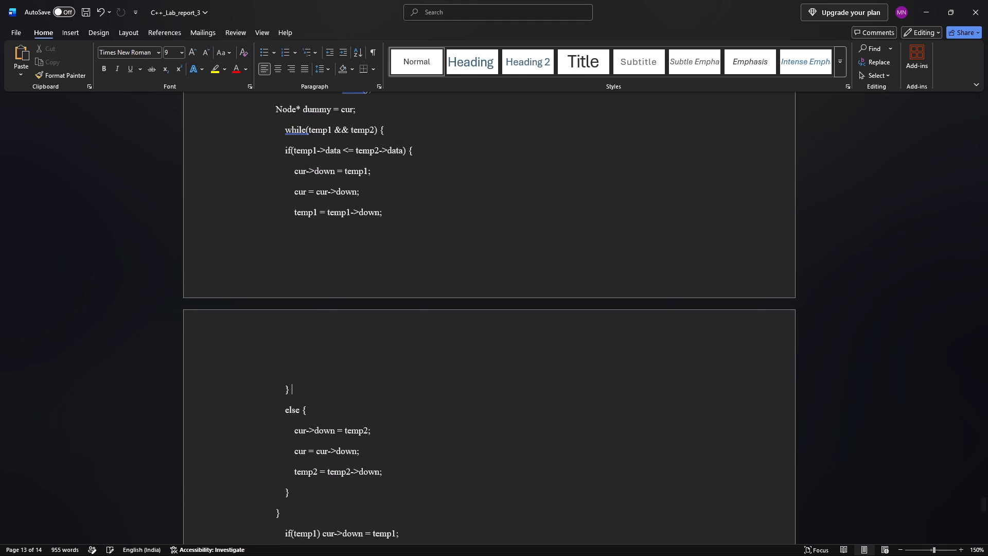
pyautogui.press('Delete')
pyautogui.press('Delete')
pyautogui.press('Delete')
pyautogui.press('Delete')
pyautogui.press('Delete')
pyautogui.press('Delete')
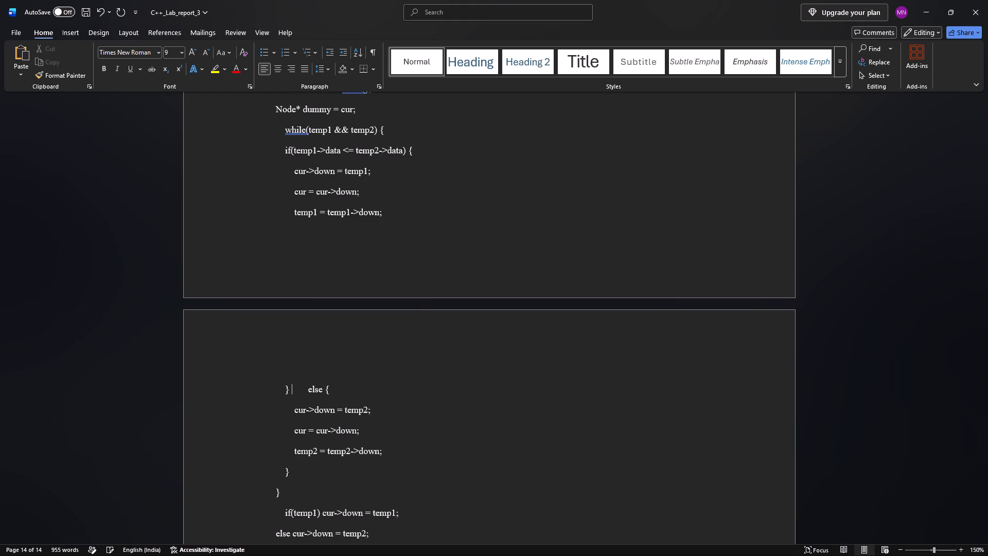
pyautogui.press('Delete')
pyautogui.press('Delete')
pyautogui.press('Delete')
pyautogui.press('Delete')
pyautogui.press('Delete')
pyautogui.press('Delete')
pyautogui.press('Delete')
# Remove the blank line between the end of the item 11 code and the item 12 title.
pyautogui.hscroll(1, 305, 388)
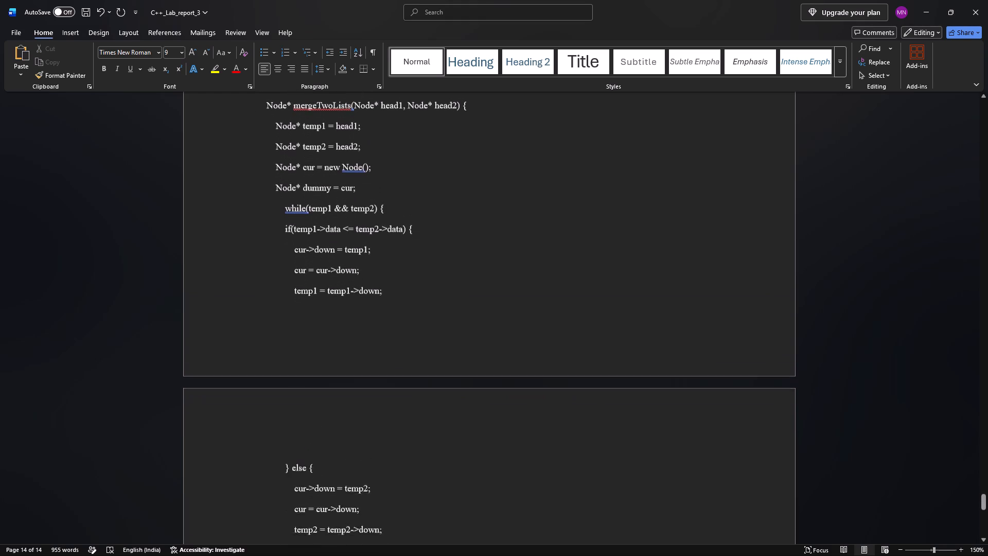
pyautogui.hscroll(1, 305, 388)
pyautogui.scroll(-3, 305, 388)
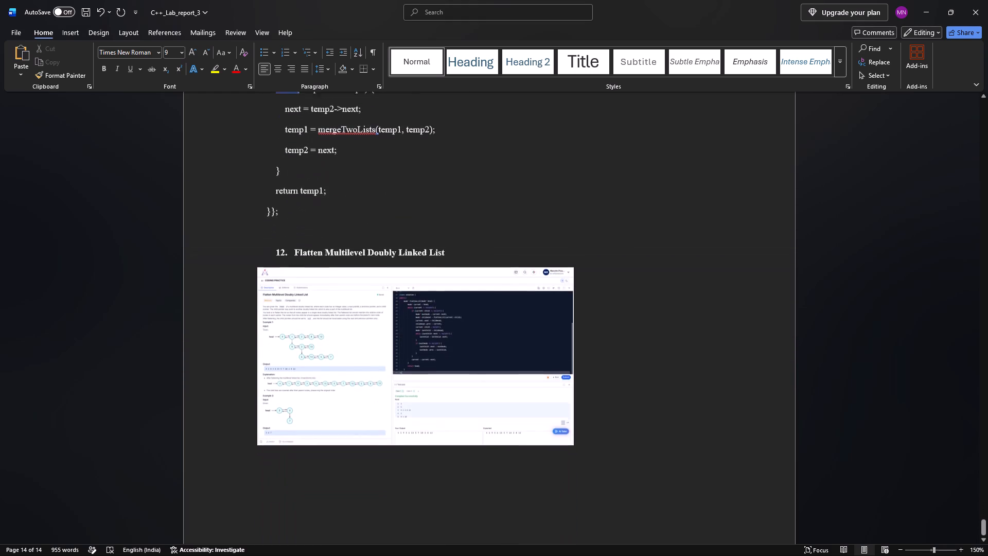
pyautogui.scroll(-1, 305, 388)
pyautogui.click(417, 352)
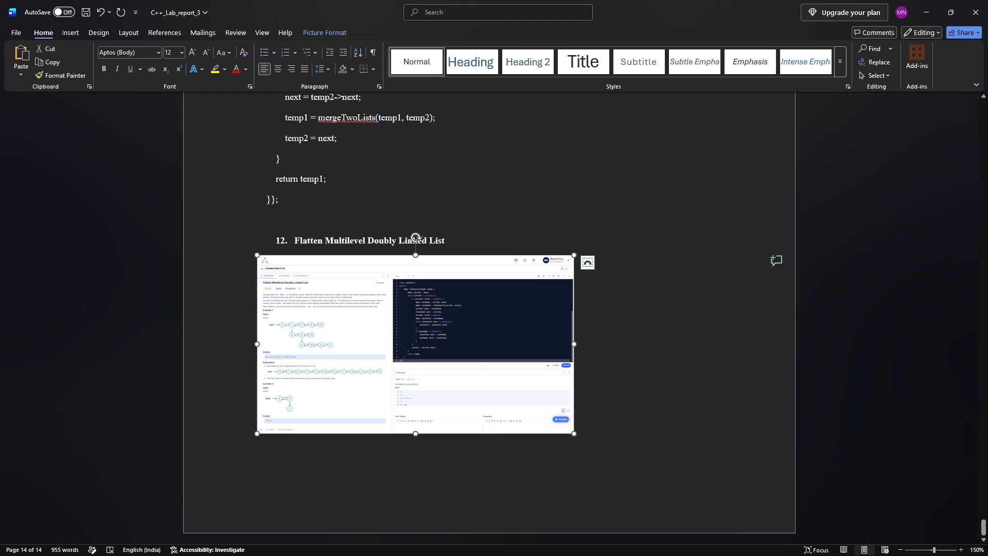
pyautogui.click(312, 223)
pyautogui.press('BackSpace')
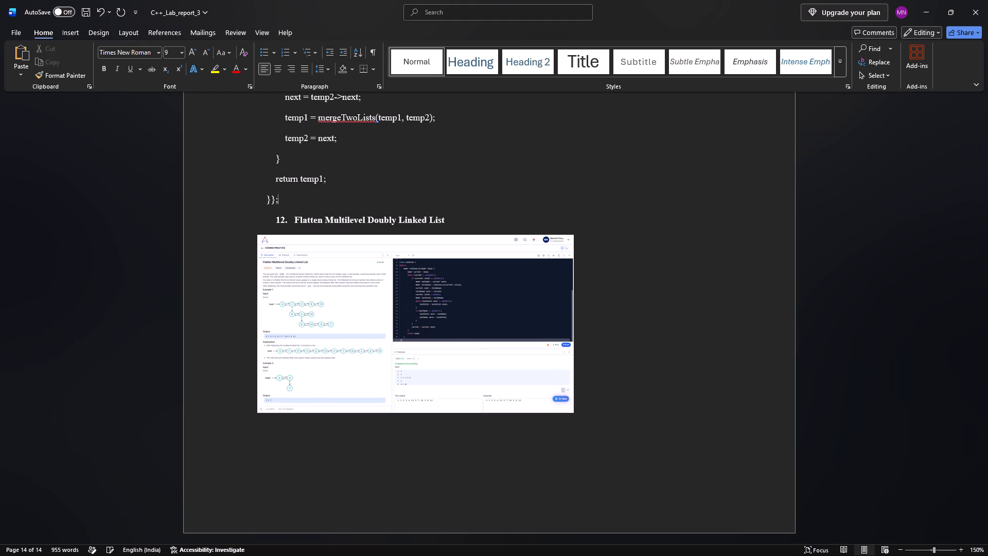
# Enlarge the item 12 screenshot to about 85 percent of the text width.
pyautogui.click(401, 335)
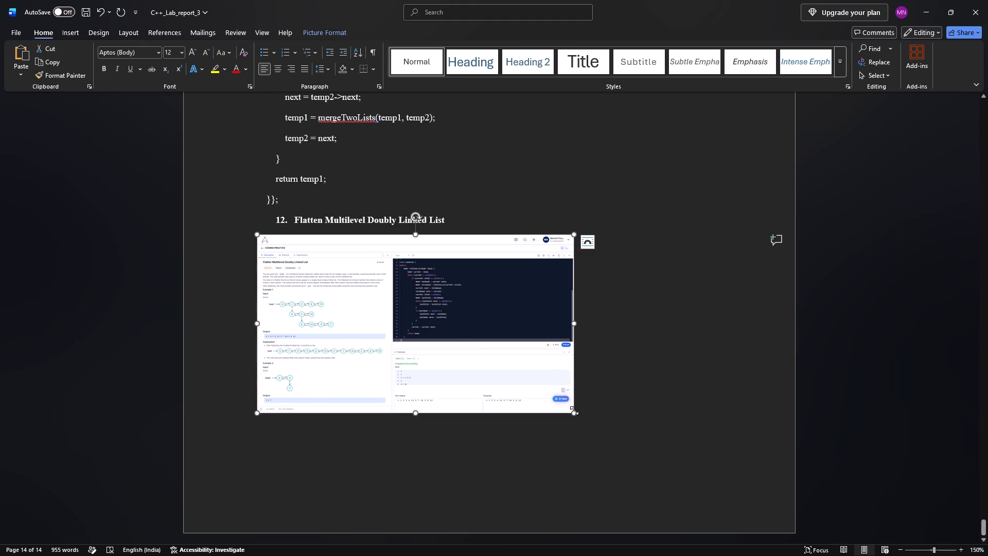
pyautogui.moveTo(574, 415); pyautogui.dragTo(650, 410)
# Add a 'CODE :' line below the item 12 screenshot, followed by a new line.
pyautogui.click(669, 448)
pyautogui.press('Return')
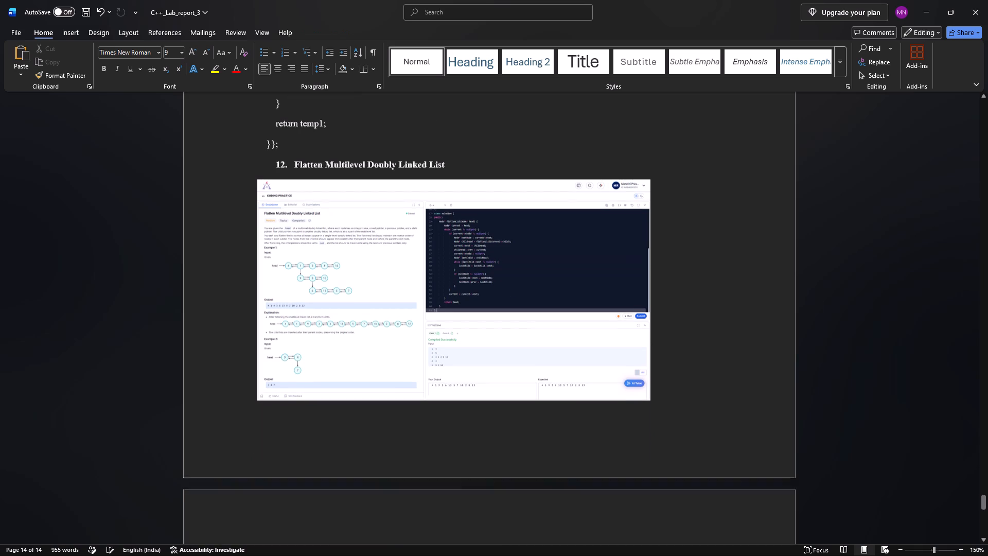
pyautogui.write('CODE :')
pyautogui.press('Return')
# Copy the full solution class from the problem page in Chrome and paste it under item 12's 'CODE :' line in Word.
pyautogui.hotkey('alt', 'Tab')
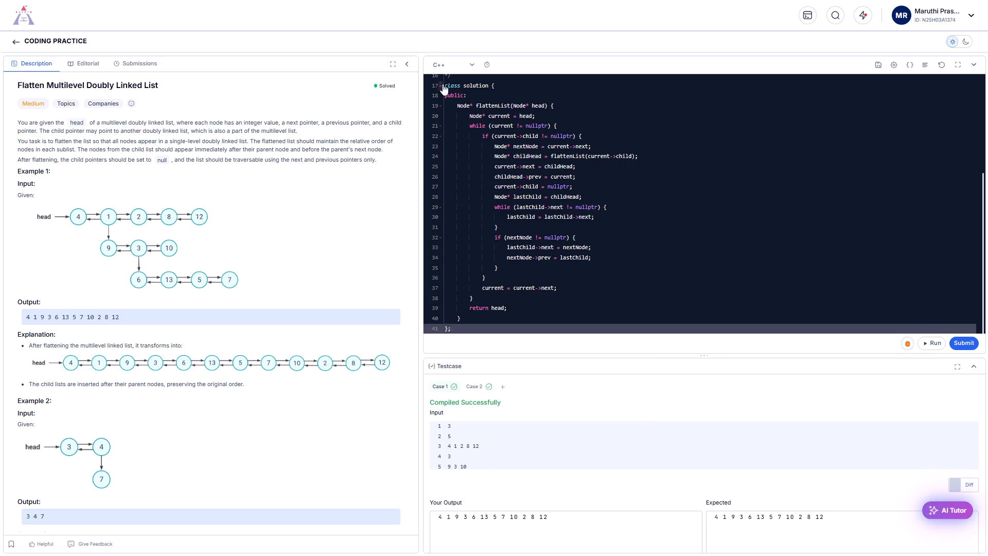
pyautogui.moveTo(445, 84); pyautogui.dragTo(482, 312)
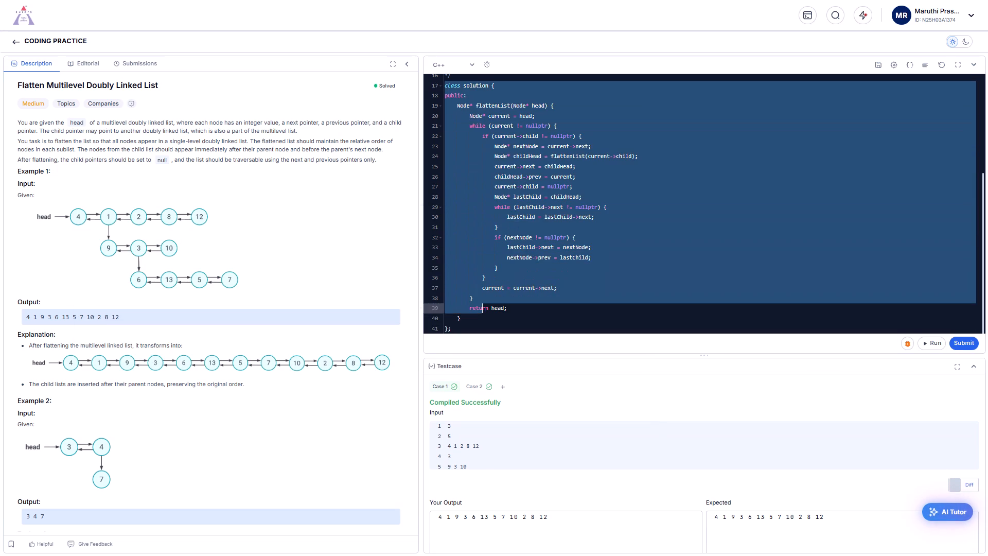
pyautogui.moveTo(482, 312); pyautogui.dragTo(484, 327)
pyautogui.hotkey('ctrl', 'c')
pyautogui.hotkey('alt', 'Tab')
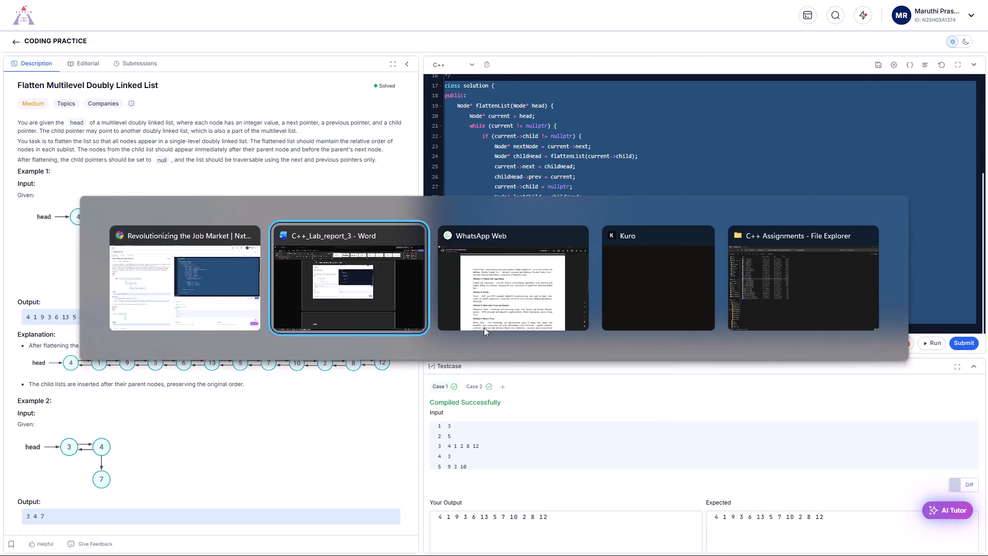
pyautogui.hotkey('ctrl', 'v')
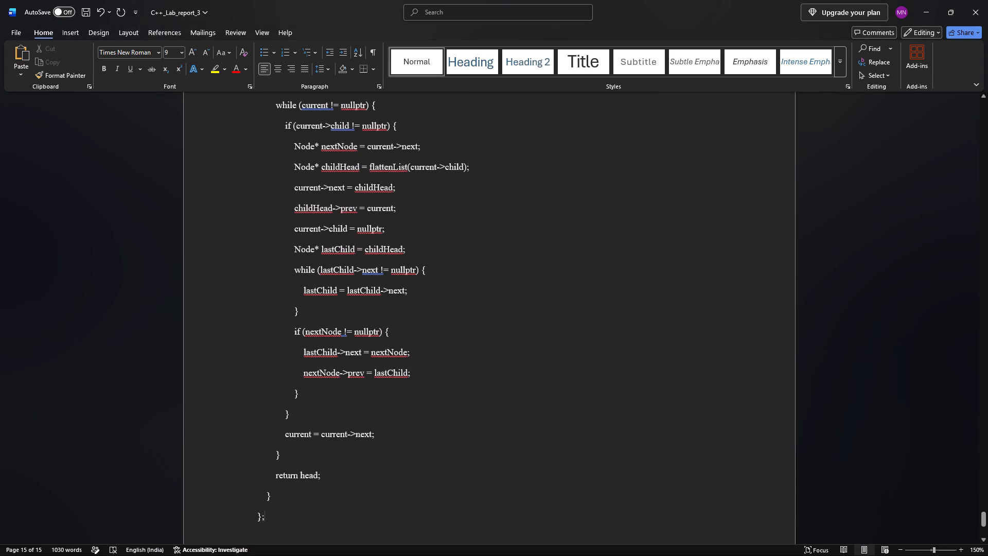
# Look back through the report from the pasted code to the cover page and save the document.
pyautogui.scroll(-5, 370, 470)
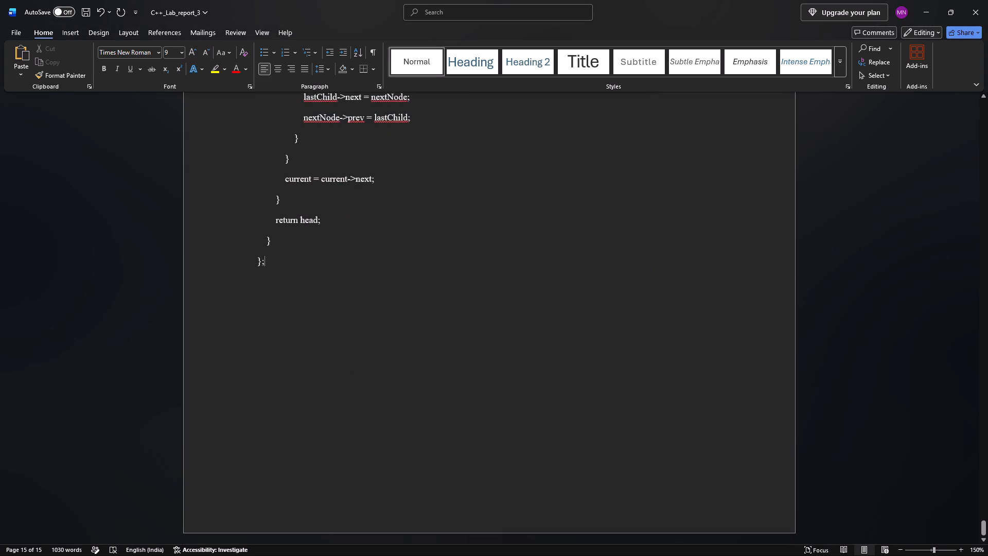
pyautogui.scroll(-2, 370, 470)
pyautogui.scroll(6, 370, 470)
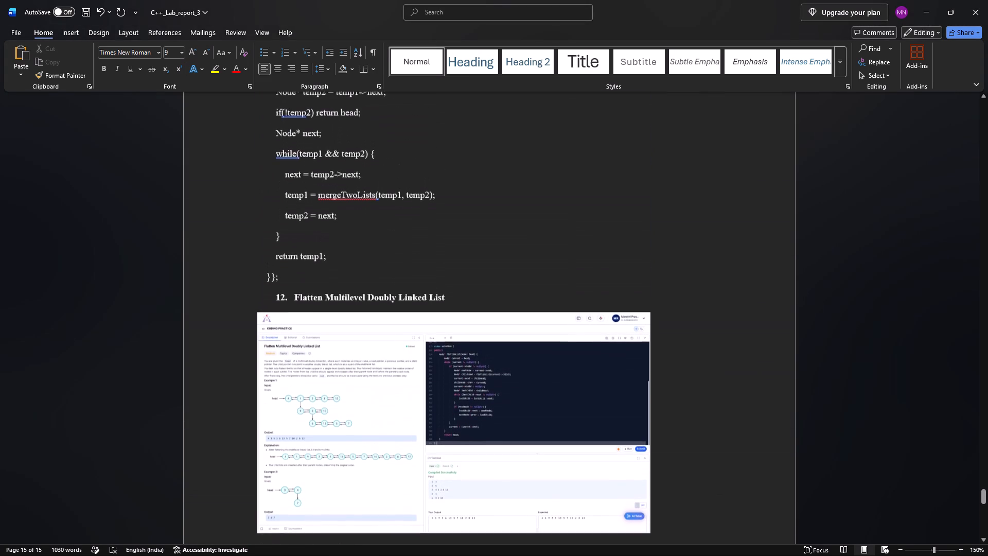
pyautogui.scroll(20, 387, 274)
pyautogui.scroll(7, 387, 274)
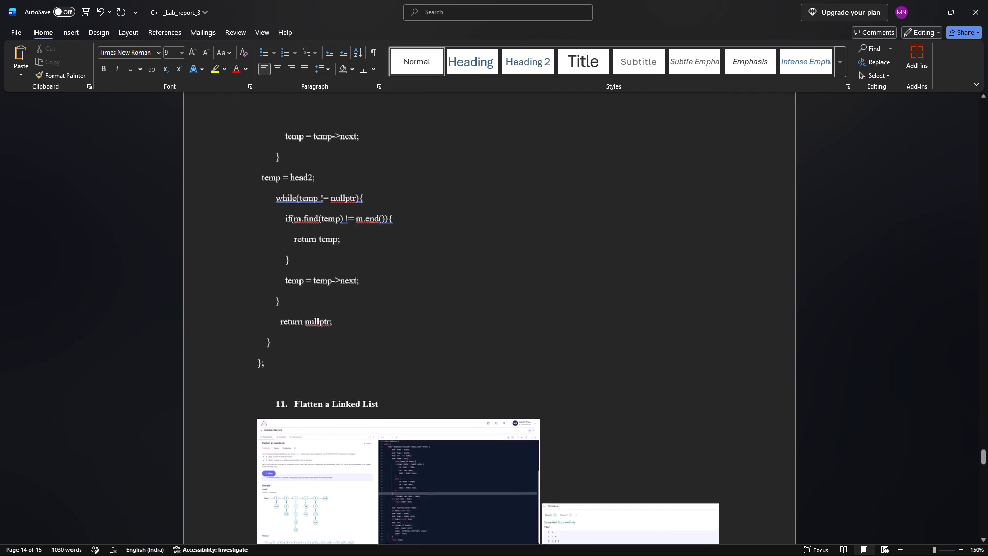
pyautogui.scroll(20, 387, 274)
pyautogui.scroll(2, 387, 274)
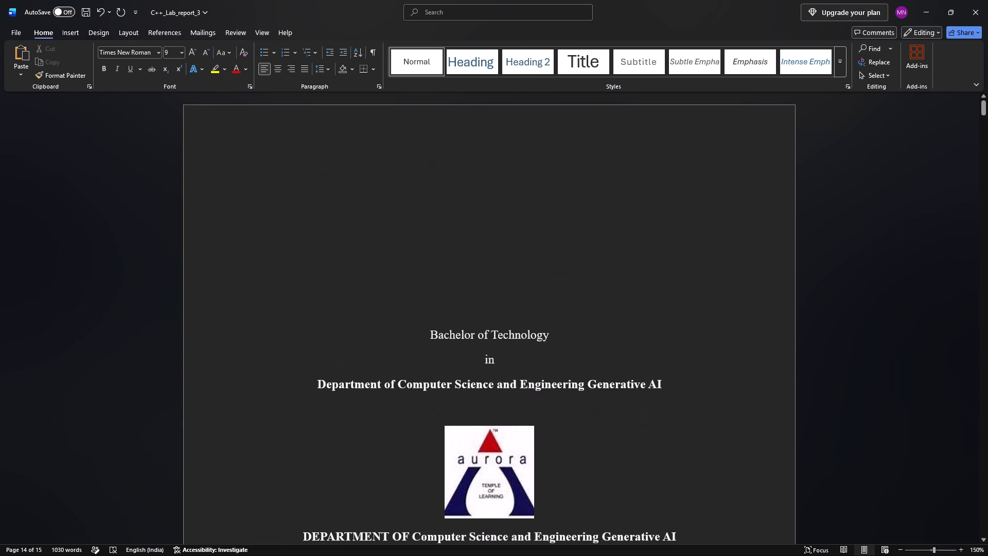
pyautogui.click(460, 363)
pyautogui.hotkey('ctrl', 's')
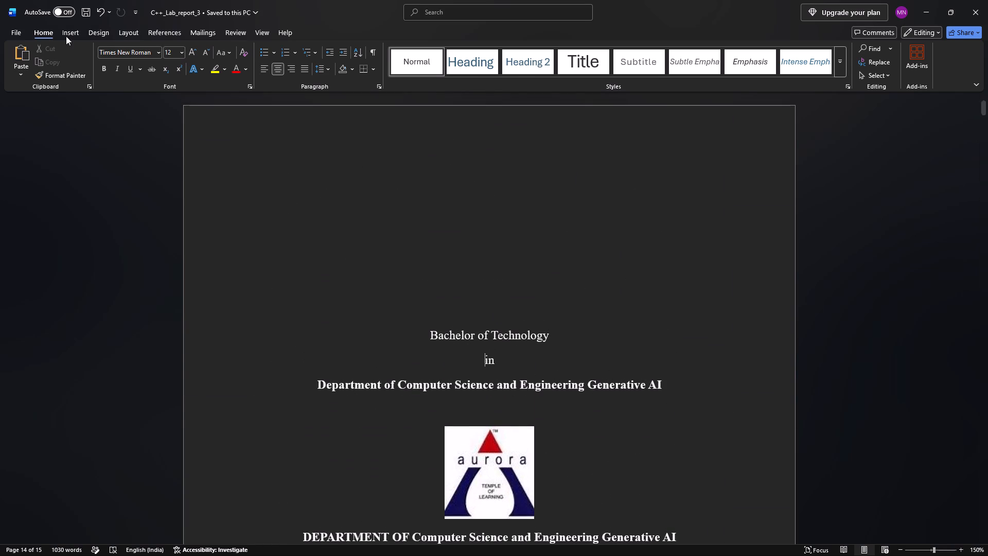
pyautogui.click(87, 10)
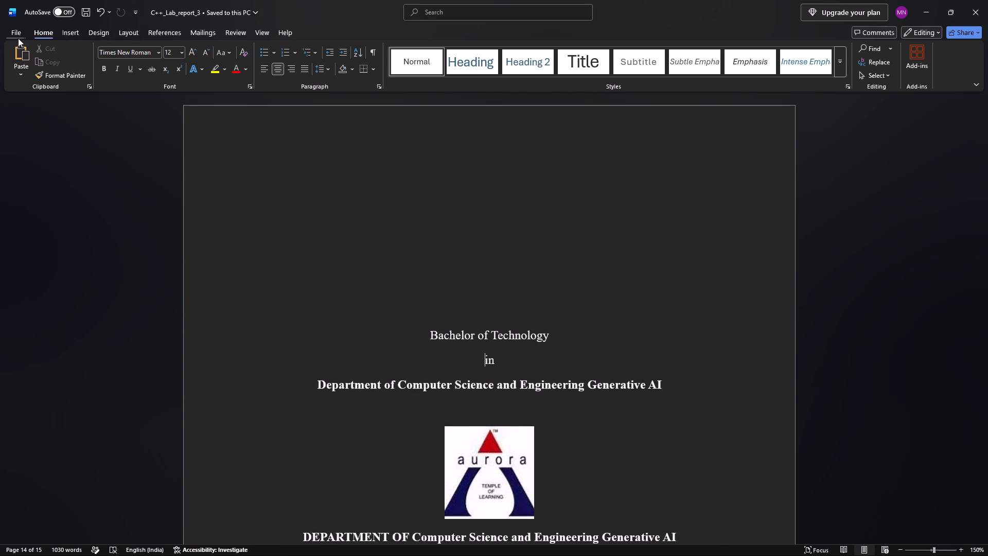
# Export the report as a PDF document.
pyautogui.click(17, 32)
pyautogui.click(32, 227)
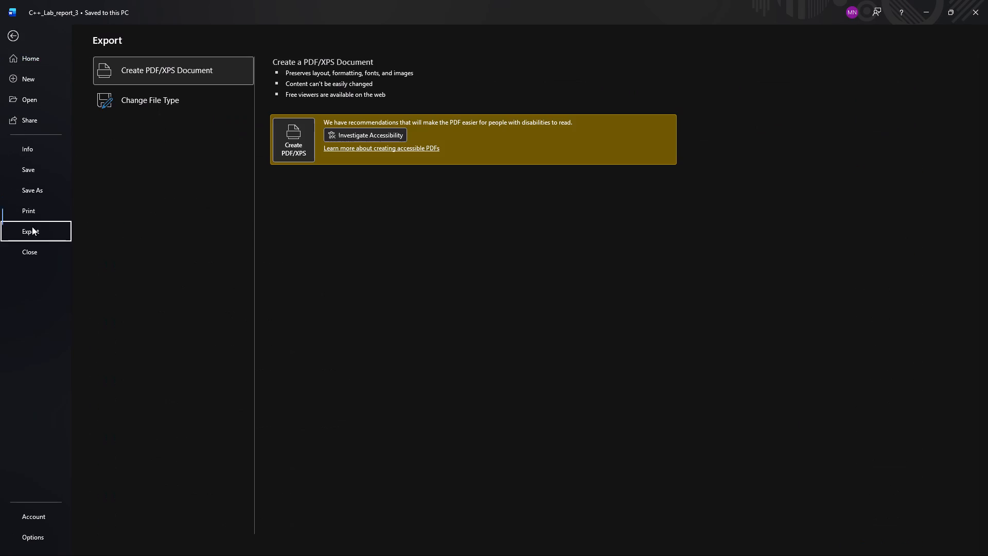
pyautogui.doubleClick(165, 67)
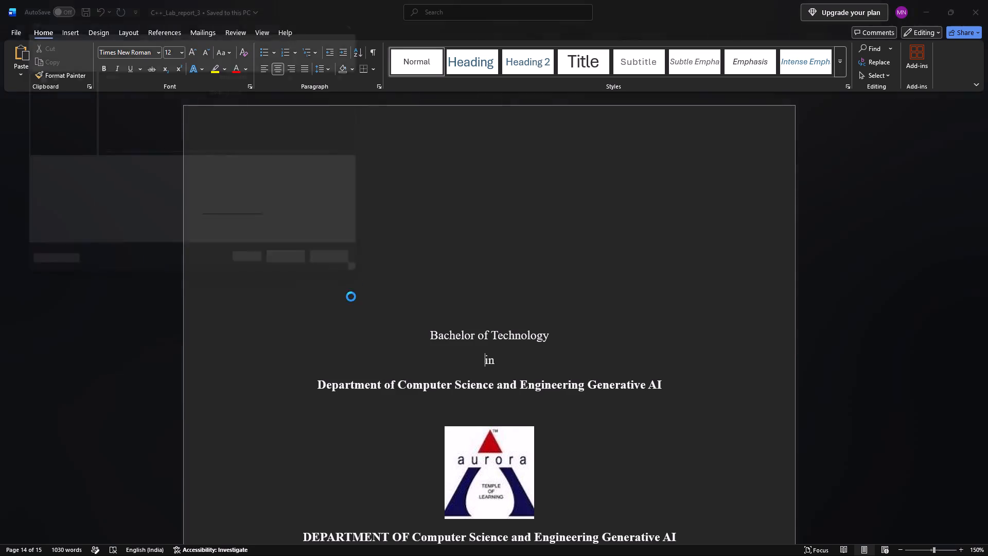
pyautogui.click(304, 276)
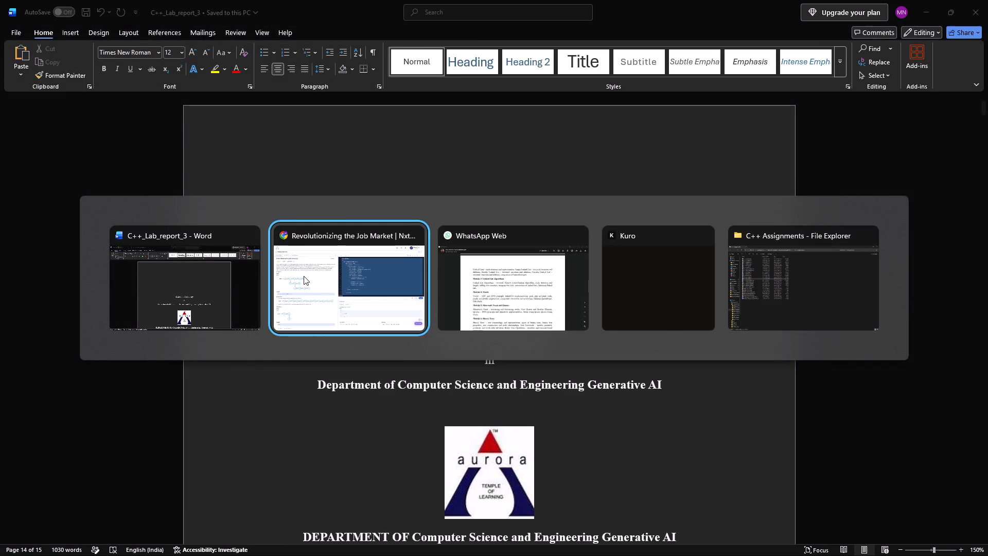
# Switch to Chrome and check the Intersection of Two Linked Lists coding practice and the other entries in Module II: Linked Lists.
pyautogui.hscroll(4, 252, 257)
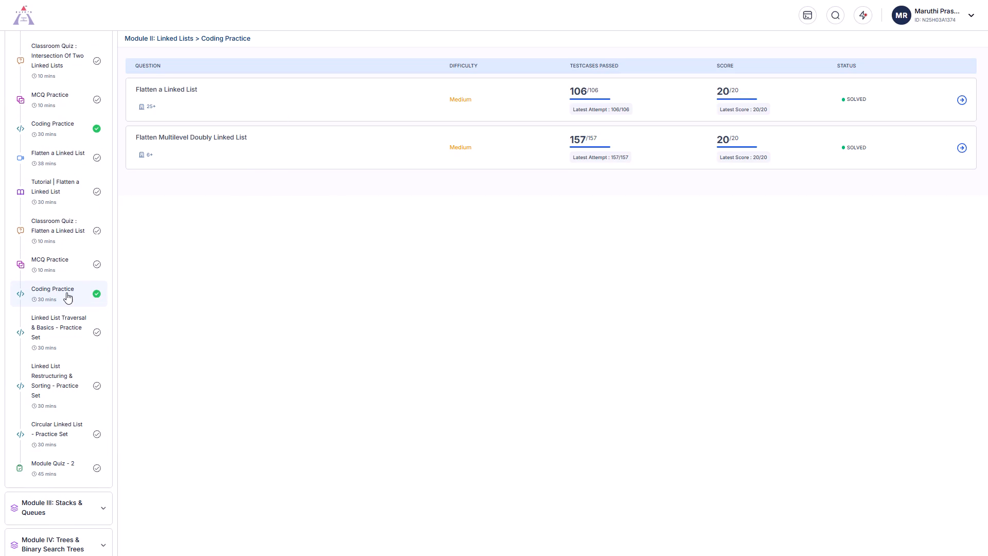
pyautogui.scroll(1, 66, 270)
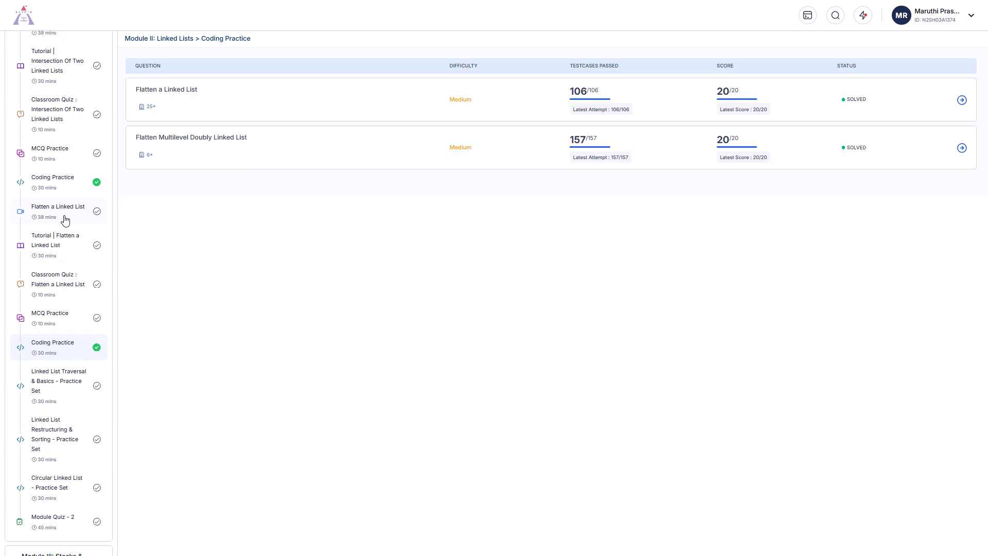
pyautogui.click(64, 215)
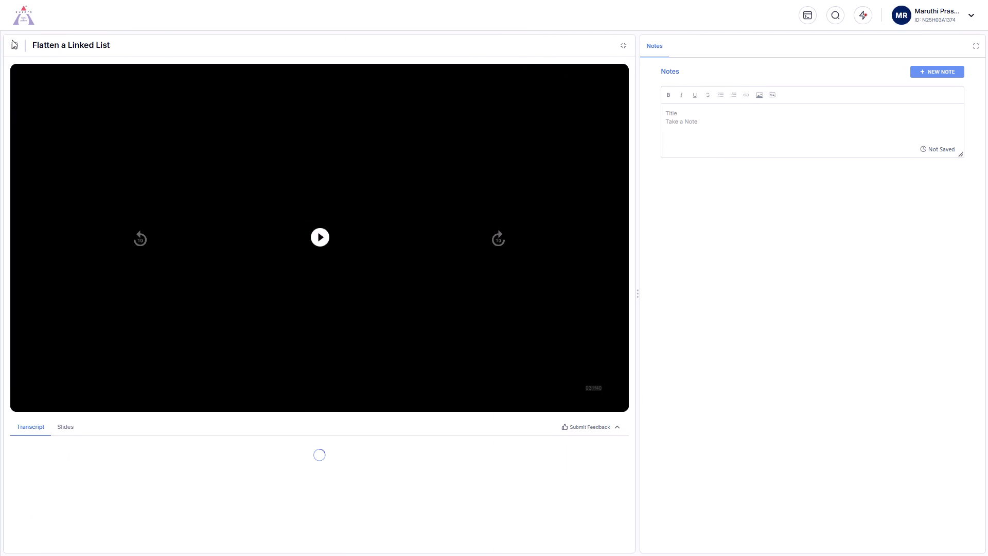
pyautogui.click(12, 47)
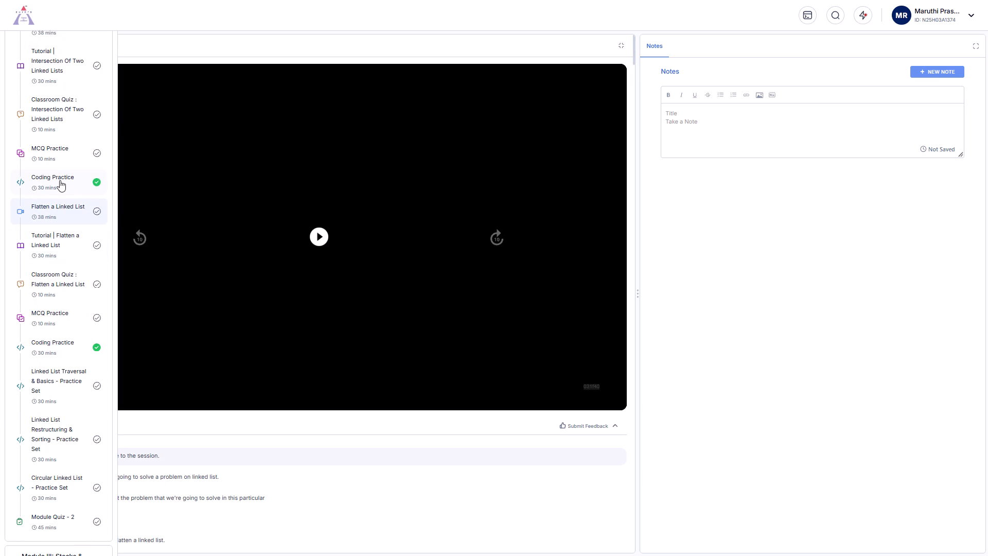
pyautogui.click(60, 180)
pyautogui.scroll(1, 70, 202)
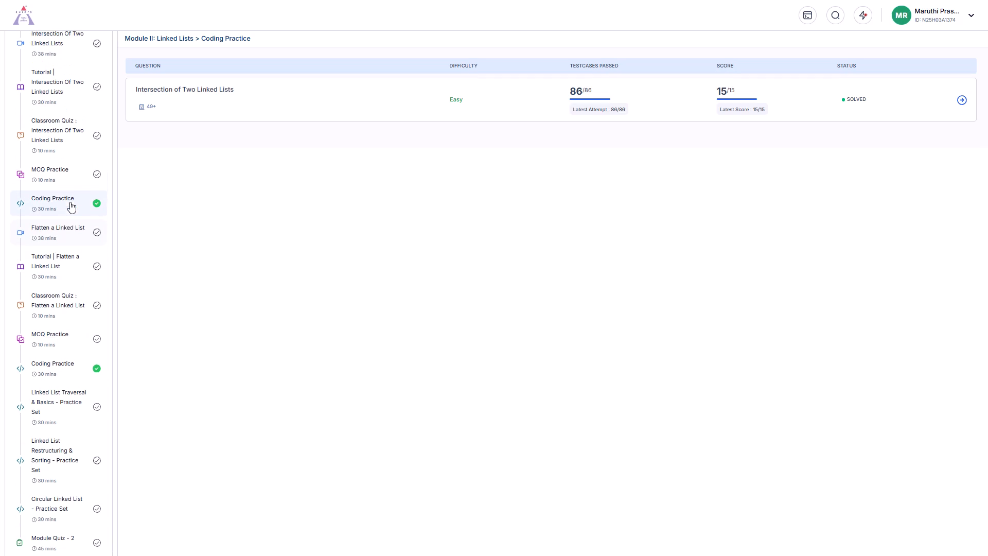
pyautogui.scroll(3, 70, 202)
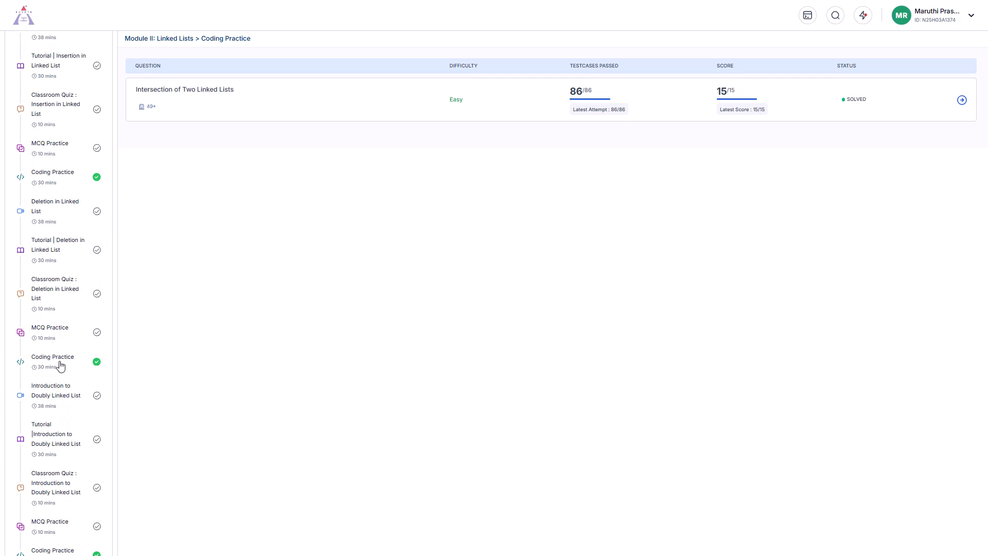
pyautogui.scroll(-20, 59, 361)
pyautogui.scroll(-19, 59, 361)
pyautogui.scroll(3, 59, 361)
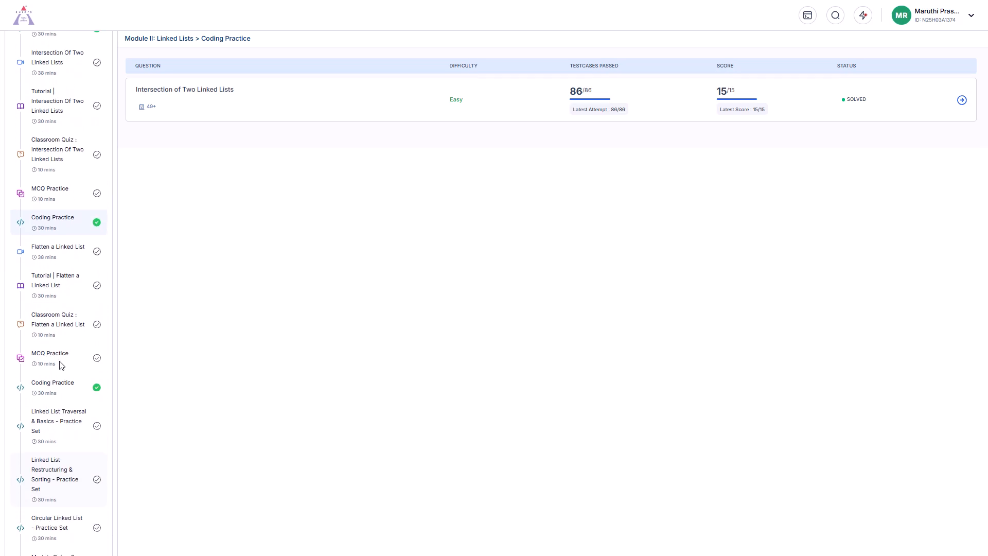
pyautogui.scroll(5, 59, 361)
pyautogui.hscroll(1, 59, 361)
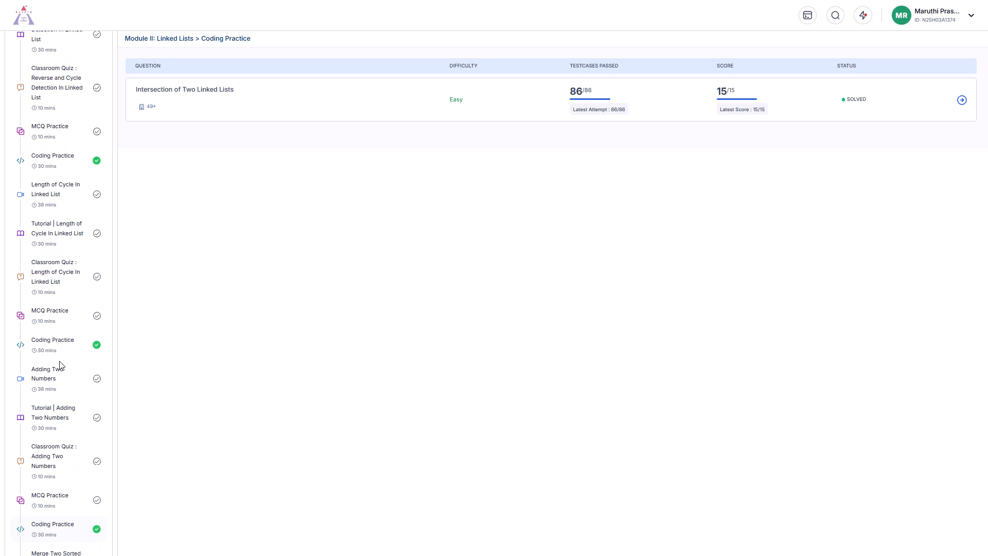
pyautogui.hscroll(1, 59, 361)
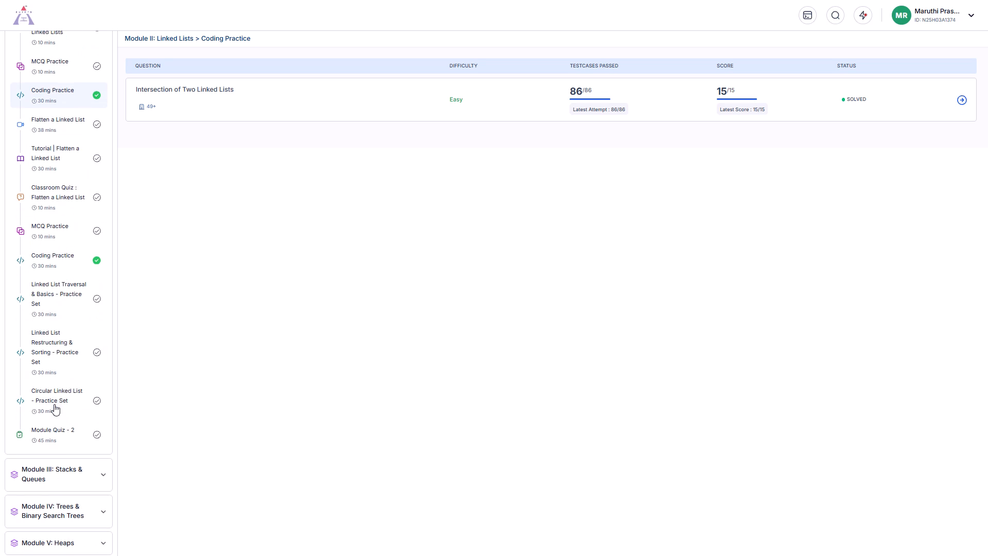
# Review the questions in each Module II coding practice, working back from Flatten a Linked List to Reversing a Linked List.
pyautogui.click(68, 269)
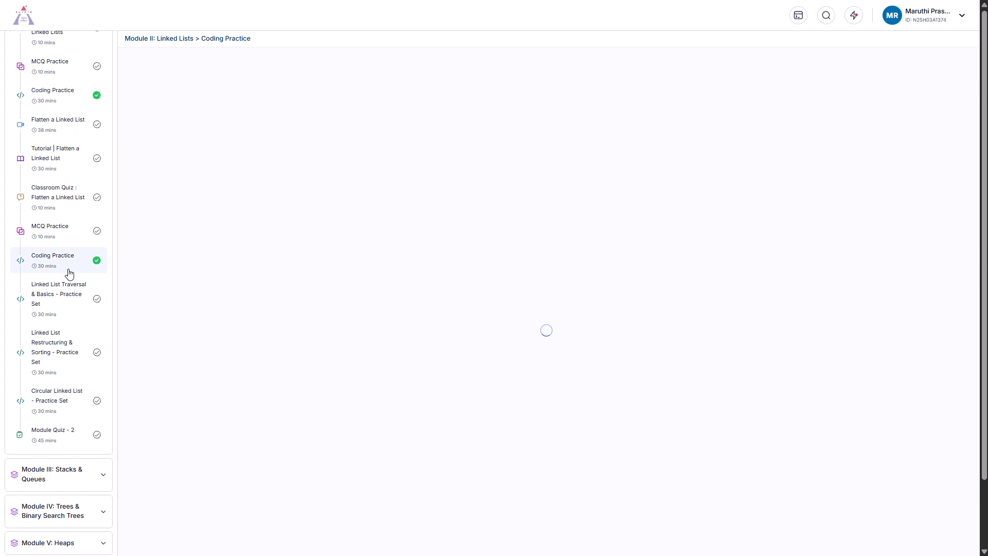
pyautogui.scroll(2, 68, 269)
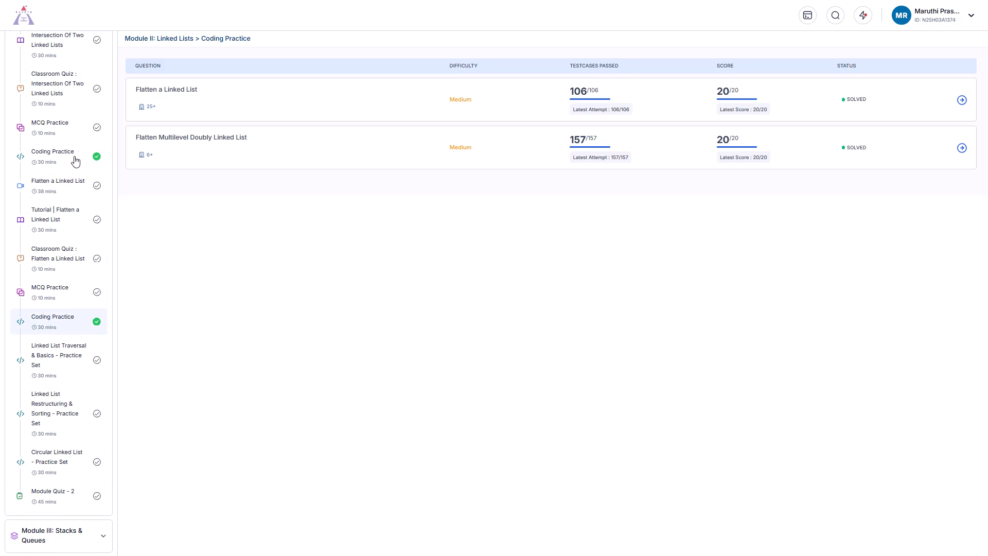
pyautogui.click(74, 156)
pyautogui.scroll(2, 74, 156)
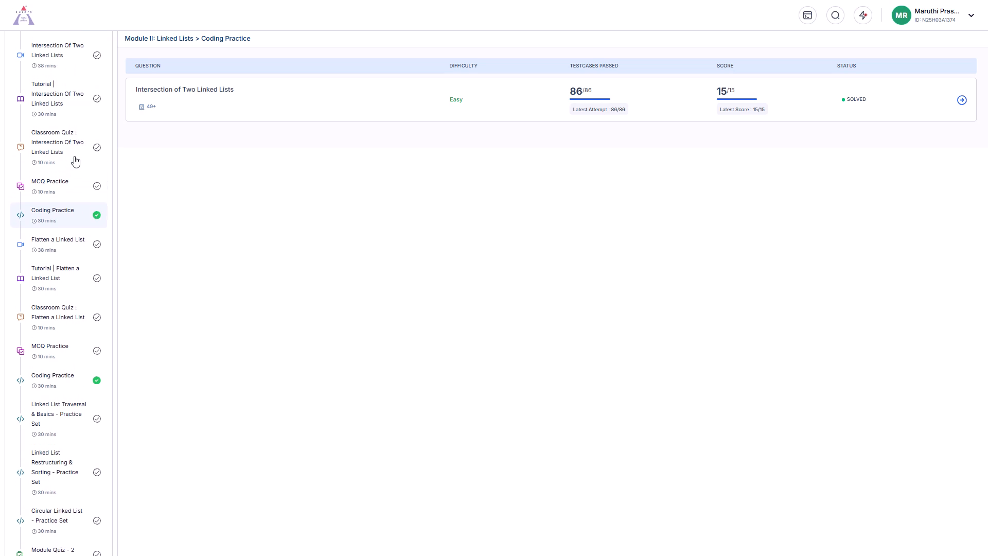
pyautogui.scroll(3, 74, 156)
pyautogui.click(65, 102)
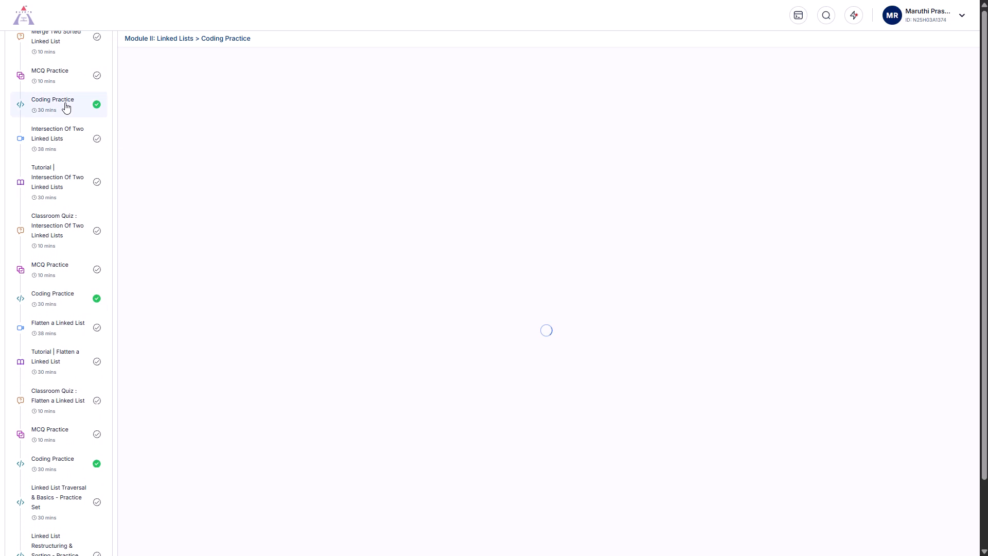
pyautogui.scroll(3, 65, 102)
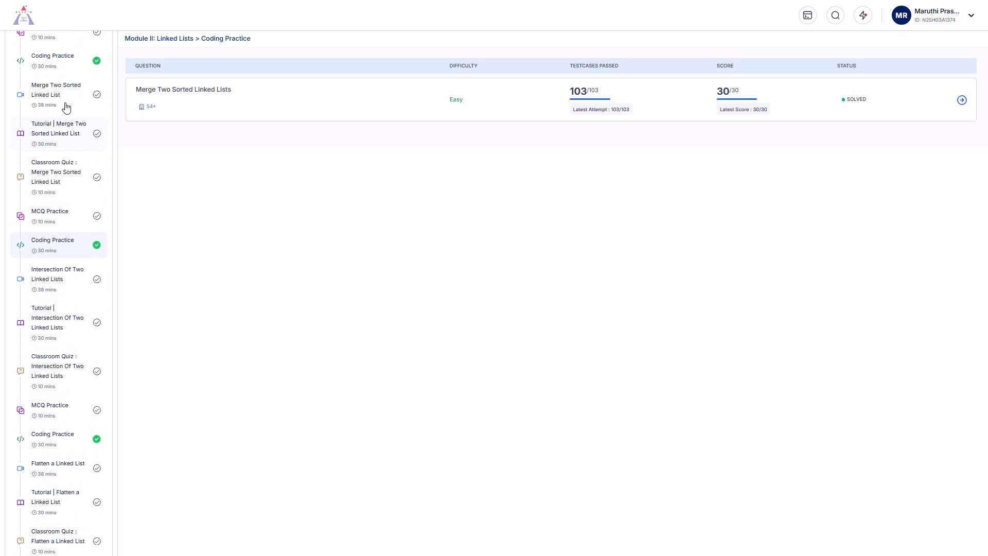
pyautogui.scroll(2, 65, 102)
pyautogui.click(76, 82)
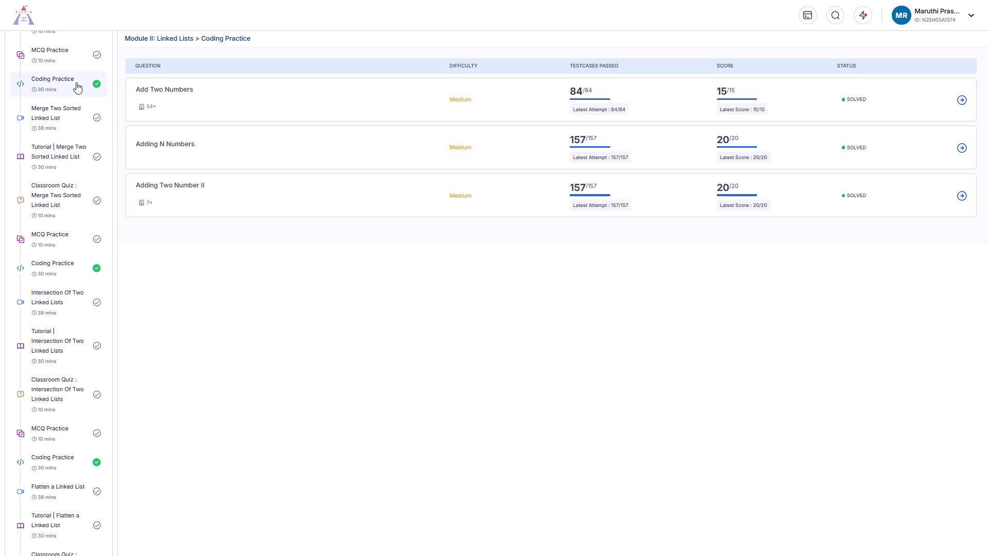
pyautogui.scroll(2, 76, 82)
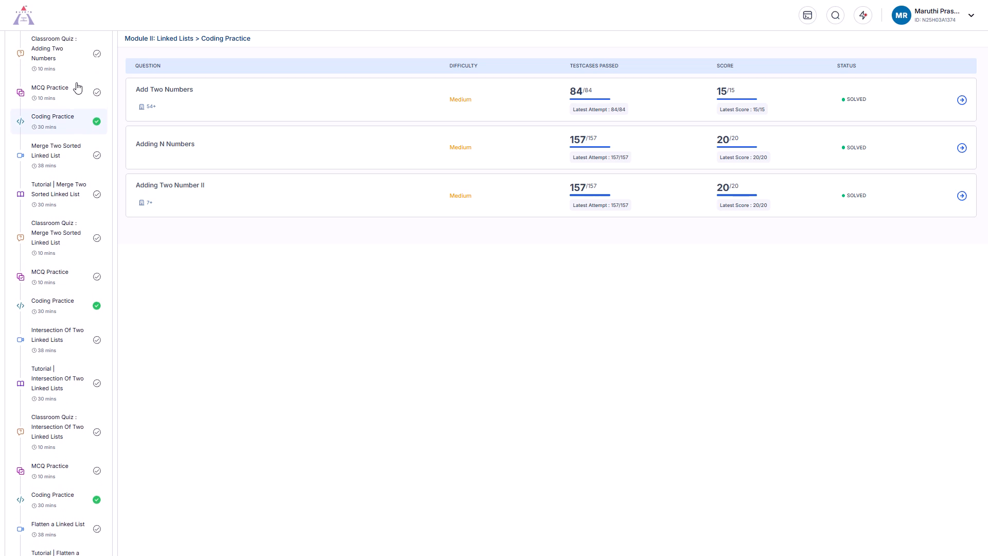
pyautogui.scroll(4, 76, 82)
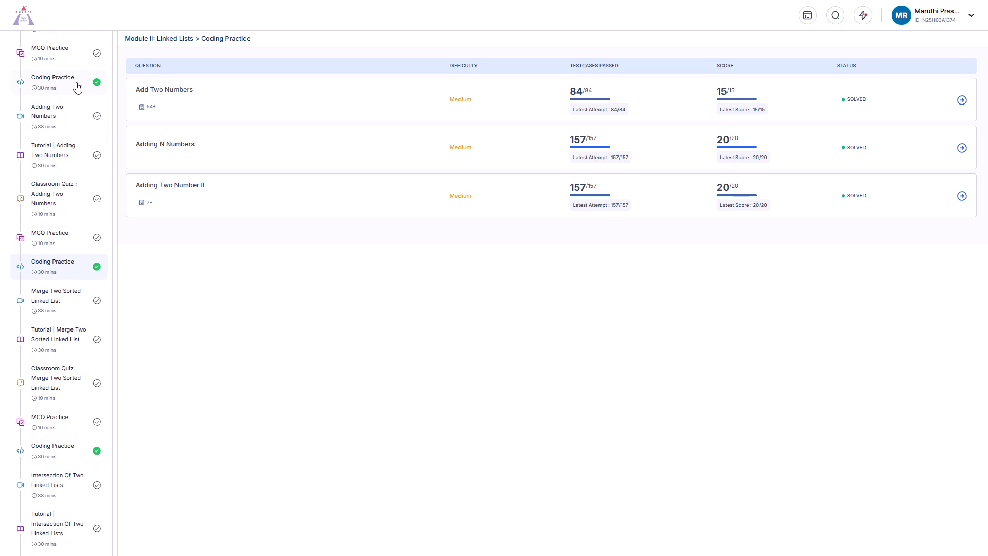
pyautogui.click(76, 82)
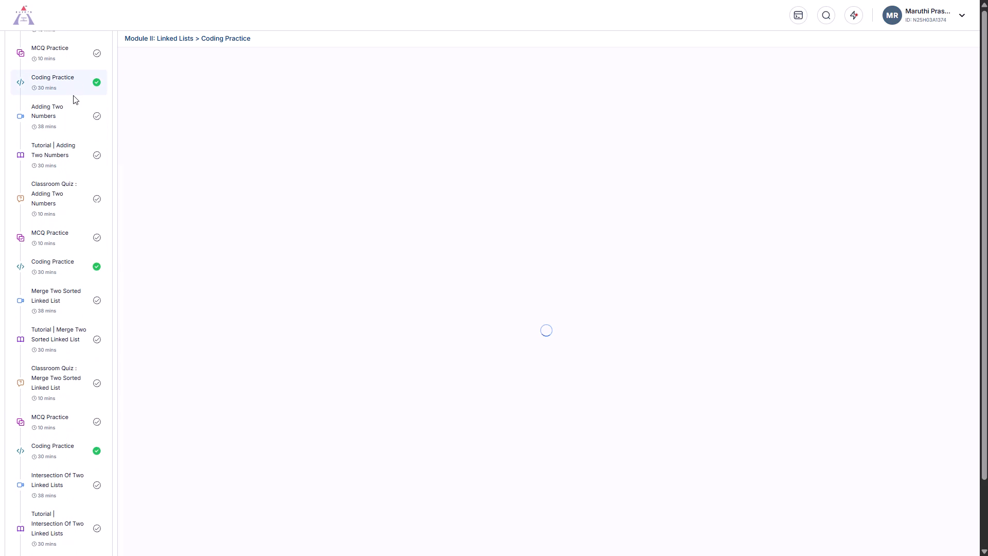
pyautogui.scroll(5, 73, 95)
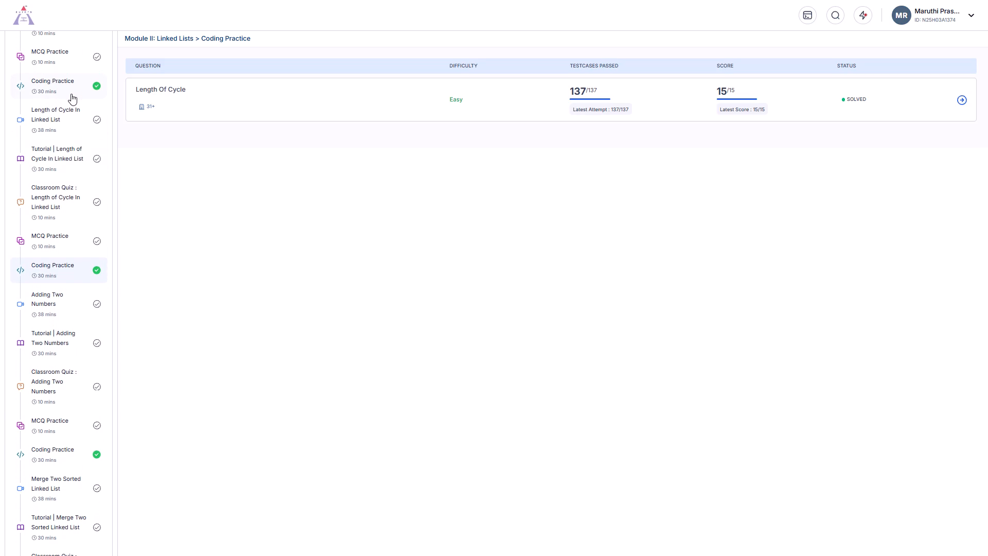
pyautogui.click(70, 93)
pyautogui.scroll(1, 70, 93)
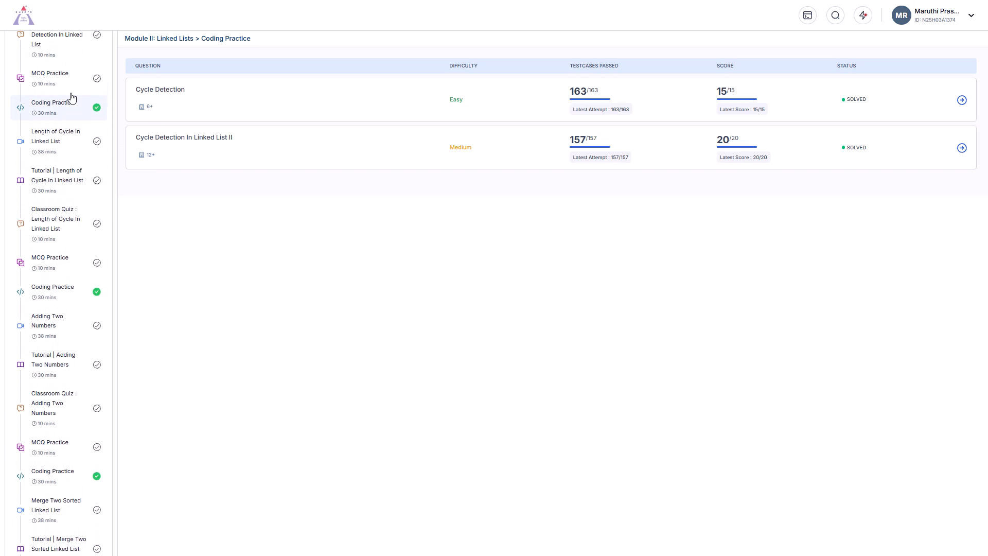
pyautogui.scroll(4, 70, 93)
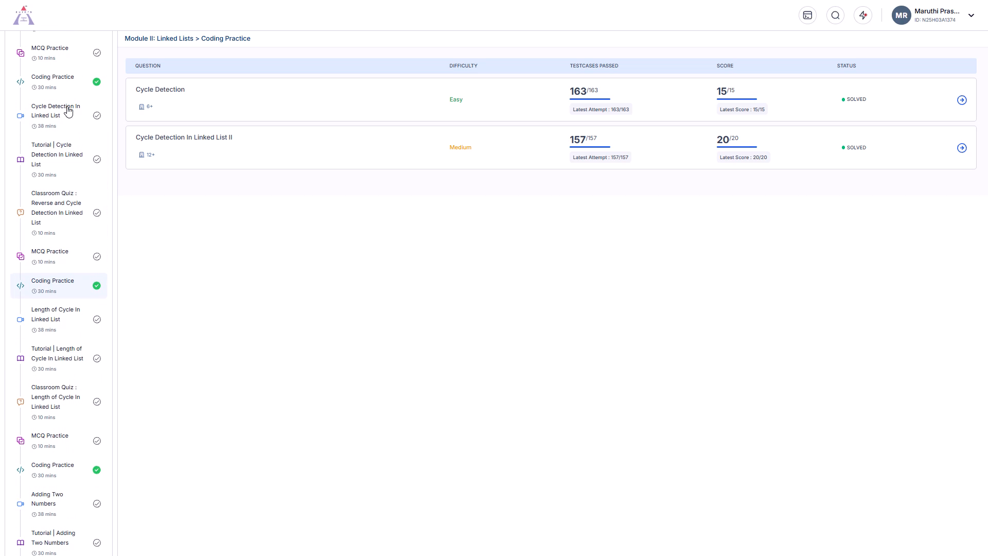
pyautogui.click(67, 83)
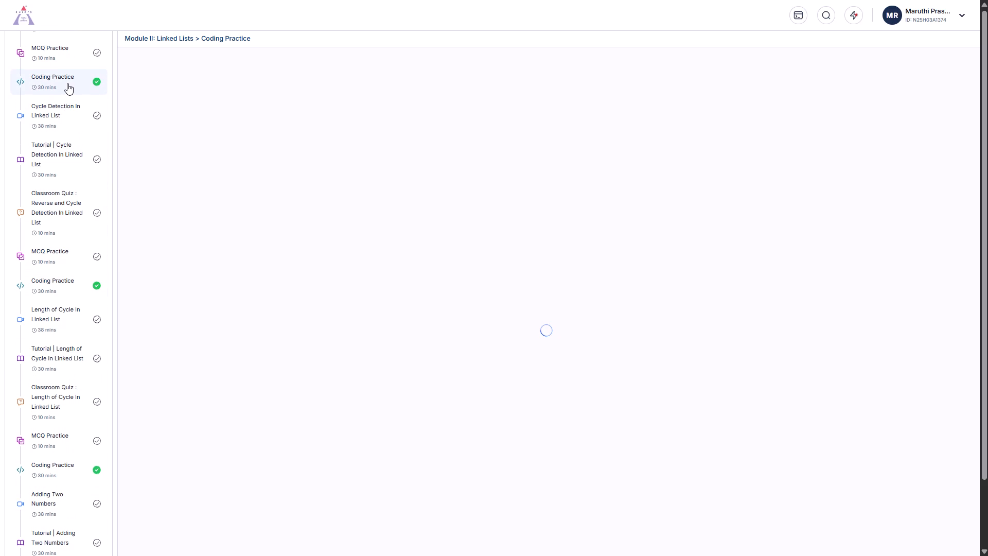
pyautogui.scroll(3, 67, 83)
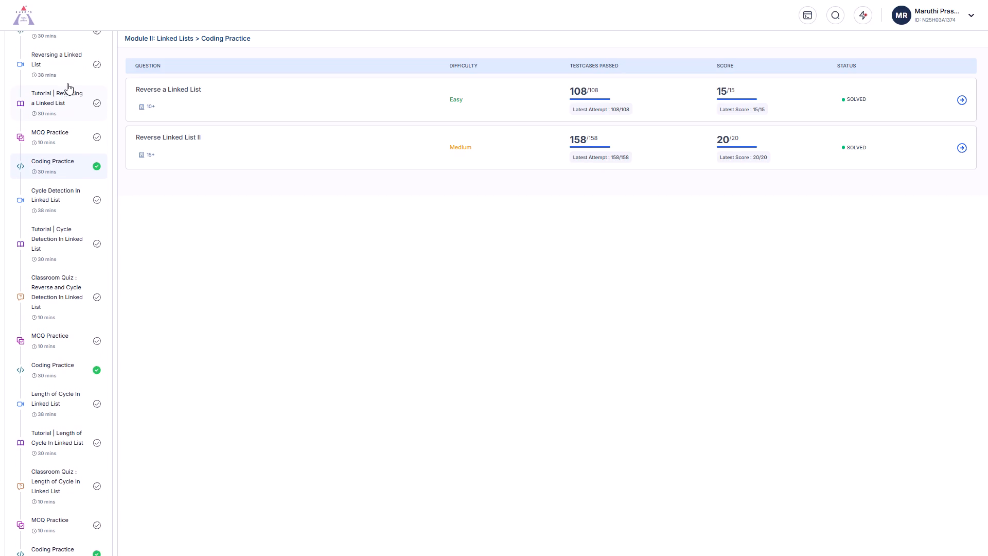
pyautogui.scroll(1, 67, 83)
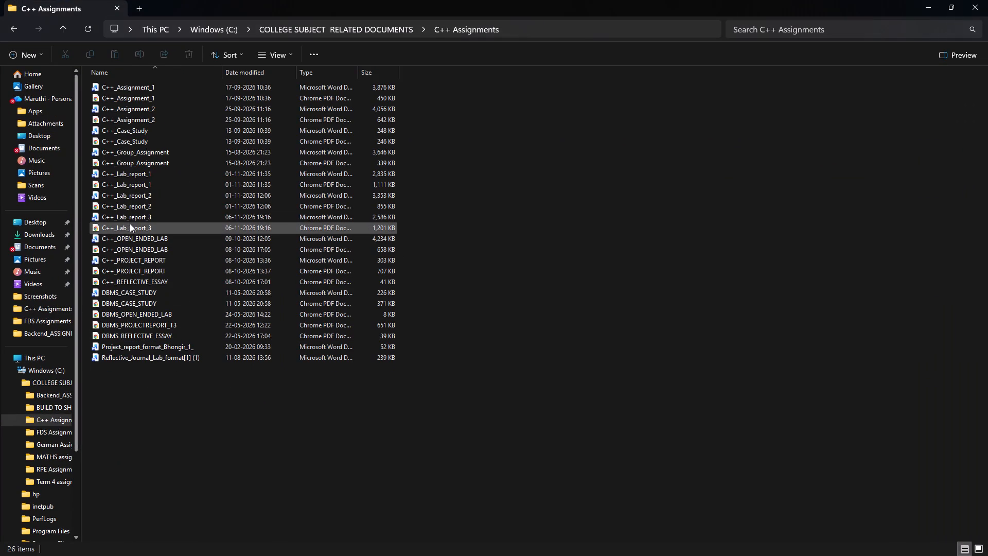
# Open the exported C++_Lab_report_3 PDF and review it from the cover page through question 4, Cycle Detection In Linked List II.
pyautogui.doubleClick(129, 224)
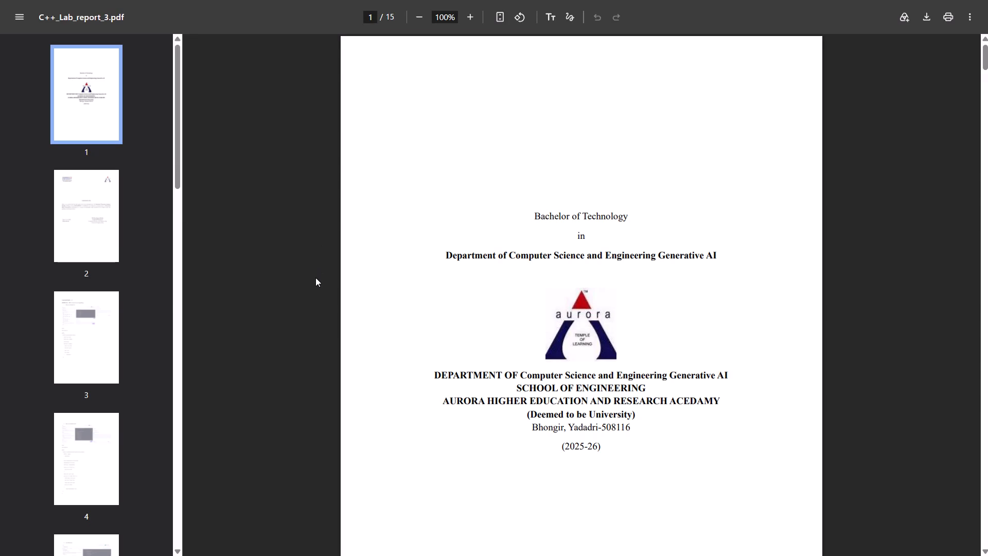
pyautogui.scroll(-10, 315, 277)
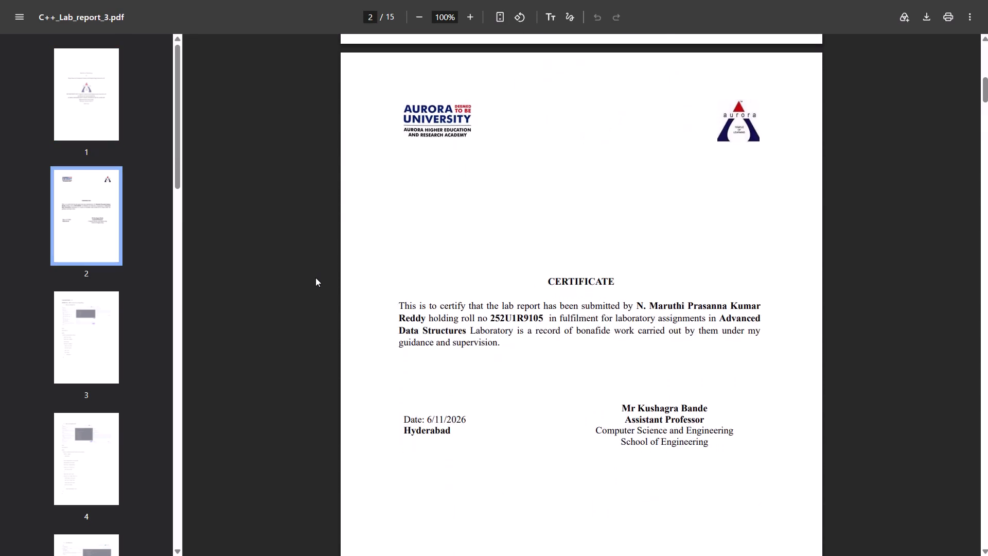
pyautogui.scroll(-4, 315, 277)
pyautogui.scroll(-1, 334, 392)
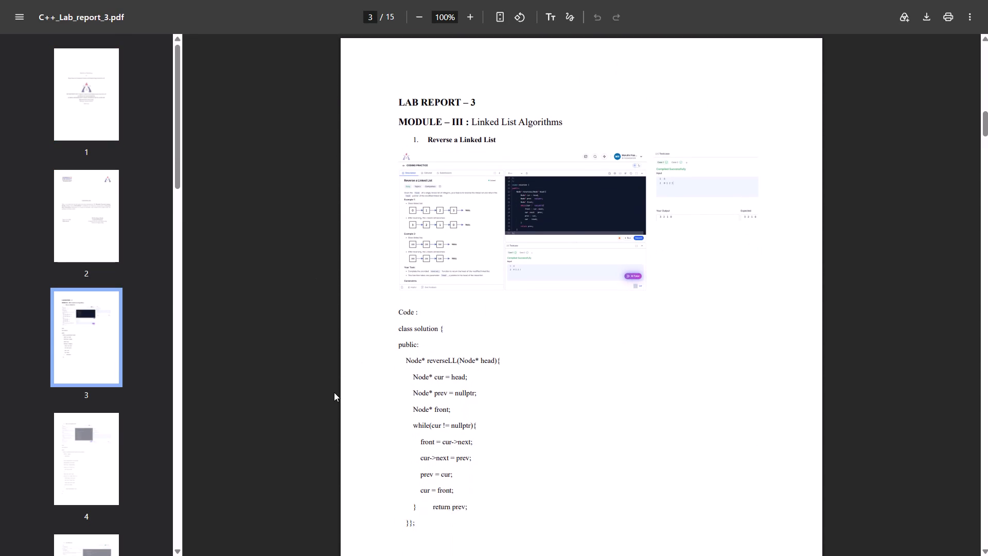
pyautogui.scroll(-8, 334, 392)
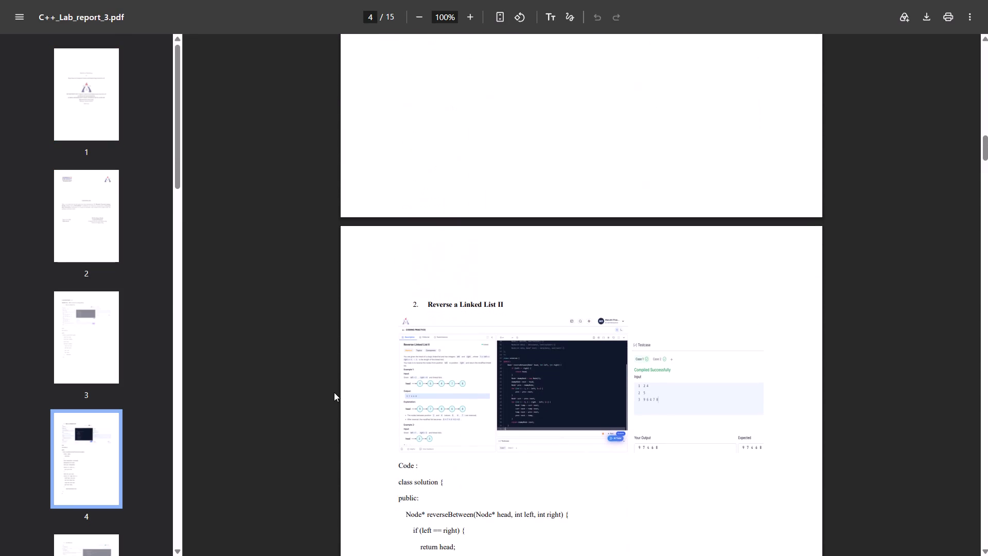
pyautogui.scroll(-9, 334, 392)
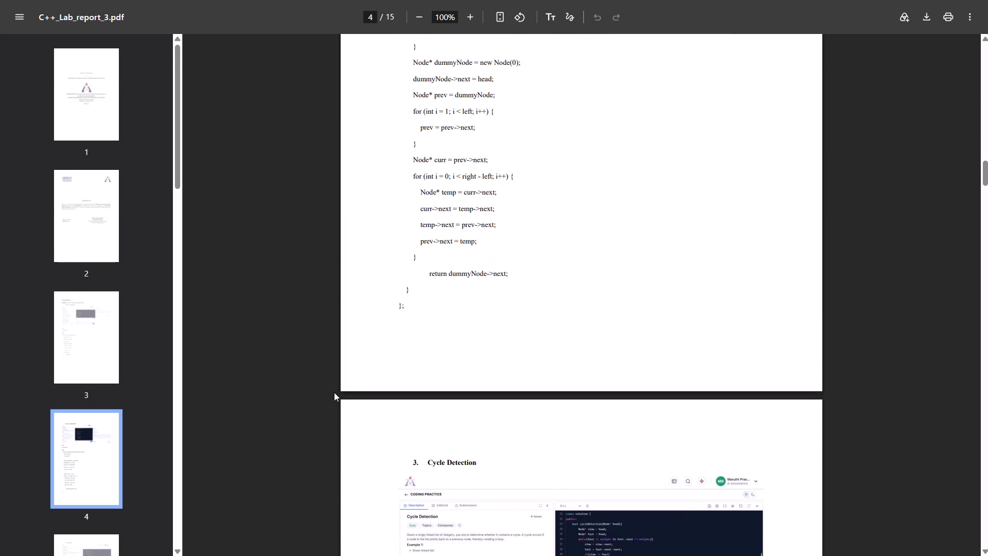
pyautogui.scroll(-7, 334, 392)
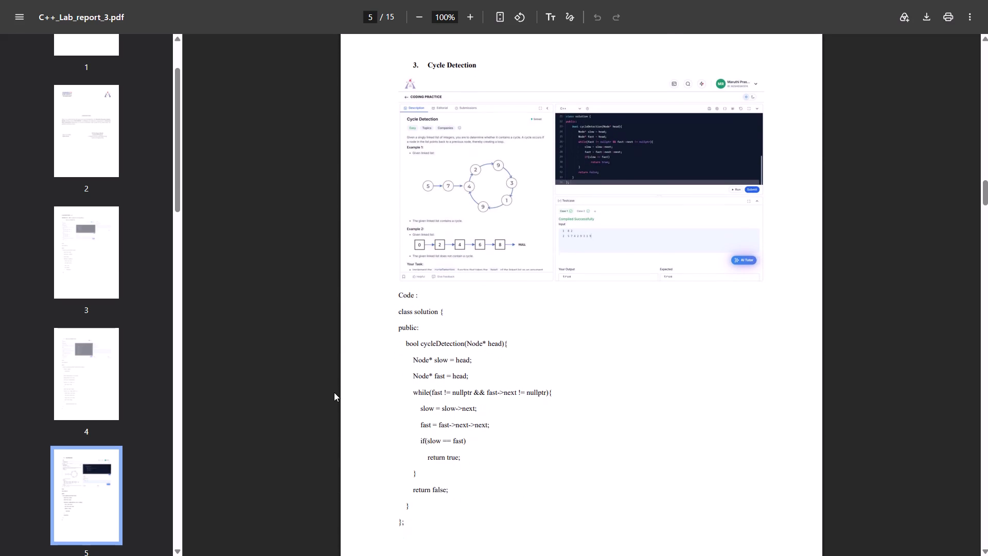
pyautogui.scroll(-6, 334, 392)
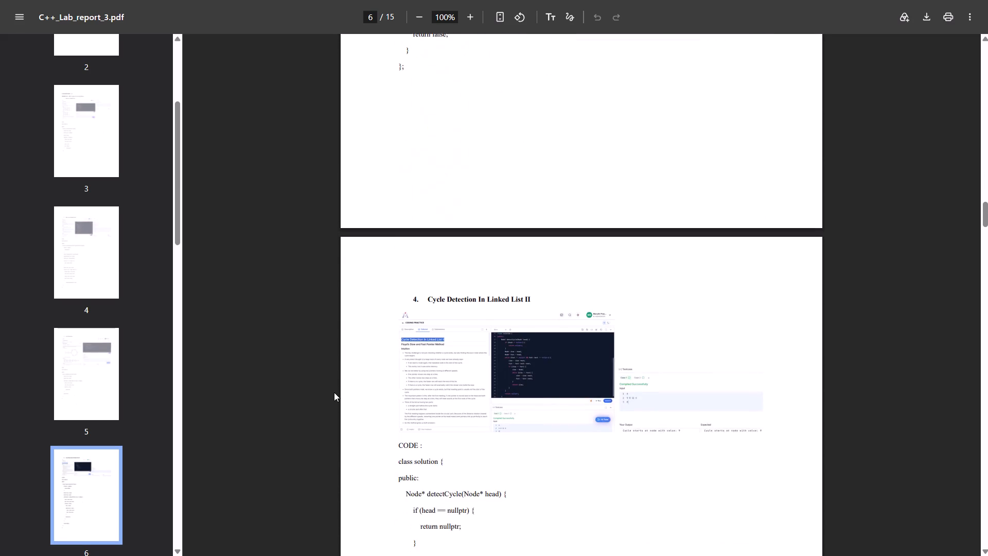
pyautogui.scroll(-6, 334, 392)
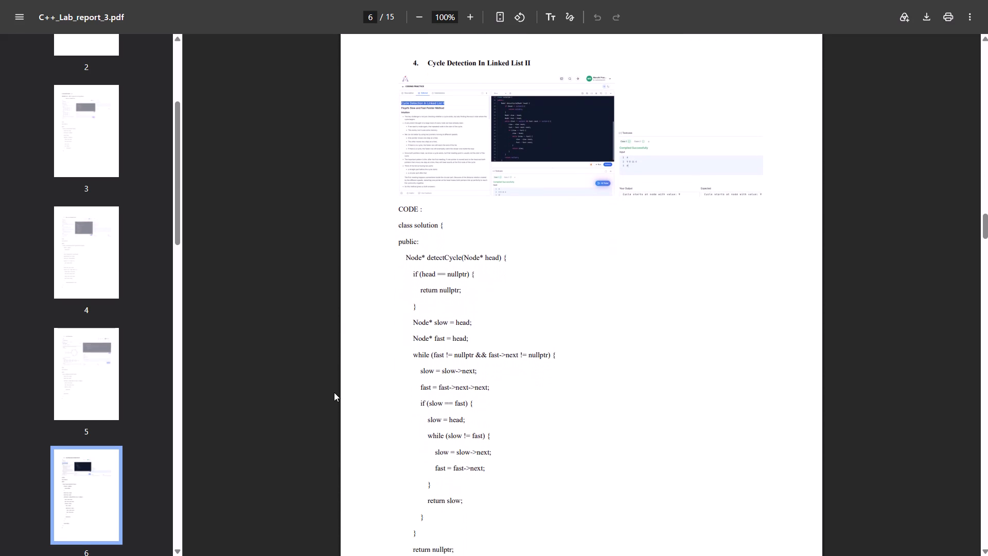
# Review the remaining PDF pages from Length of Cycle through the Flatten Multilevel Doubly Linked List code, and close the PDF.
pyautogui.scroll(-10, 334, 392)
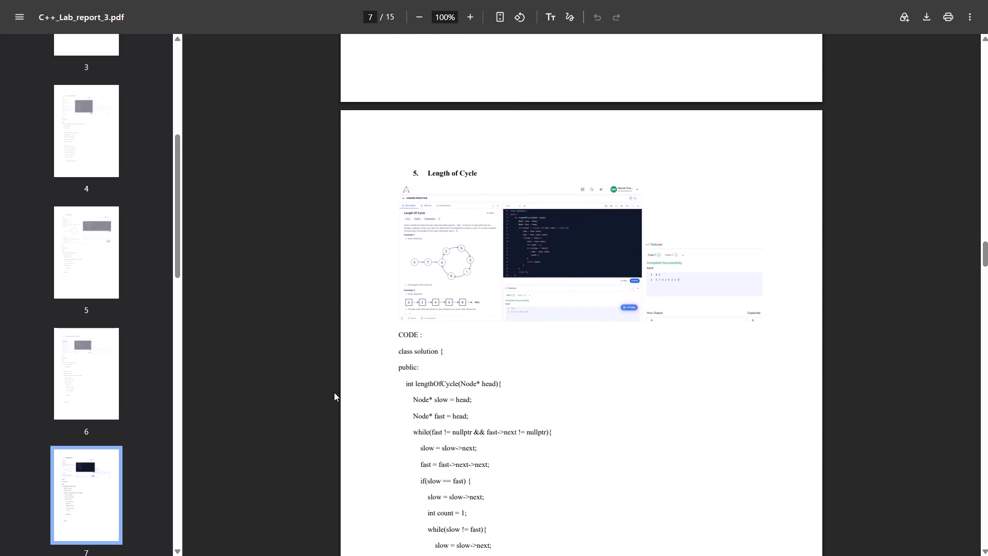
pyautogui.scroll(-10, 334, 392)
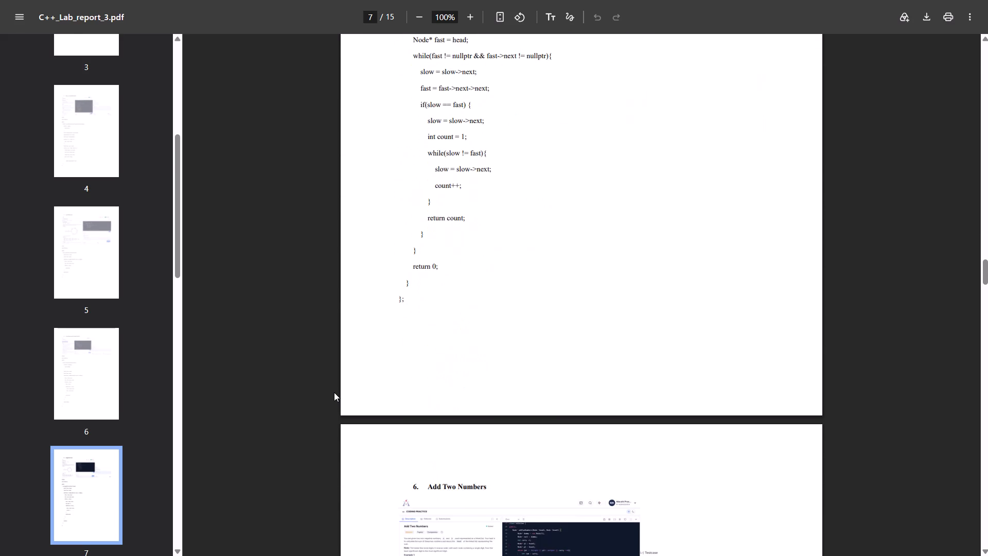
pyautogui.scroll(-10, 334, 392)
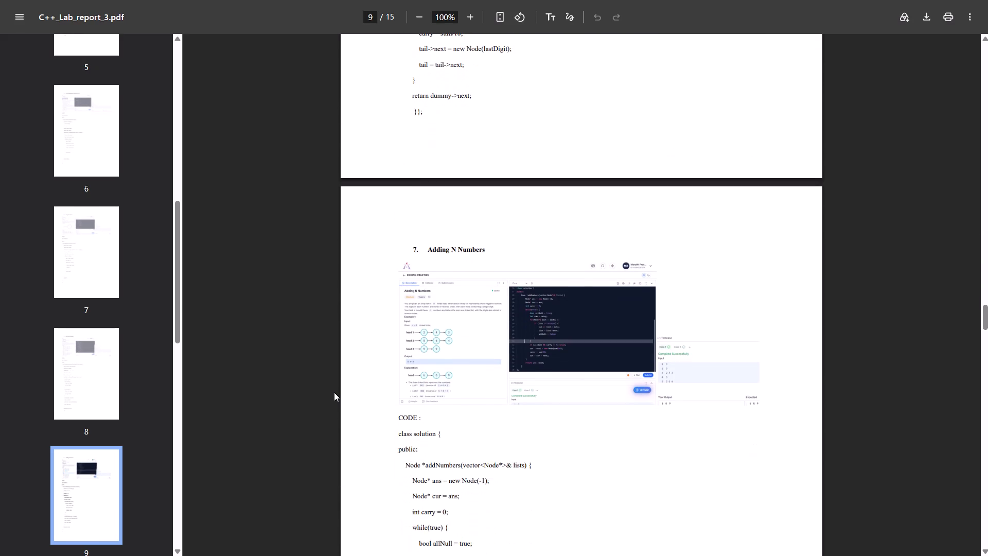
pyautogui.scroll(-10, 334, 392)
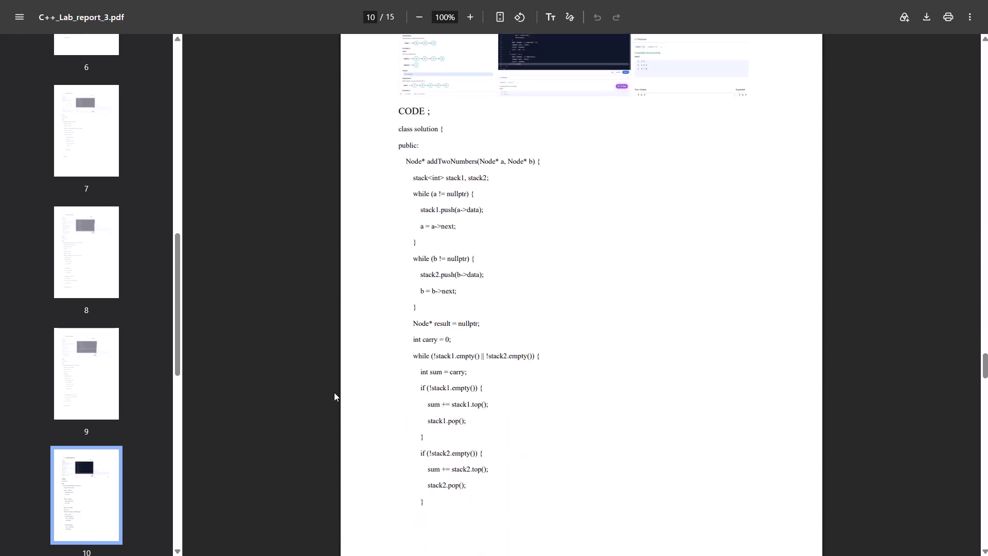
pyautogui.scroll(-10, 334, 392)
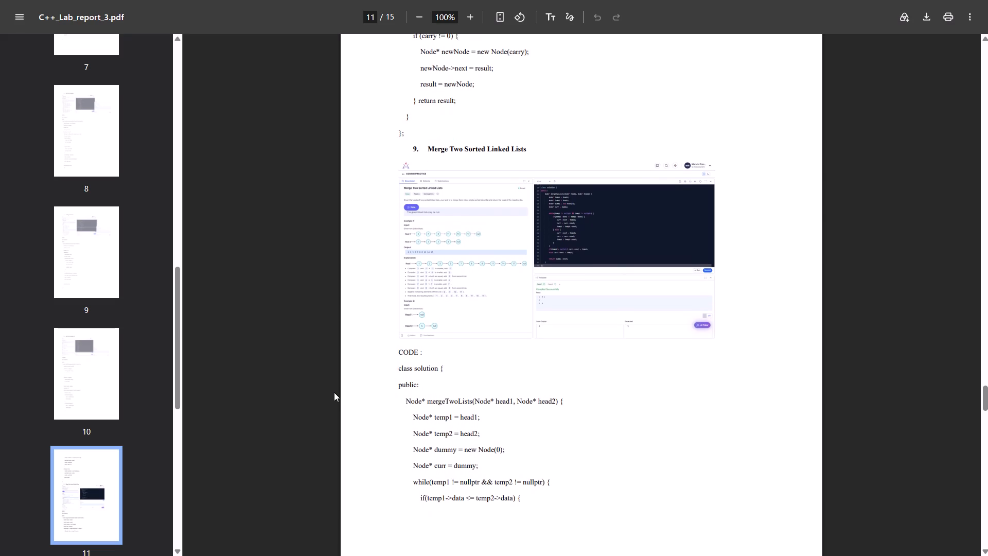
pyautogui.scroll(-14, 334, 392)
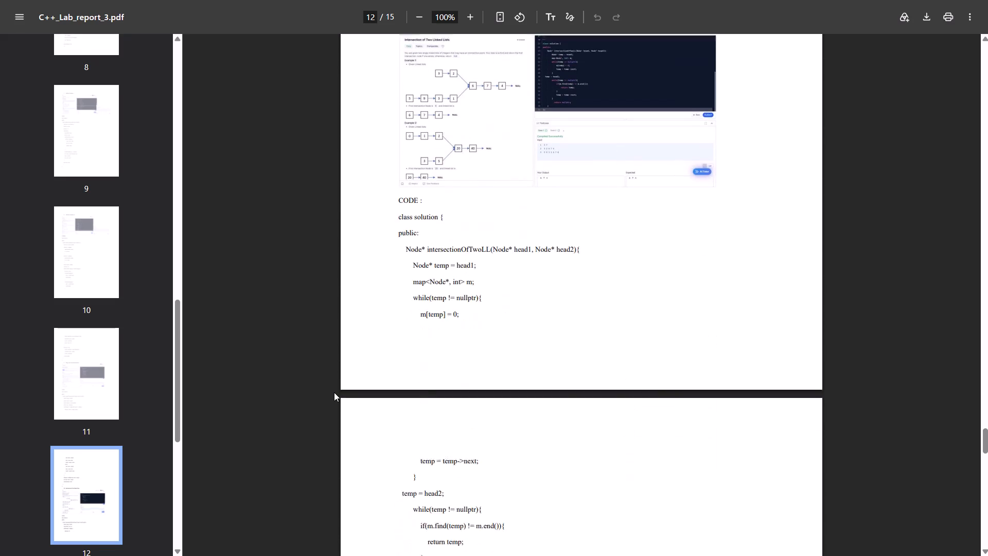
pyautogui.scroll(-14, 334, 392)
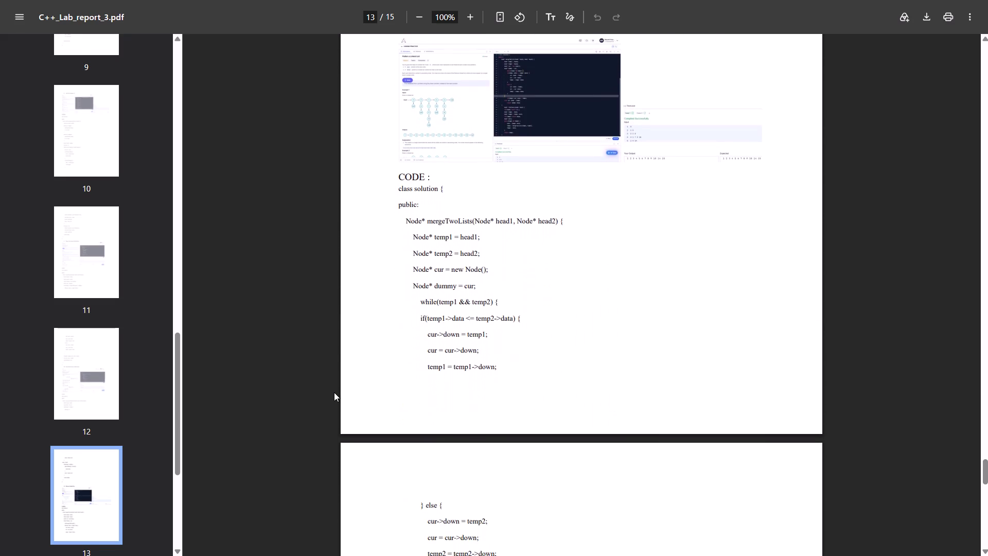
pyautogui.scroll(-13, 334, 392)
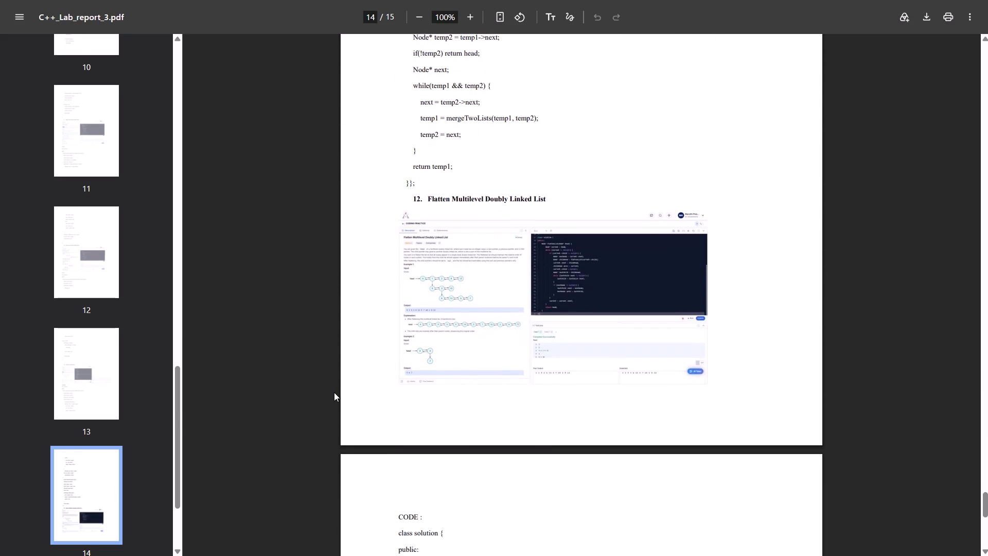
pyautogui.scroll(-10, 334, 392)
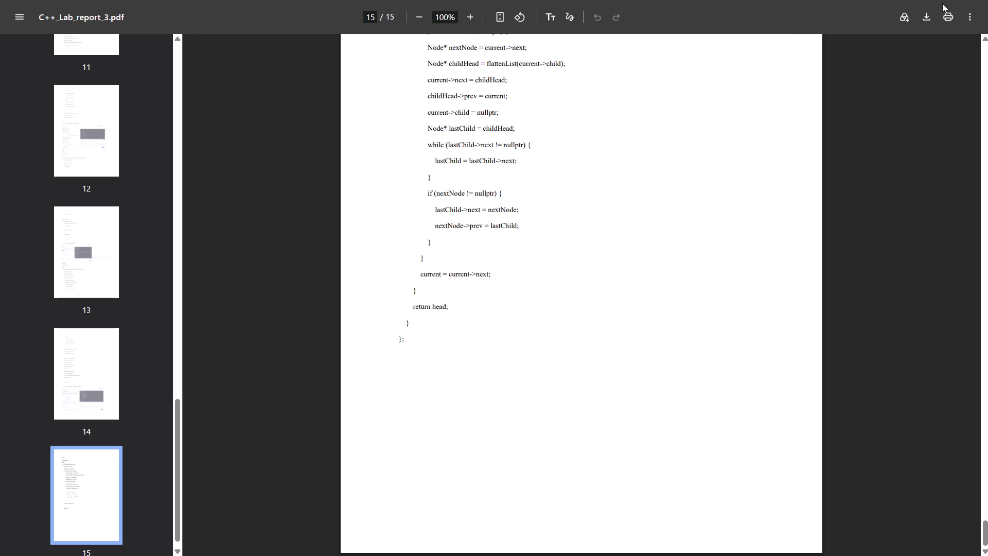
pyautogui.click(496, 44)
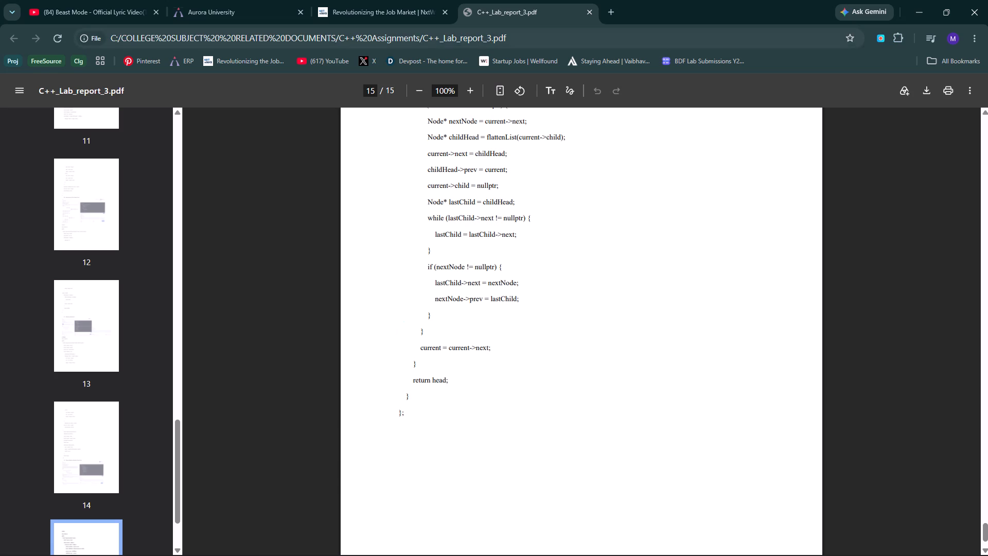
pyautogui.click(586, 10)
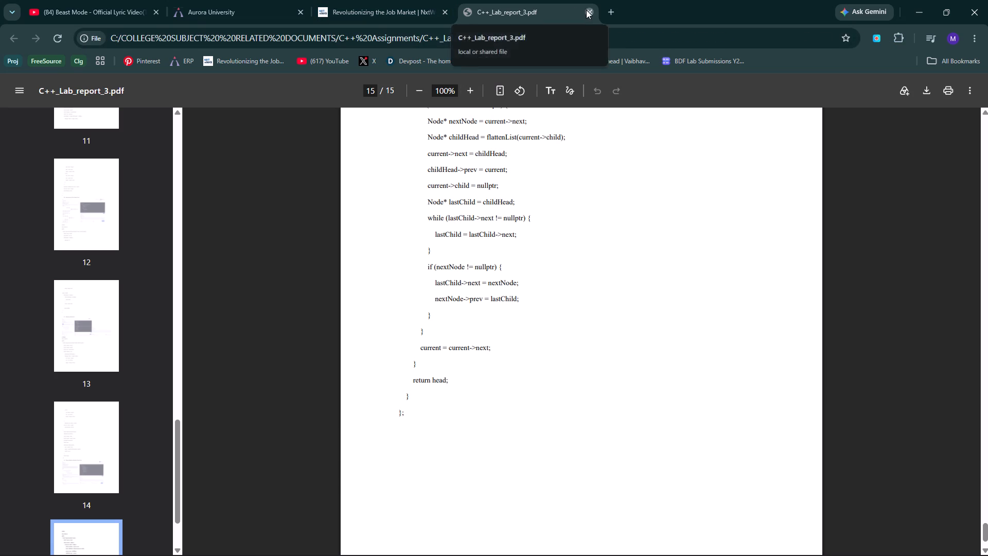
# In the Aurora University portal's Advanced Data Structures assessments, upload C++_Lab_report_3 from the C++ Assignments folder as the Lab Report 3 submission.
pyautogui.click(269, 7)
pyautogui.click(252, 271)
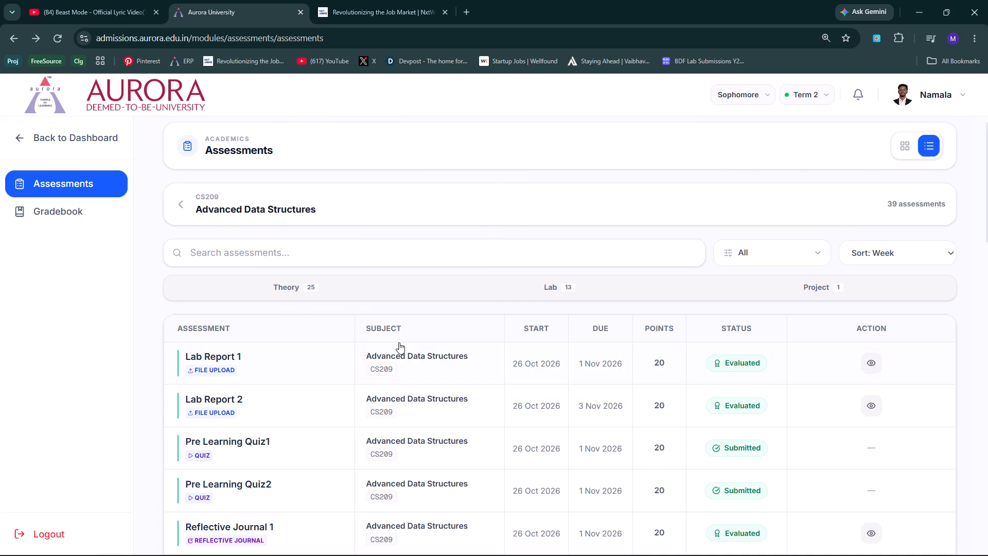
pyautogui.click(415, 350)
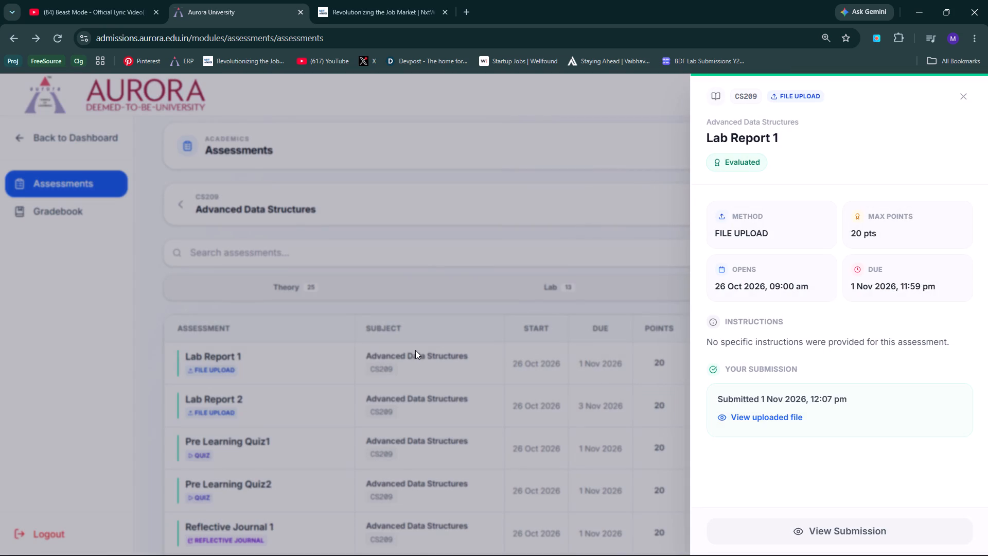
pyautogui.click(415, 350)
pyautogui.scroll(-4, 396, 415)
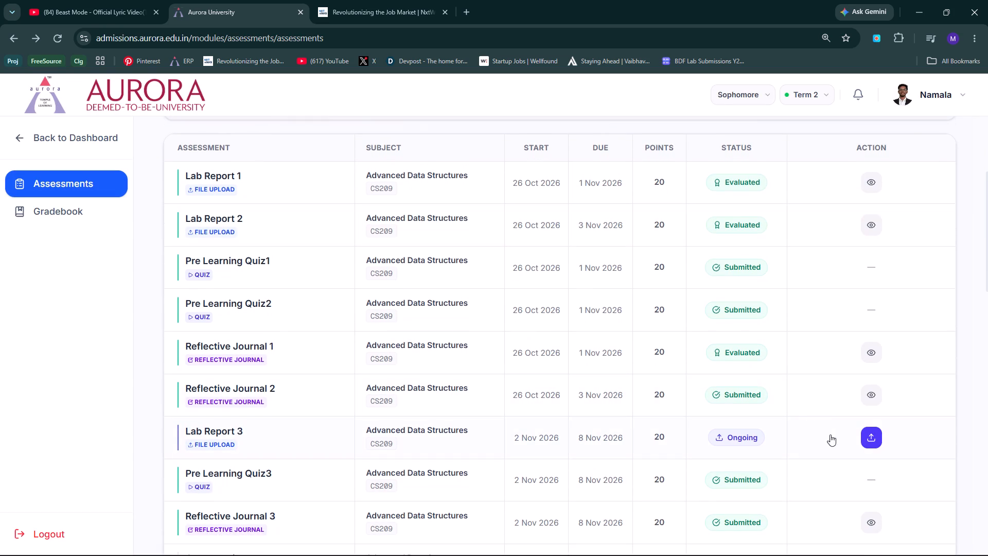
pyautogui.click(866, 435)
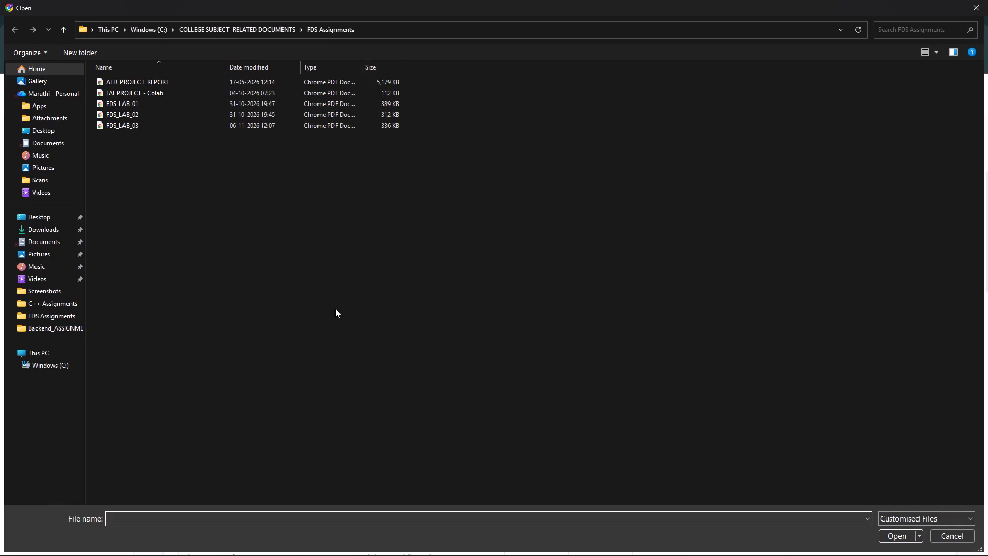
pyautogui.click(244, 32)
pyautogui.doubleClick(193, 104)
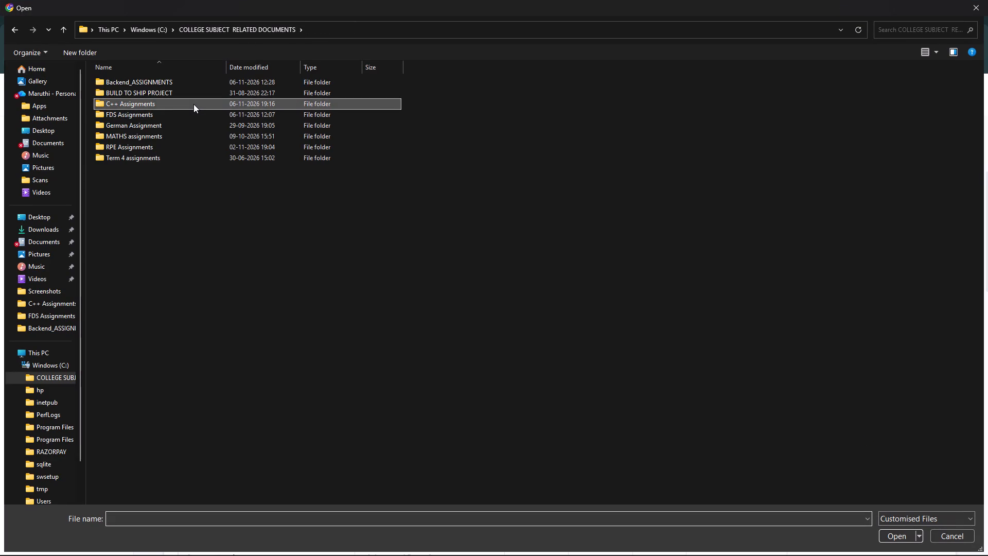
pyautogui.click(171, 150)
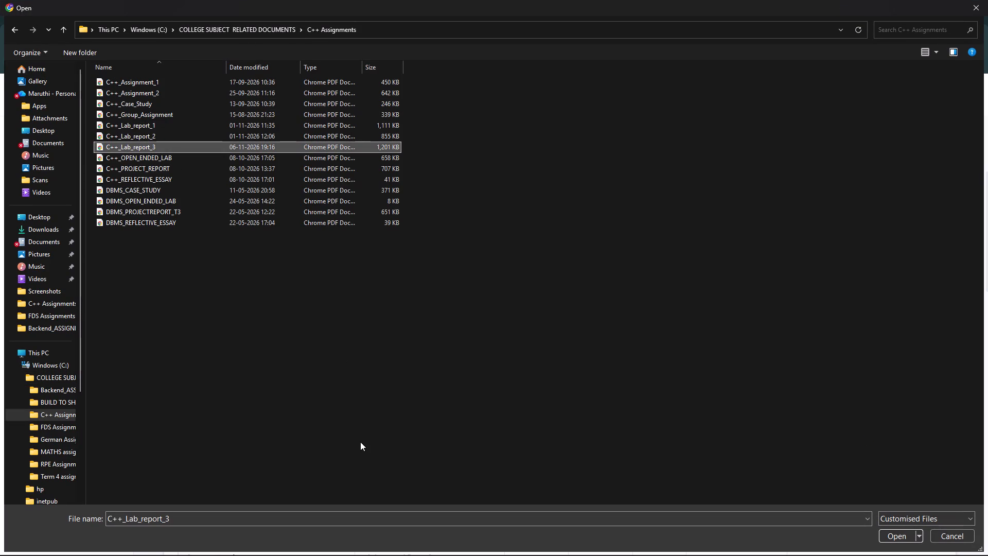
pyautogui.press('Return')
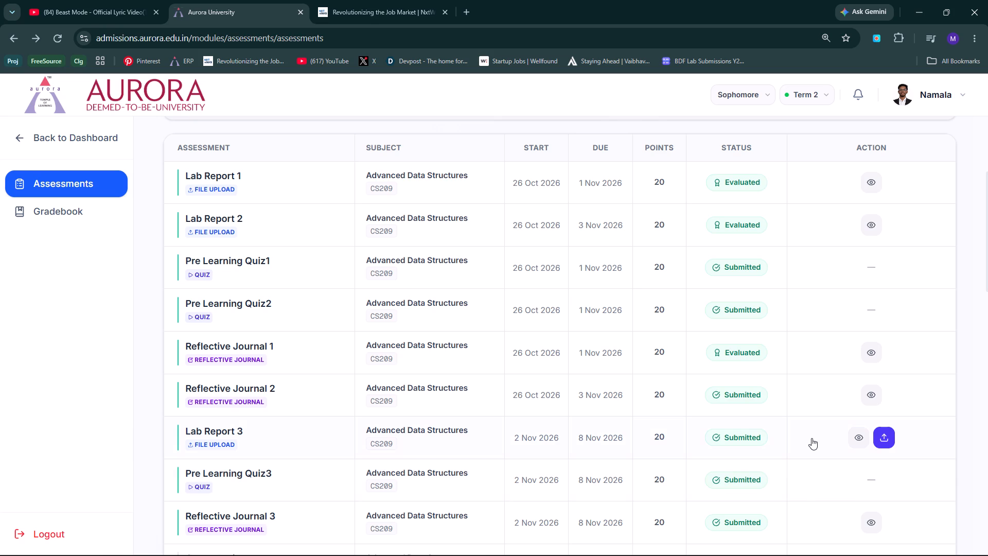
# Check the statuses in the Advanced Data Structures assessment list and the submission details of Reflective Journal 1.
pyautogui.scroll(-1, 811, 438)
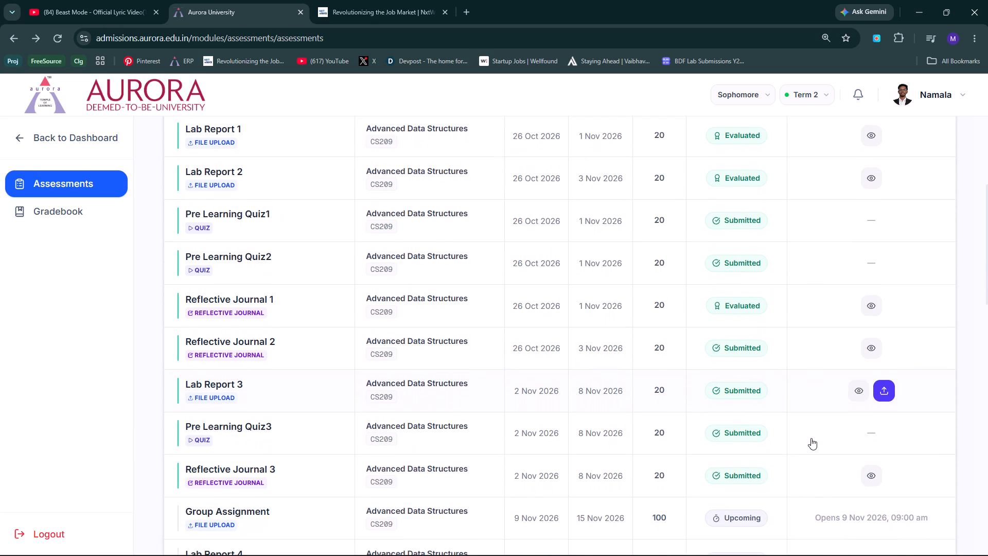
pyautogui.scroll(-2, 811, 438)
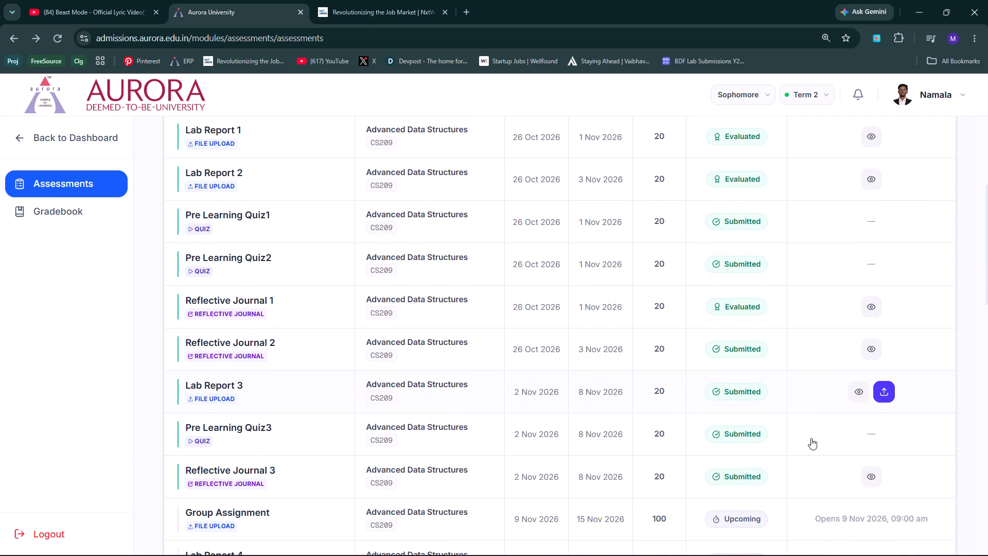
pyautogui.scroll(-1, 811, 438)
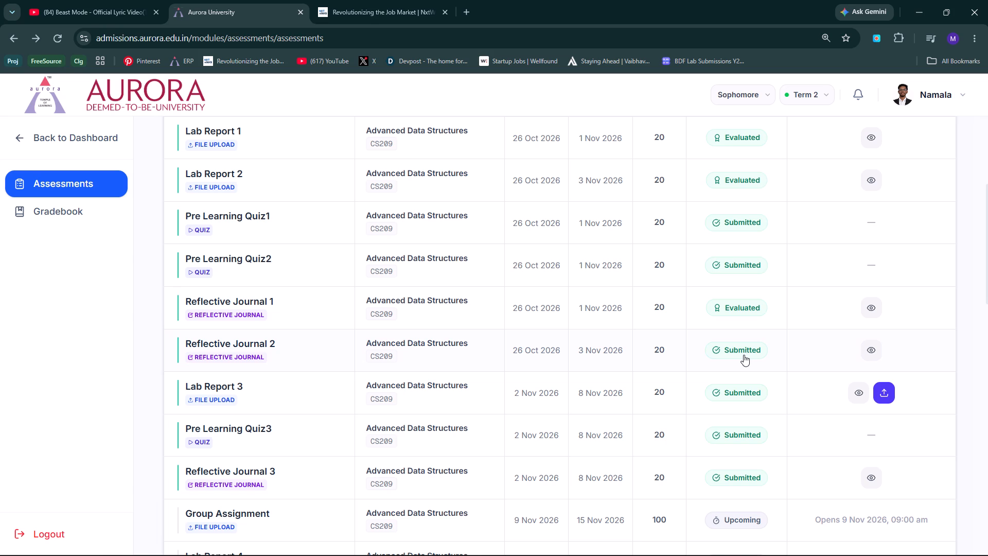
pyautogui.scroll(1, 744, 355)
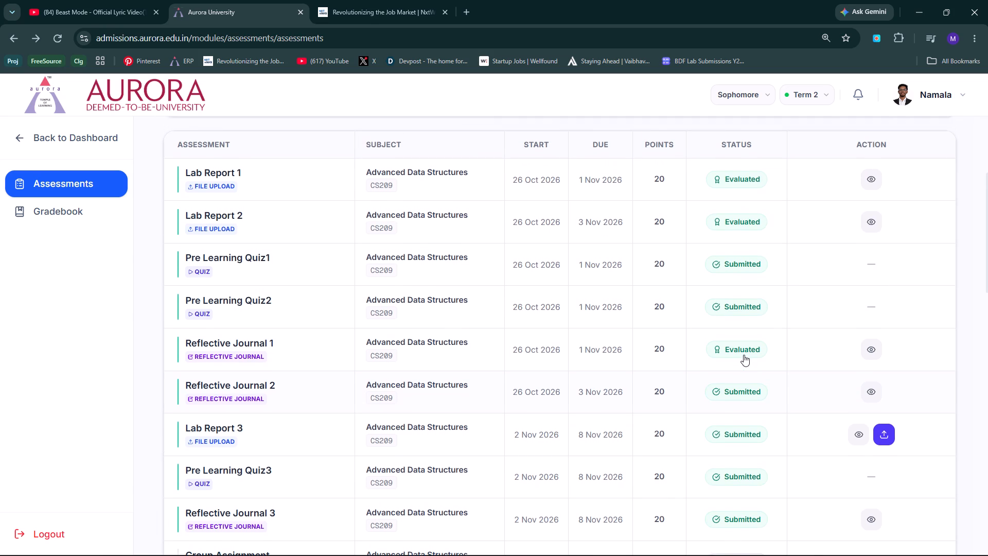
pyautogui.scroll(1, 744, 355)
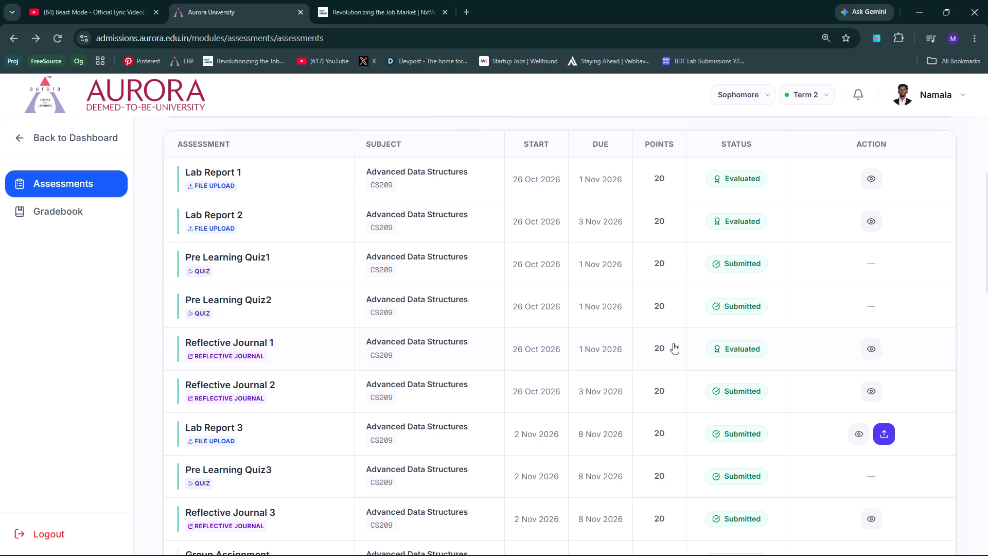
pyautogui.click(873, 348)
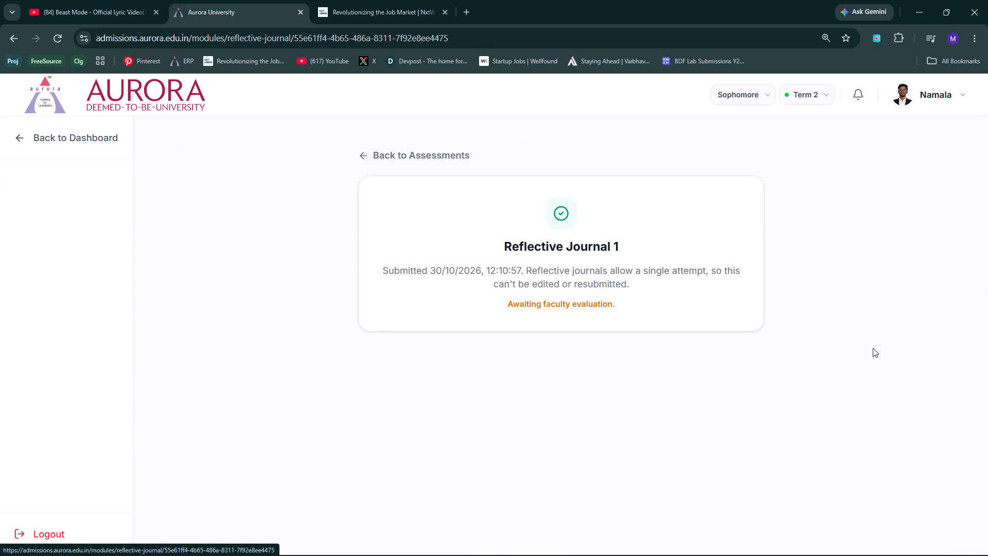
pyautogui.click(369, 155)
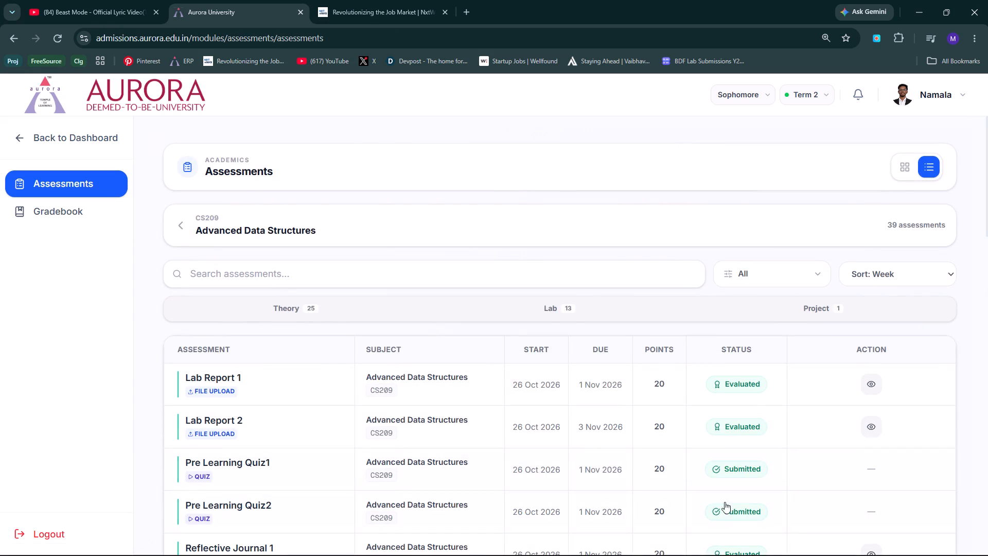
pyautogui.scroll(-2, 710, 506)
pyautogui.click(711, 439)
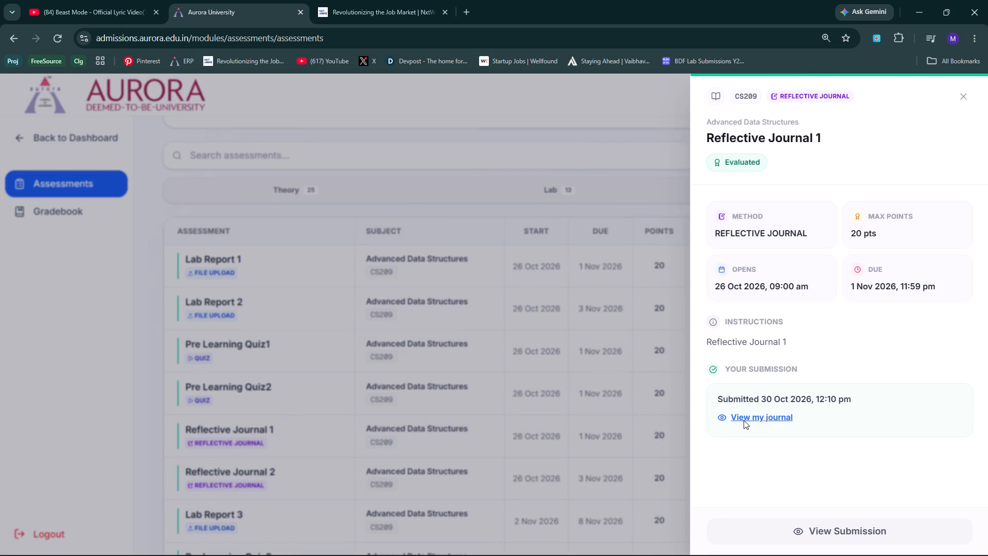
# Read the submitted Reflective Journal 1 entry through its Conclusion section, and close the journal and its submission details.
pyautogui.click(744, 420)
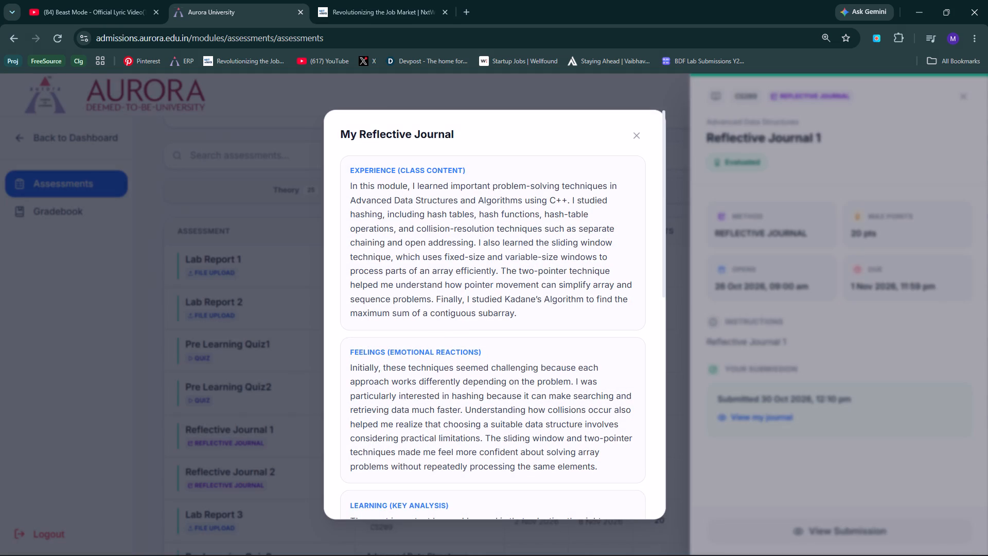
pyautogui.scroll(2, 466, 309)
pyautogui.scroll(-5, 466, 309)
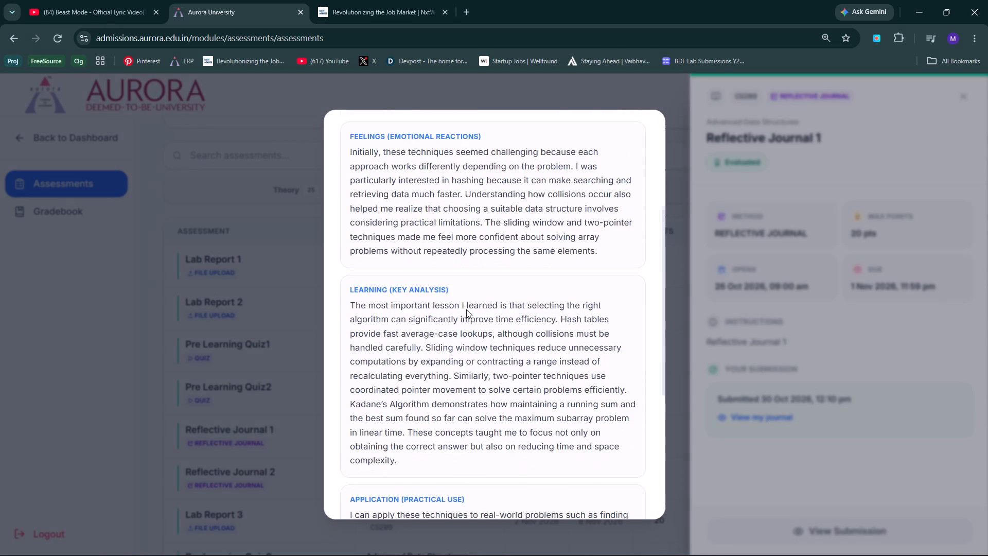
pyautogui.scroll(-7, 466, 309)
pyautogui.click(236, 317)
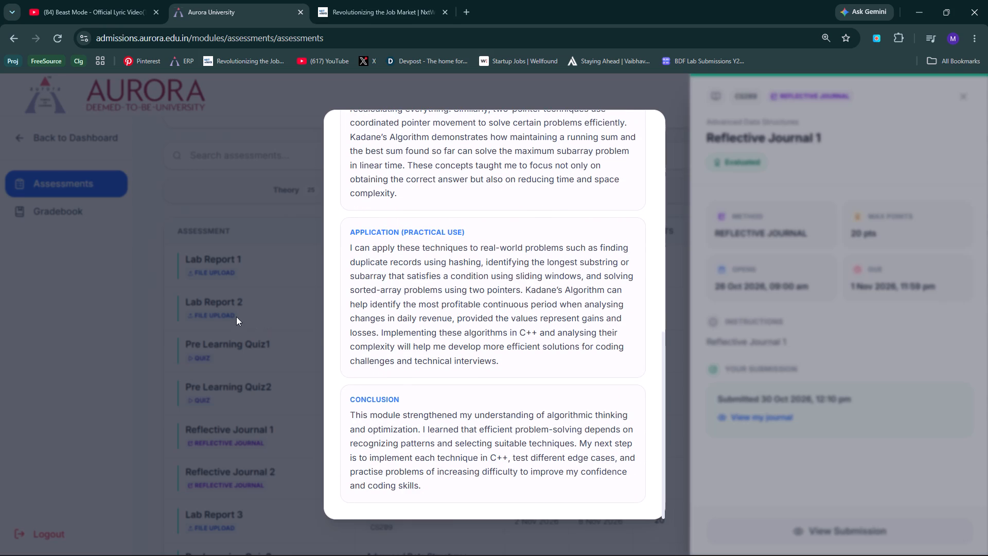
pyautogui.click(453, 311)
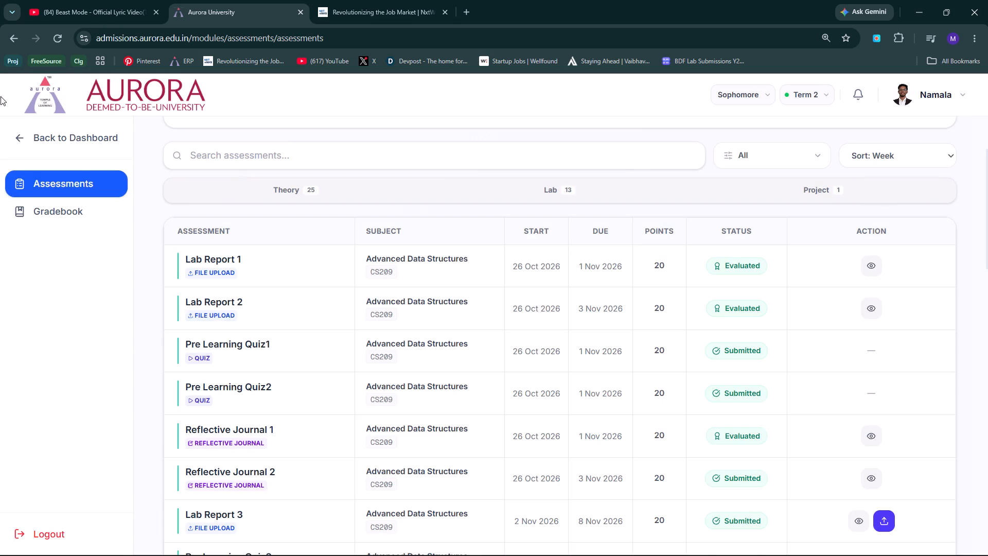
# Return to the student dashboard and reopen the Assessments module.
pyautogui.click(32, 132)
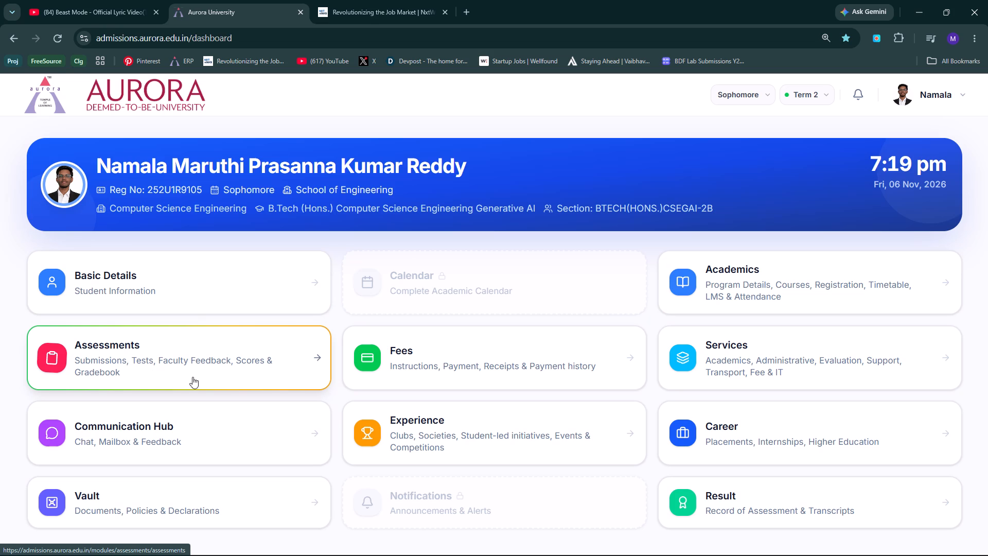
pyautogui.click(234, 368)
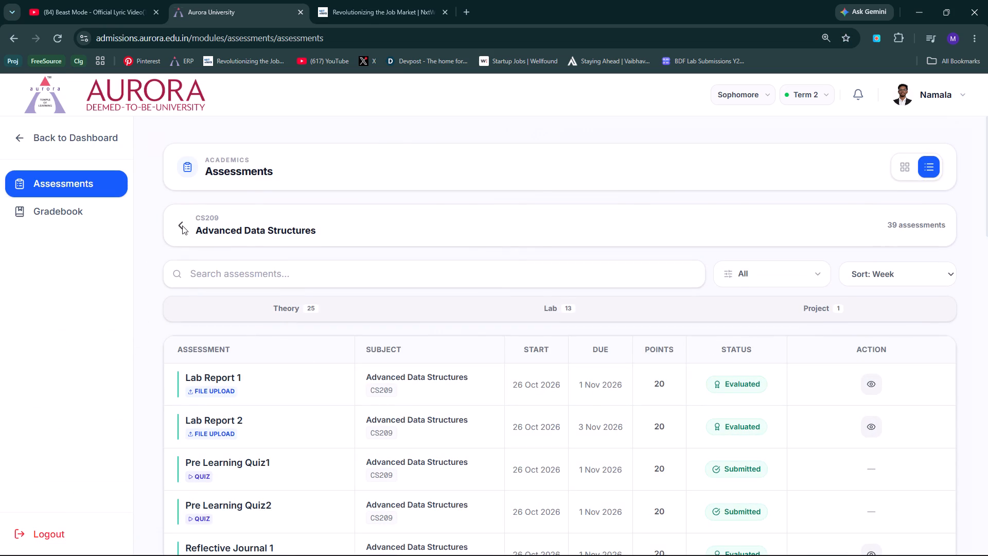
# Leave the Advanced Data Structures list and check the assessment statuses in the Foundations of Data Science course.
pyautogui.click(182, 225)
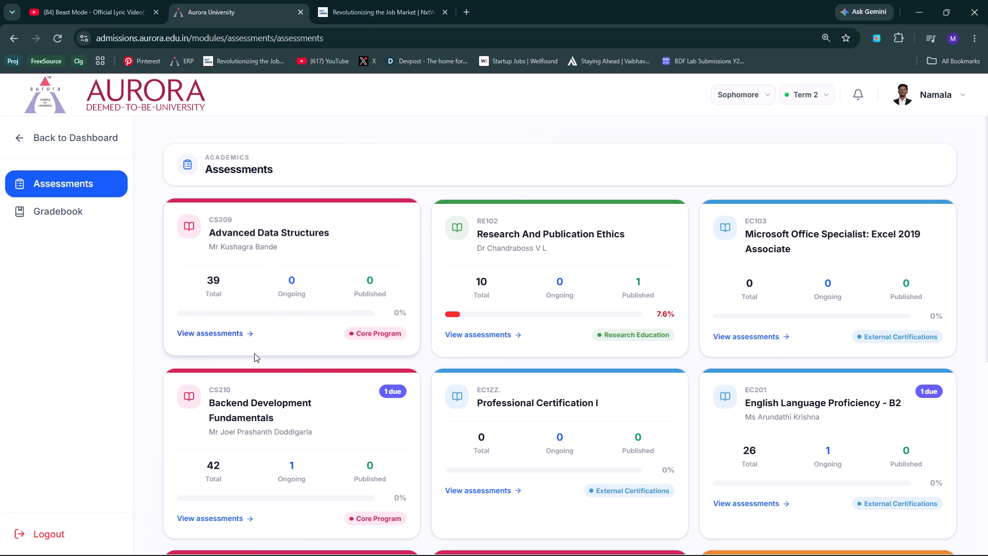
pyautogui.scroll(-2, 310, 426)
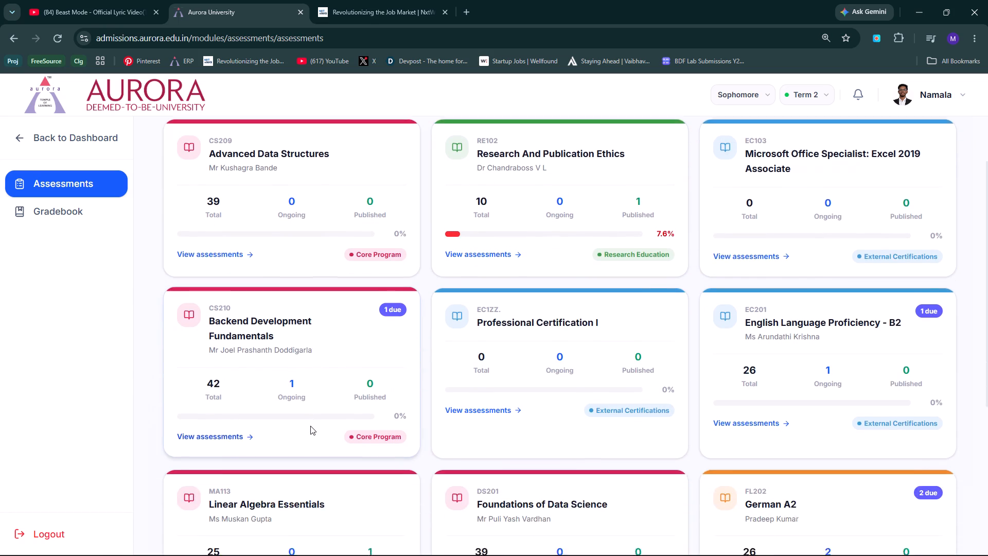
pyautogui.scroll(-4, 310, 426)
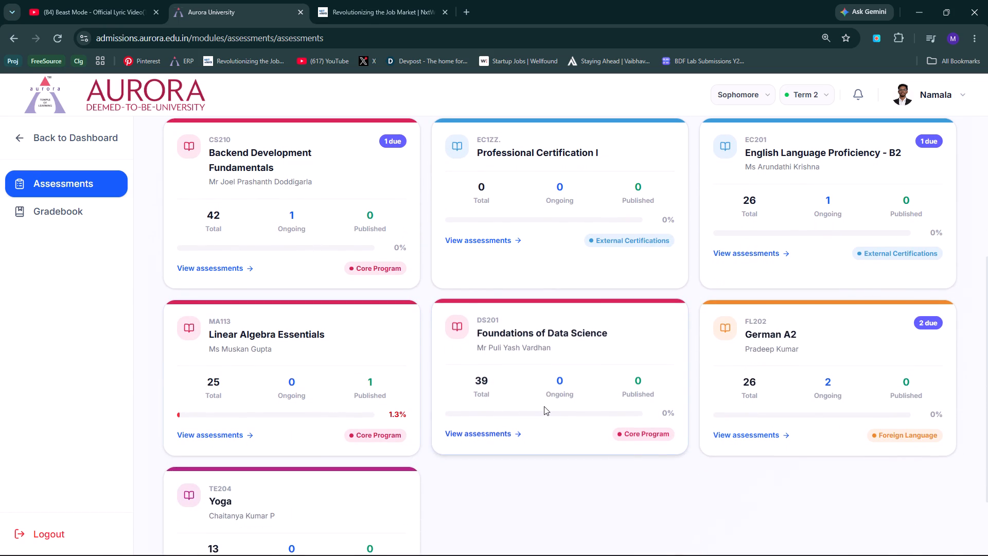
pyautogui.click(542, 405)
pyautogui.scroll(1, 438, 401)
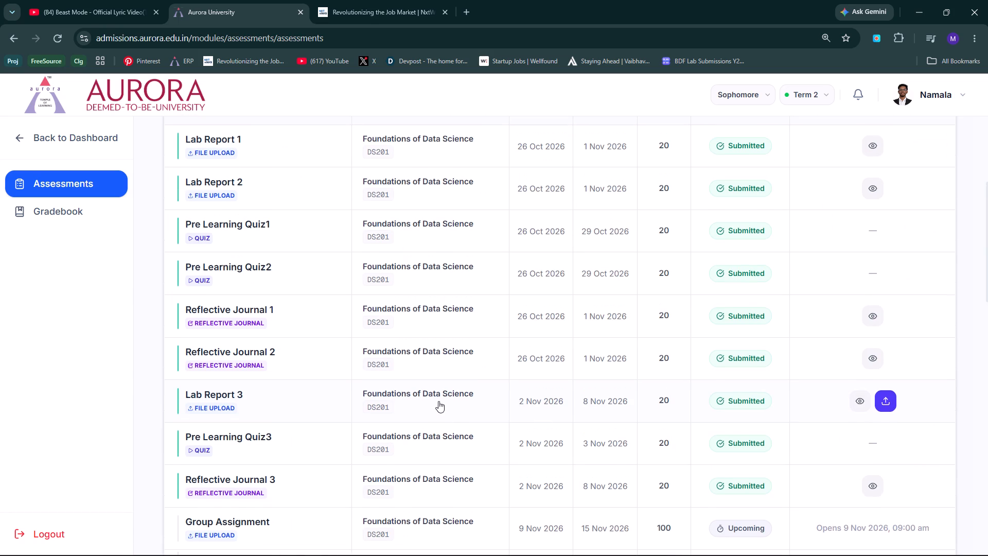
pyautogui.scroll(1, 438, 401)
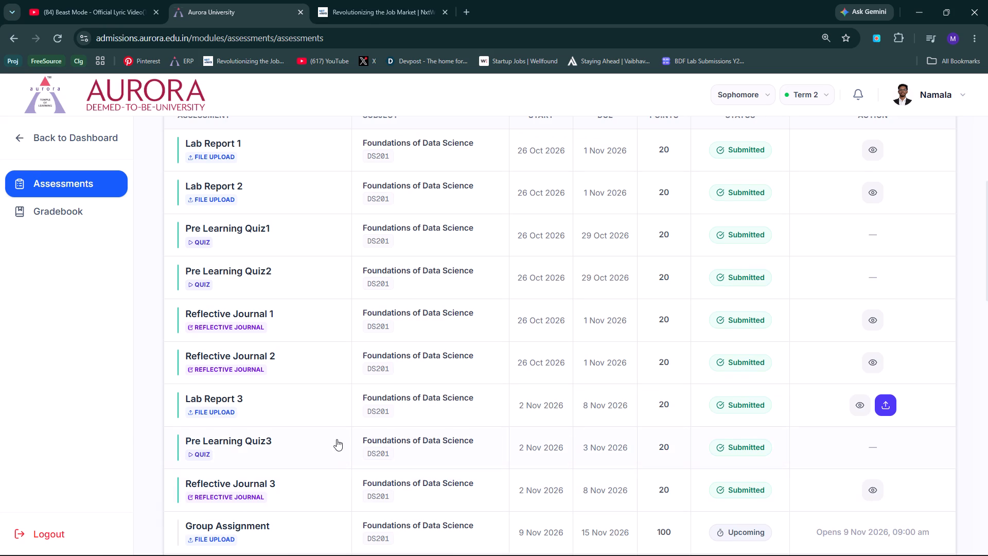
pyautogui.scroll(1, 403, 397)
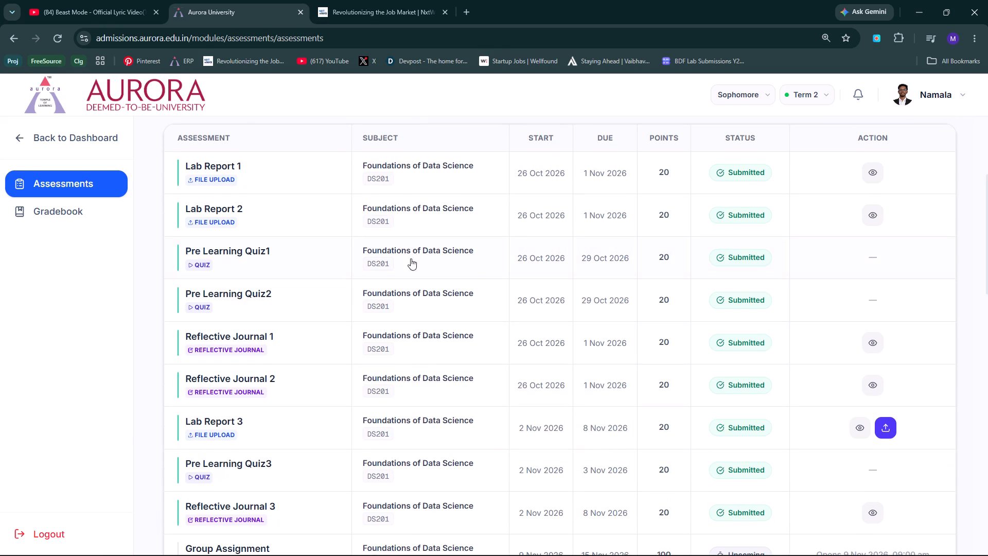
pyautogui.scroll(3, 258, 350)
# Return to the course overview and look through the course cards for assessments that are still due.
pyautogui.click(179, 228)
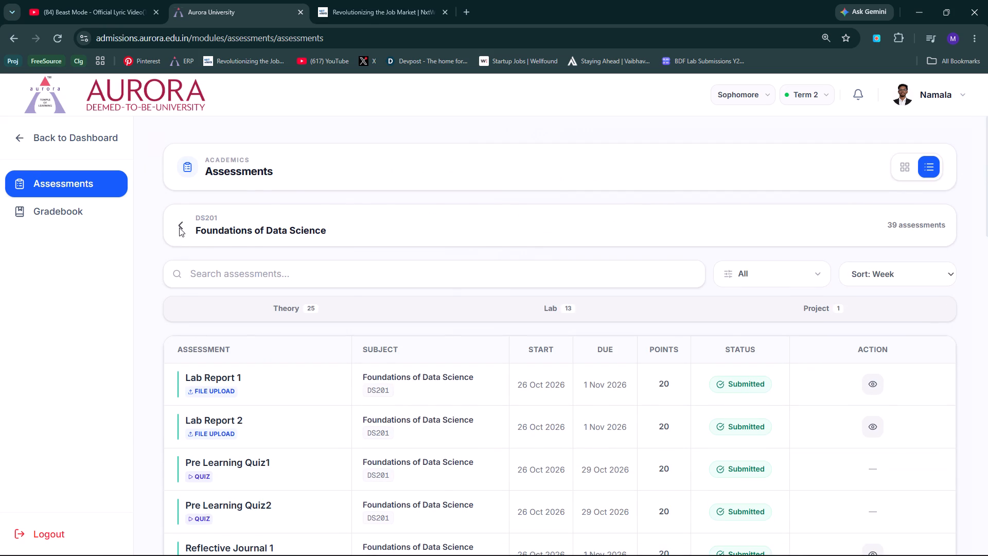
pyautogui.scroll(-5, 306, 425)
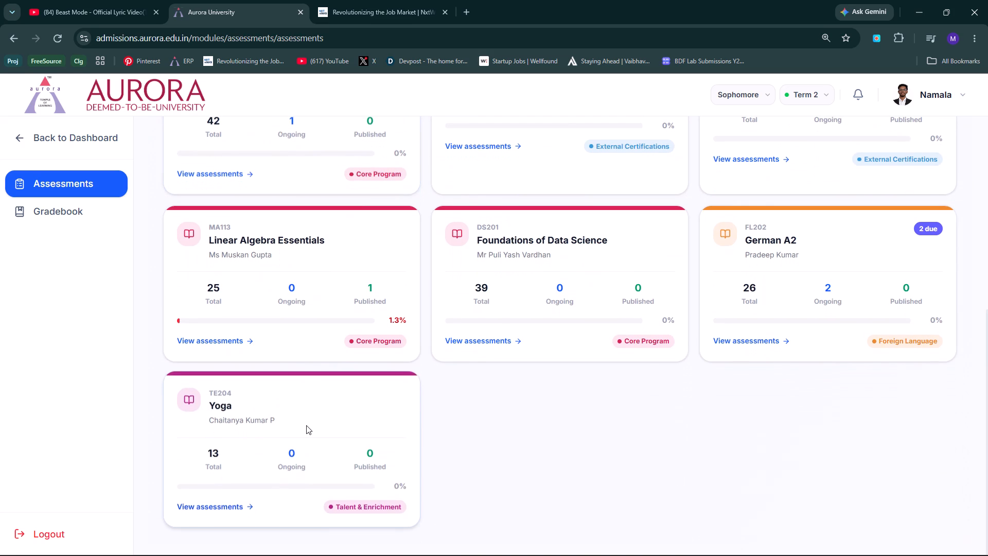
pyautogui.scroll(-2, 306, 425)
pyautogui.scroll(4, 306, 425)
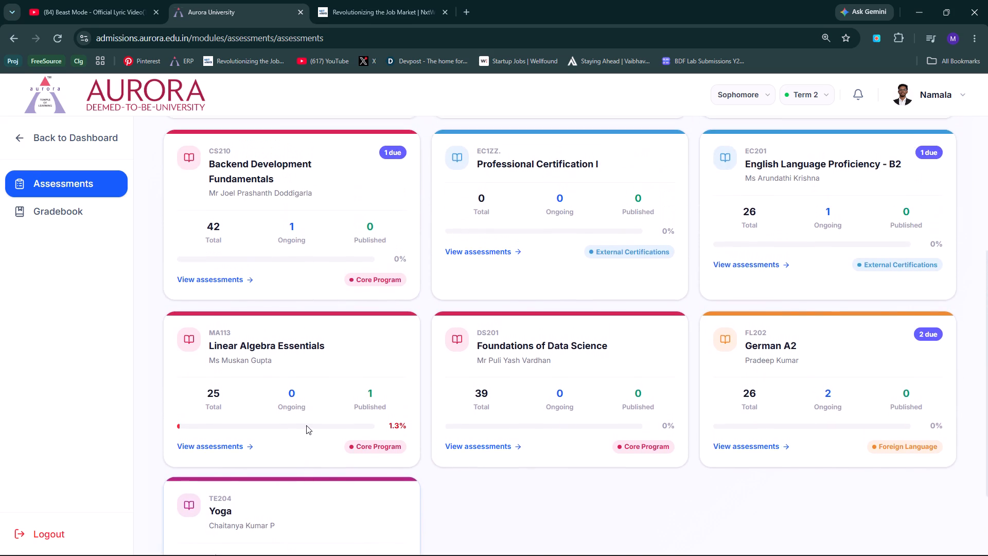
pyautogui.scroll(4, 306, 425)
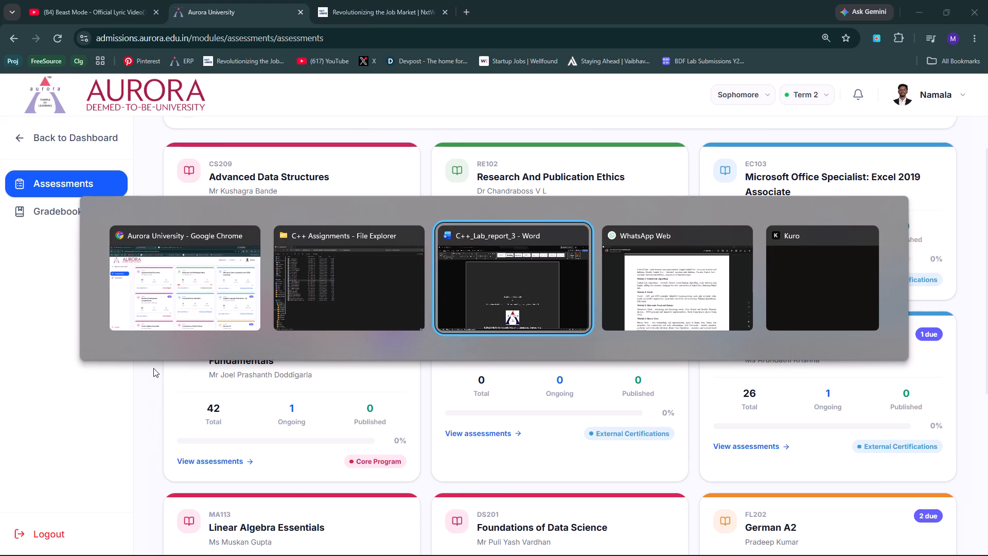
# Switch to Word and close the C++_Lab_report_3 document.
pyautogui.click(981, 0)
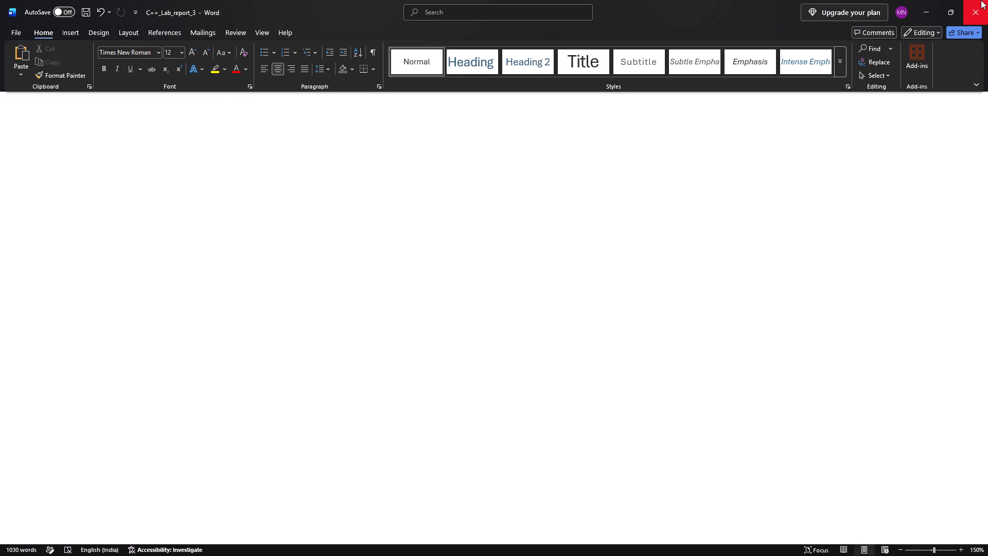